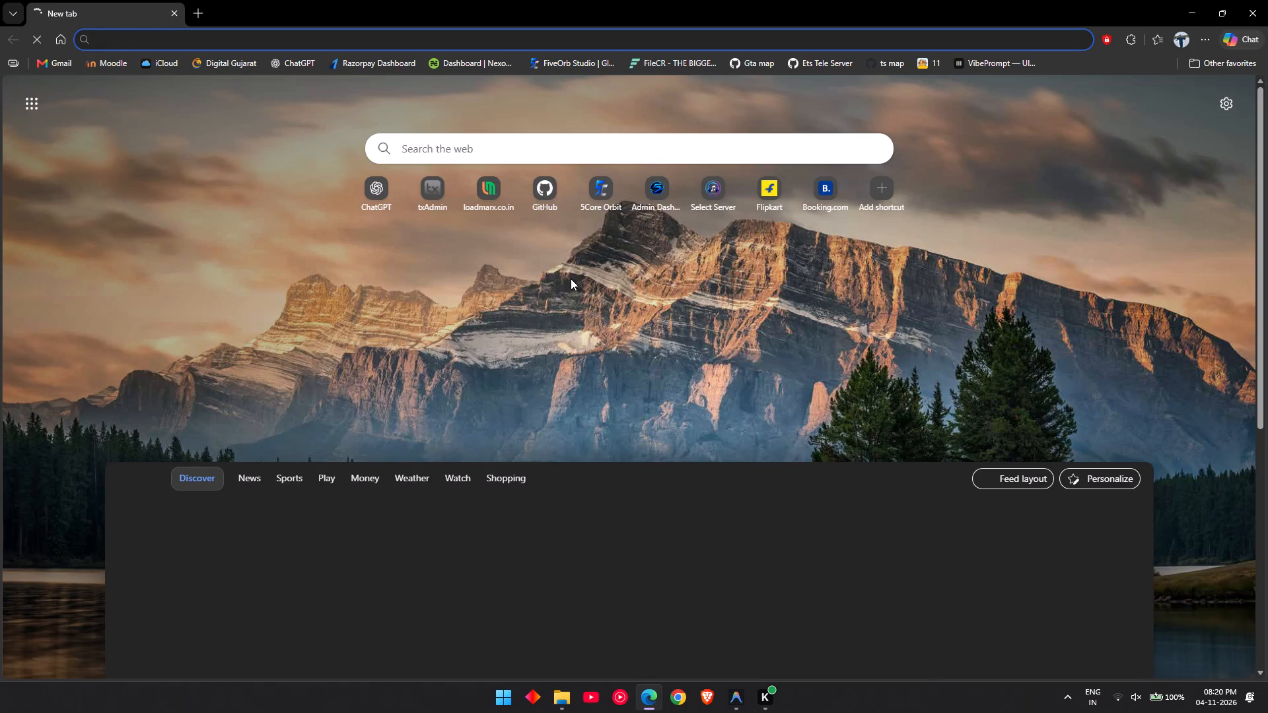
{"action": "type", "text": "loadm"}
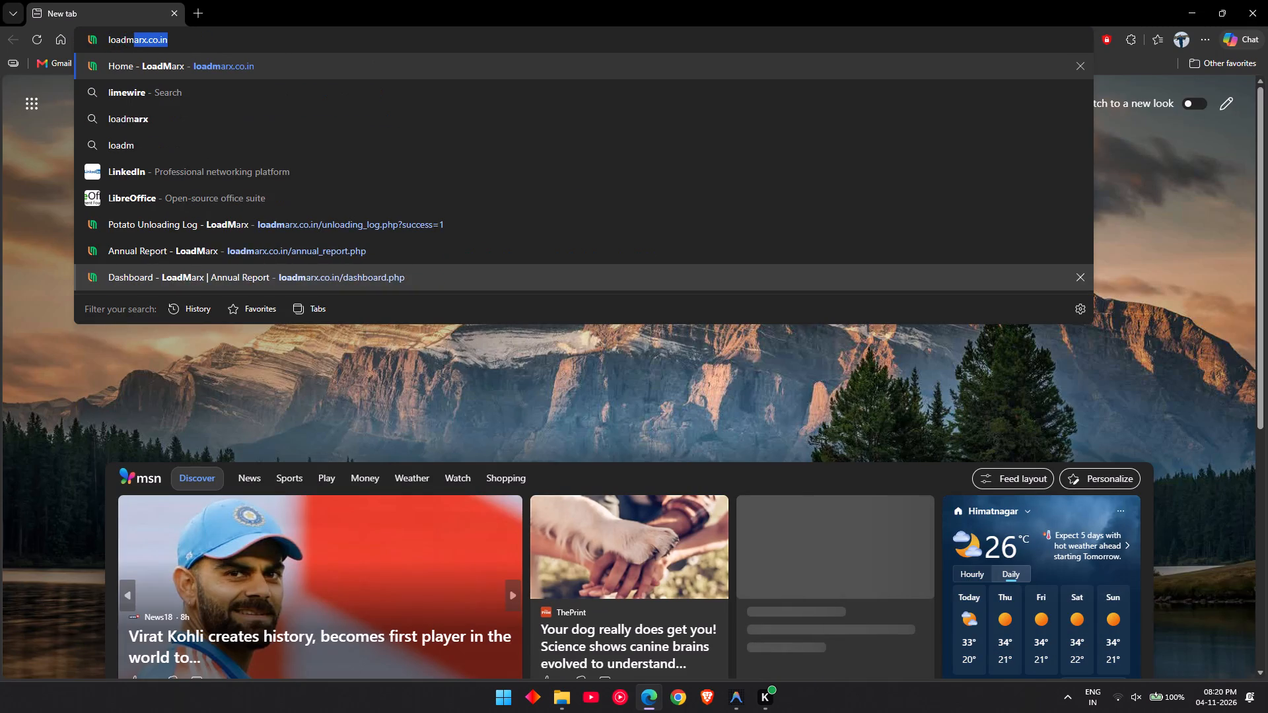
{"action": "key", "text": "Return"}
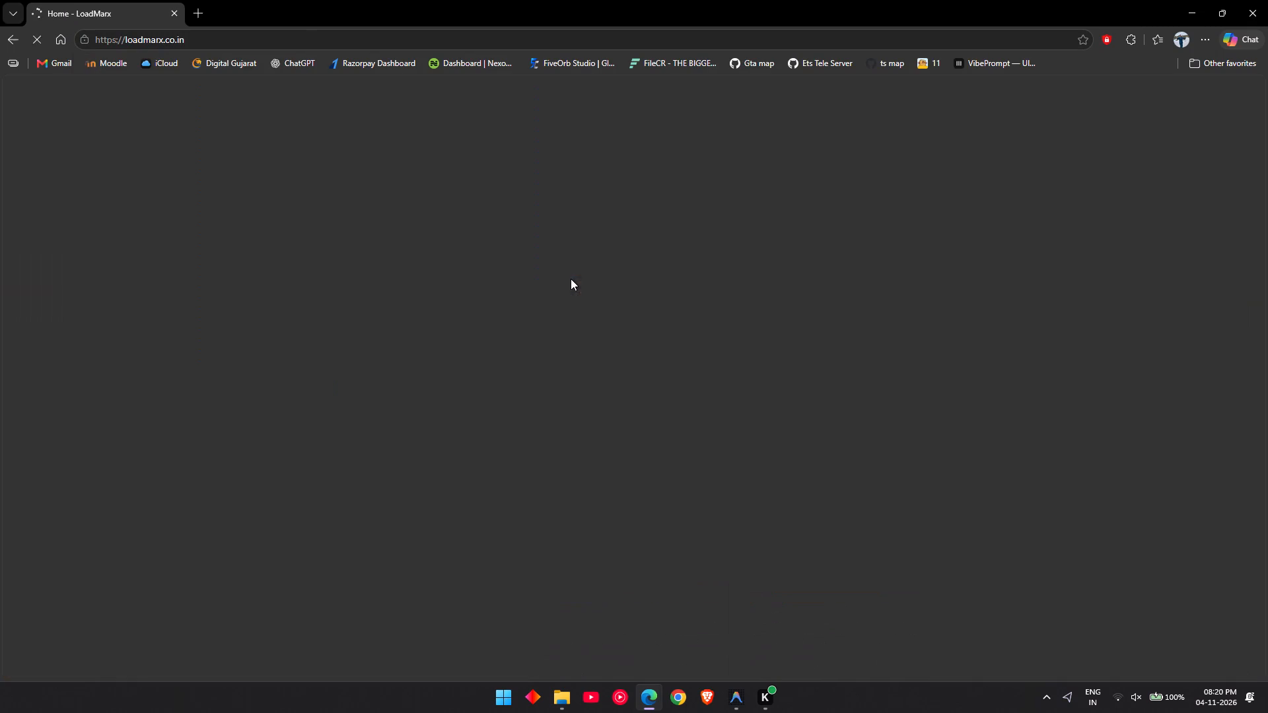
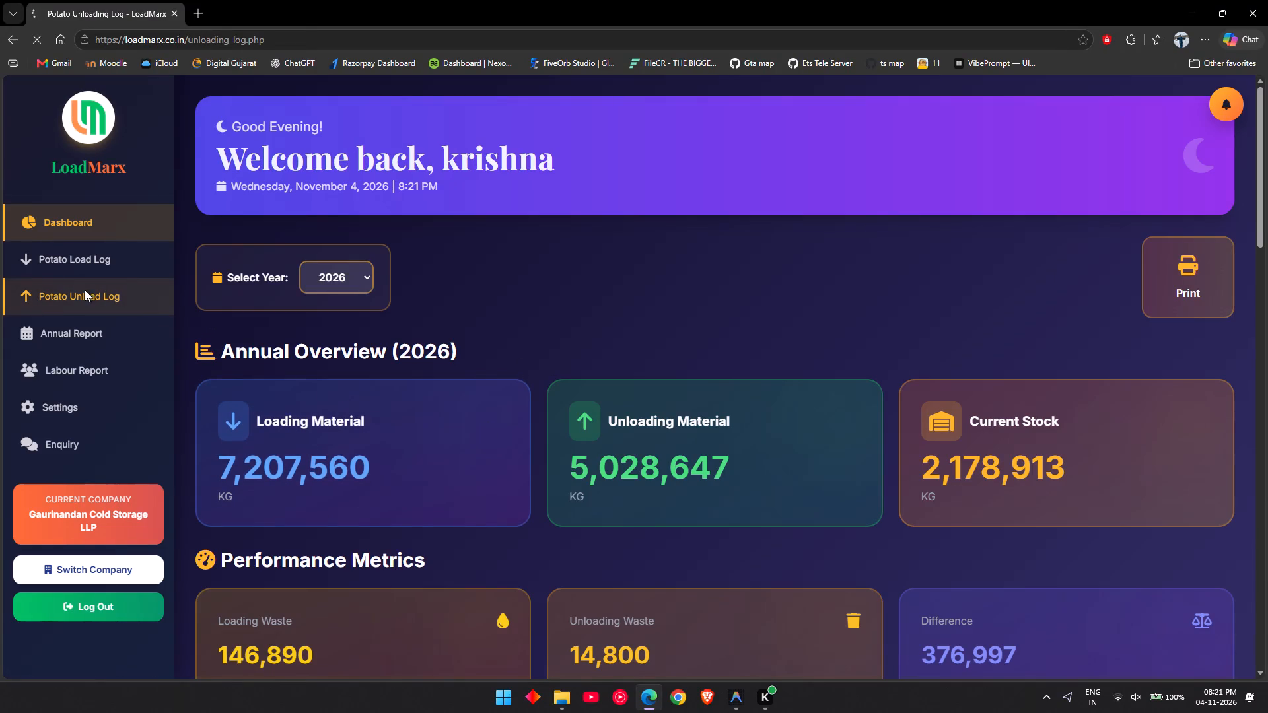
Set the chamber number of a new potato unloading entry to 1.
{"action": "scroll", "coordinate": [613, 401], "scroll_direction": "down", "scroll_amount": 3}
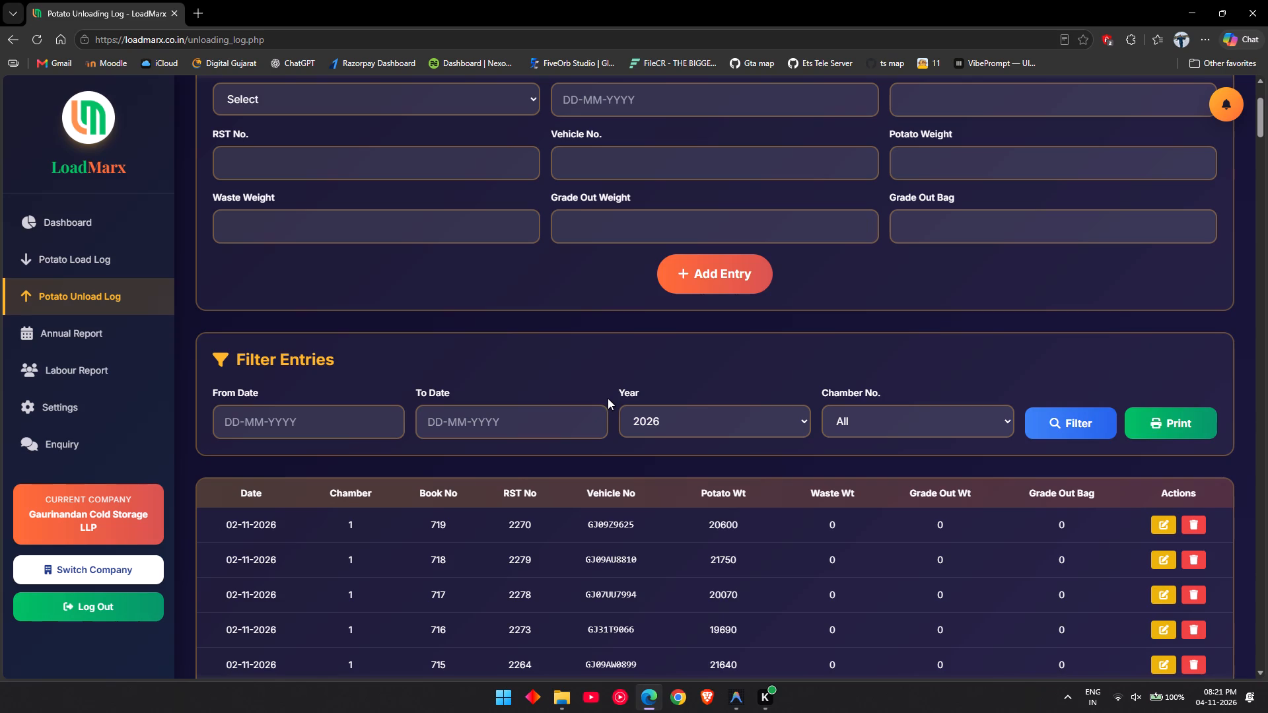
{"action": "scroll", "coordinate": [478, 349], "scroll_direction": "up", "scroll_amount": 5}
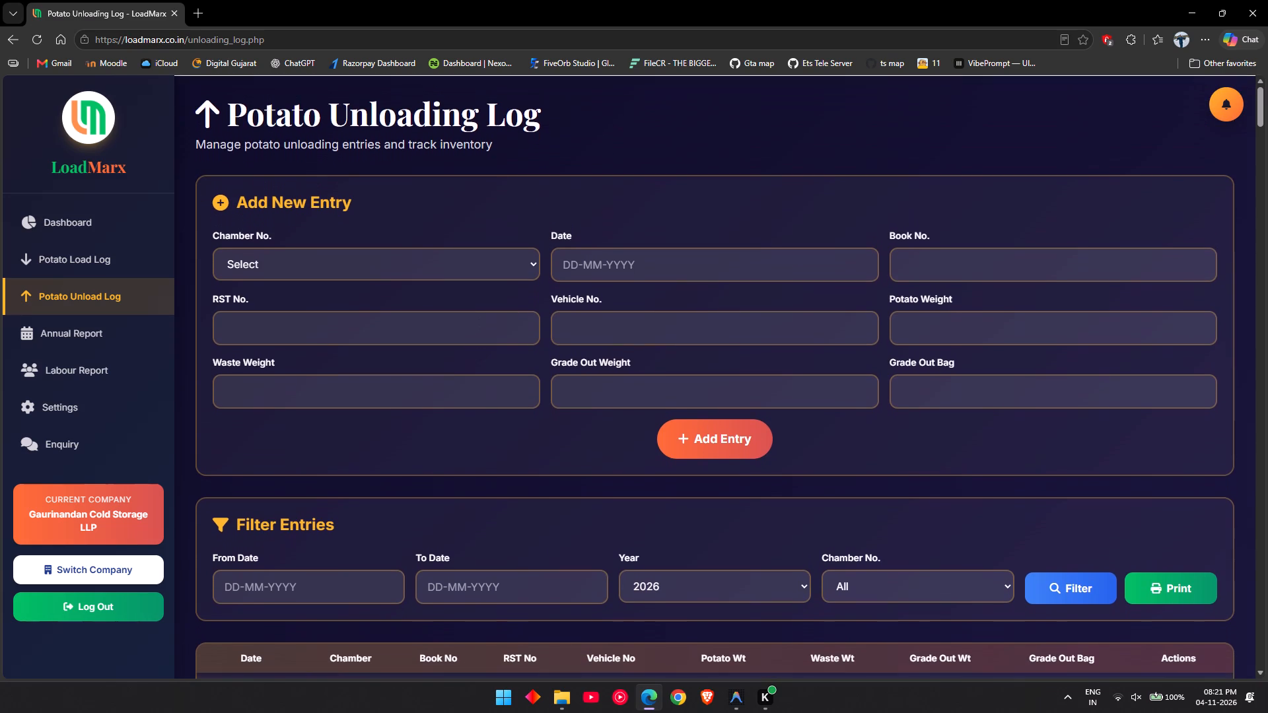
{"action": "left_click", "coordinate": [398, 259]}
{"action": "key", "text": "Down"}
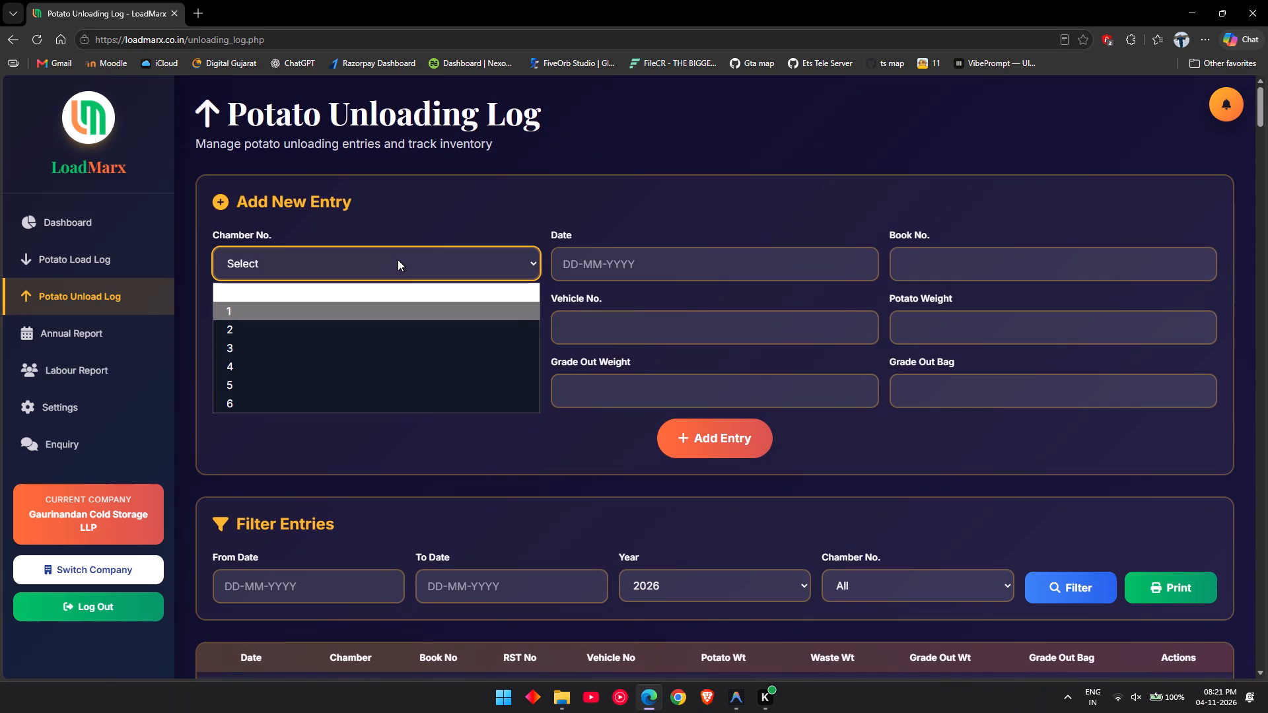
{"action": "key", "text": "Down"}
{"action": "key", "text": "Down"}
{"action": "key", "text": "Down"}
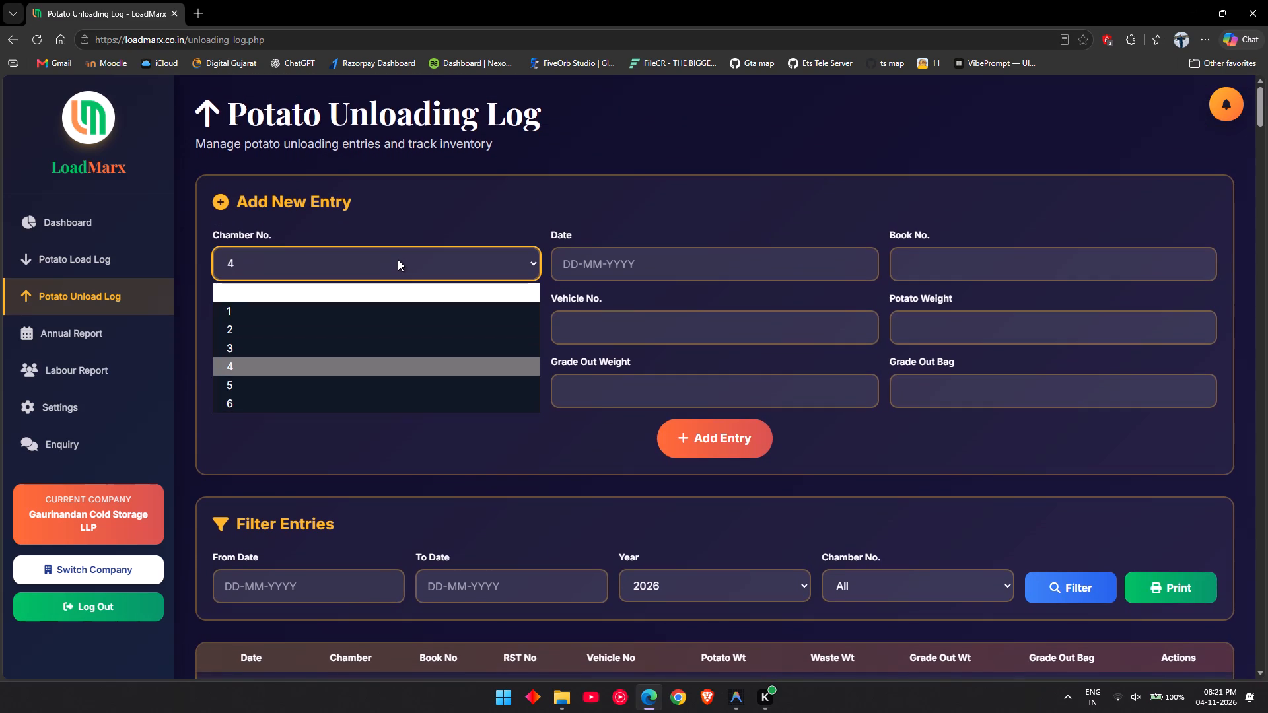
{"action": "scroll", "coordinate": [398, 259], "scroll_direction": "up", "scroll_amount": 1}
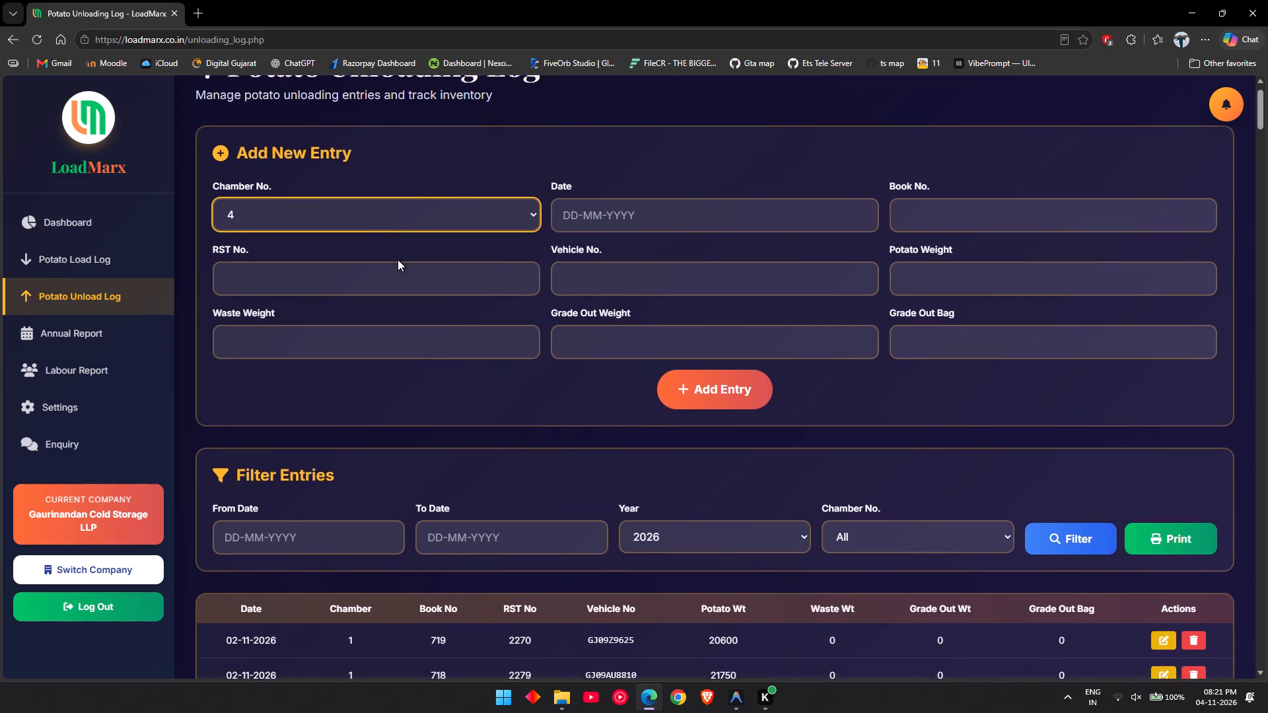
{"action": "scroll", "coordinate": [398, 259], "scroll_direction": "up", "scroll_amount": 1}
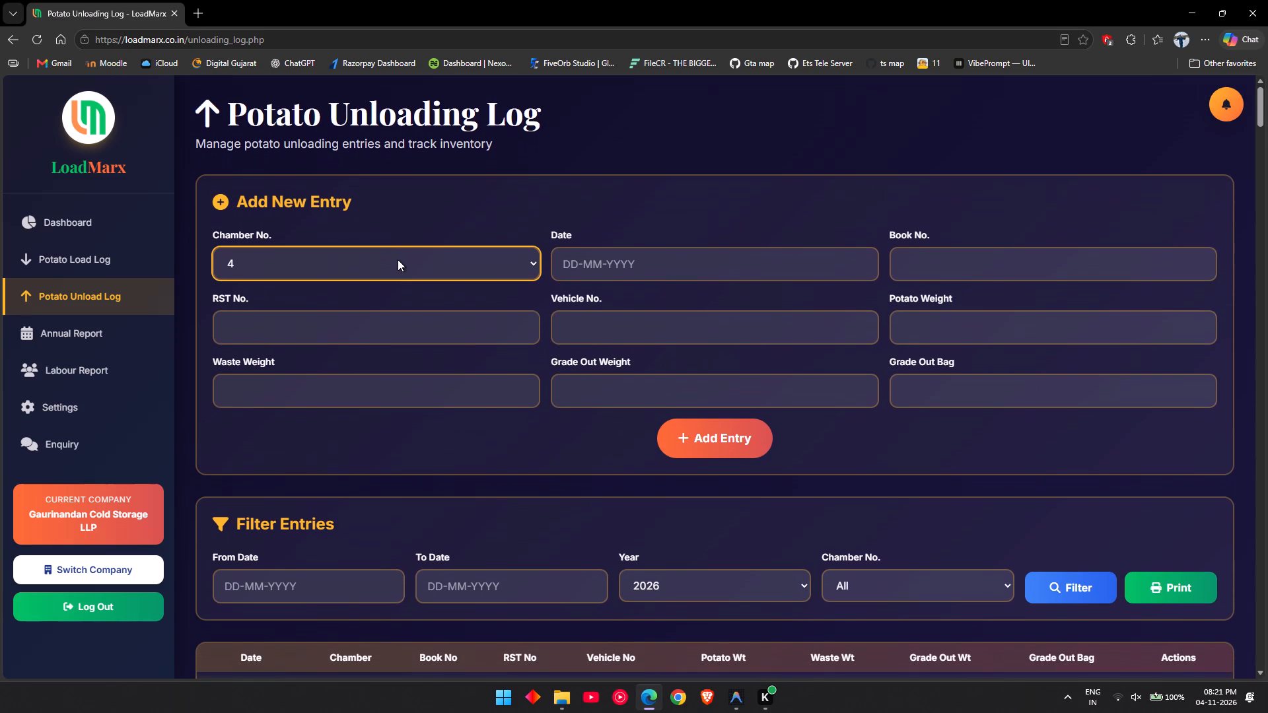
{"action": "left_click", "coordinate": [398, 259]}
{"action": "key", "text": "Down"}
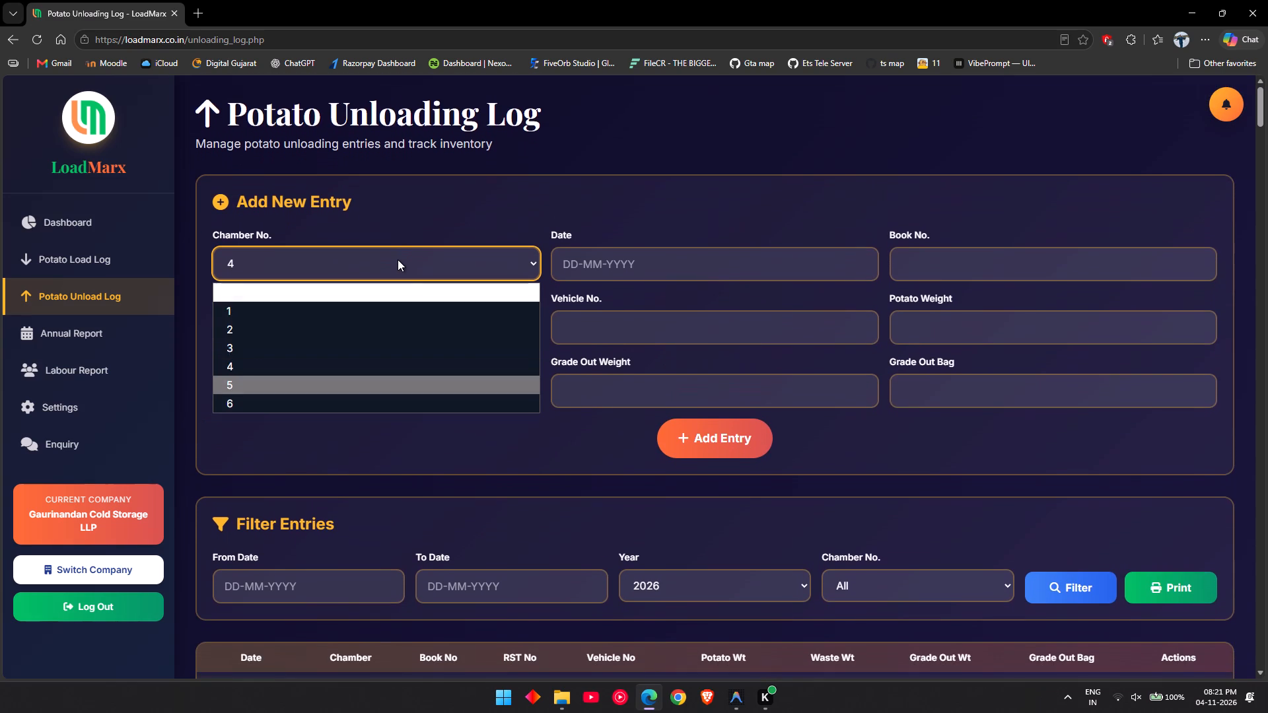
{"action": "key", "text": "Up"}
{"action": "key", "text": "Up"}
{"action": "key", "text": "Up"}
{"action": "key", "text": "Up"}
{"action": "key", "text": "Return"}
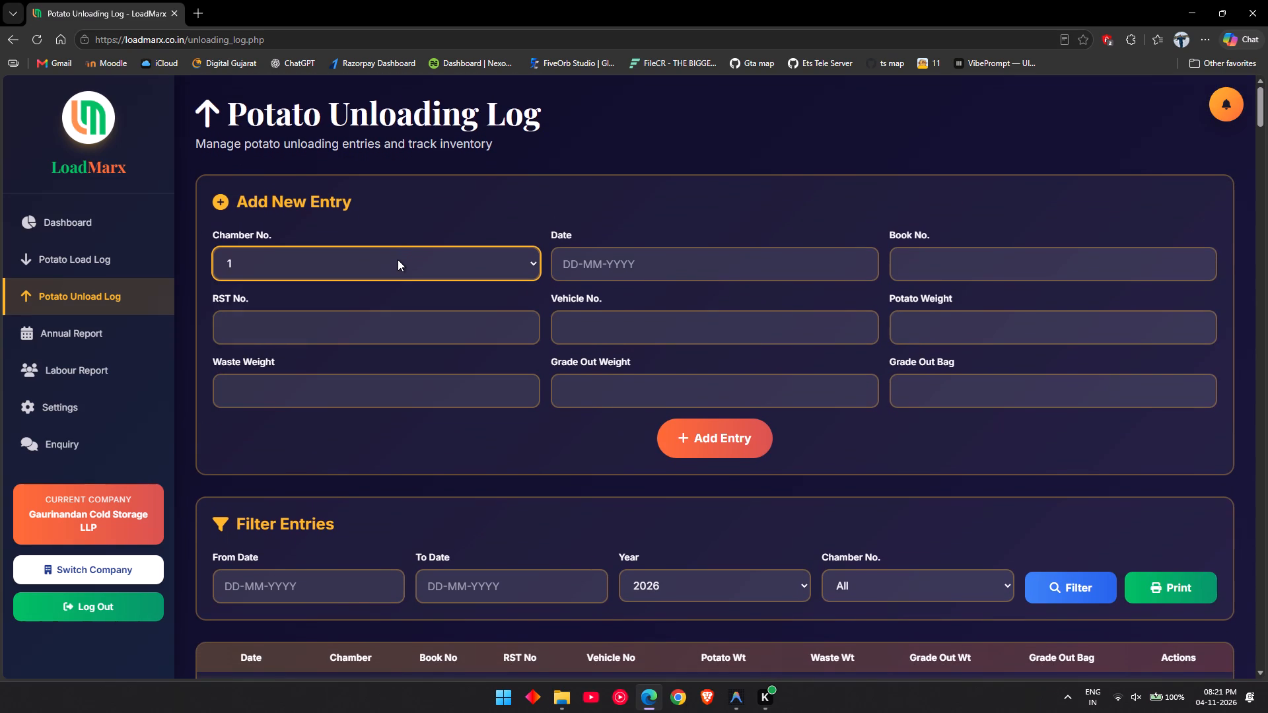
Give the new unloading entry the date 02-11-2026 and book number 721.
{"action": "key", "text": "Tab"}
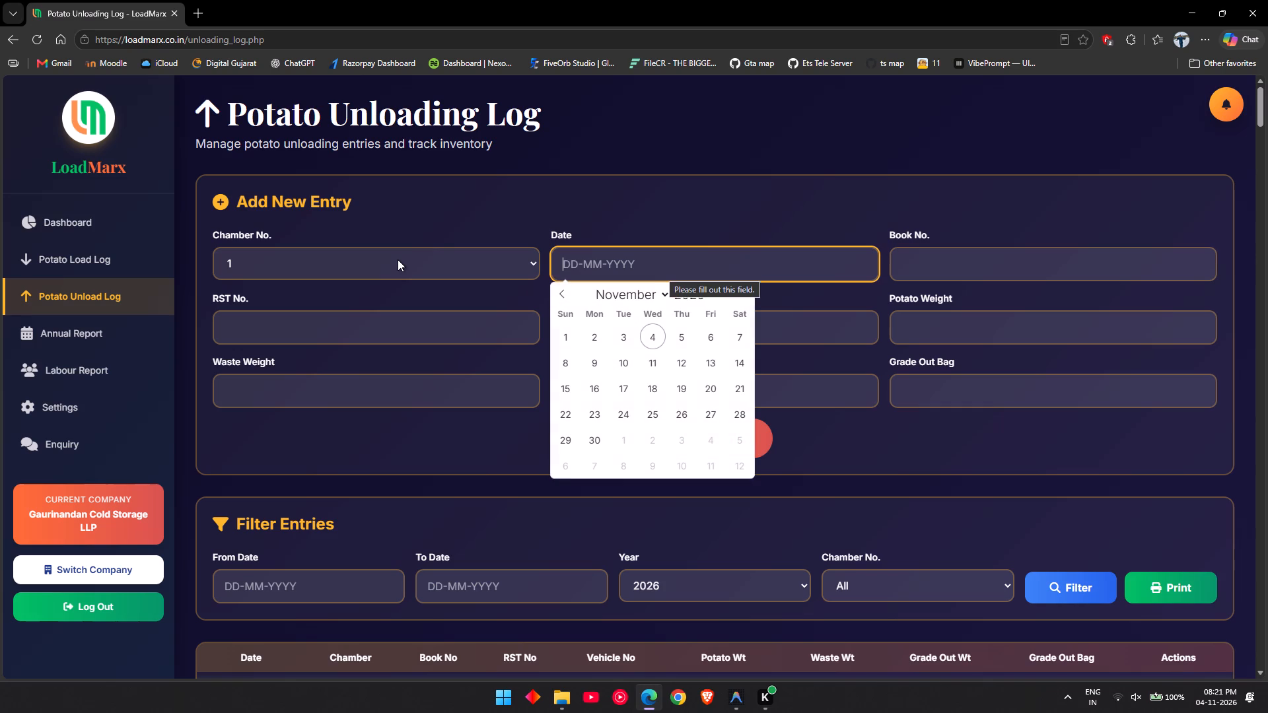
{"action": "type", "text": "2/11"}
{"action": "key", "text": "Tab"}
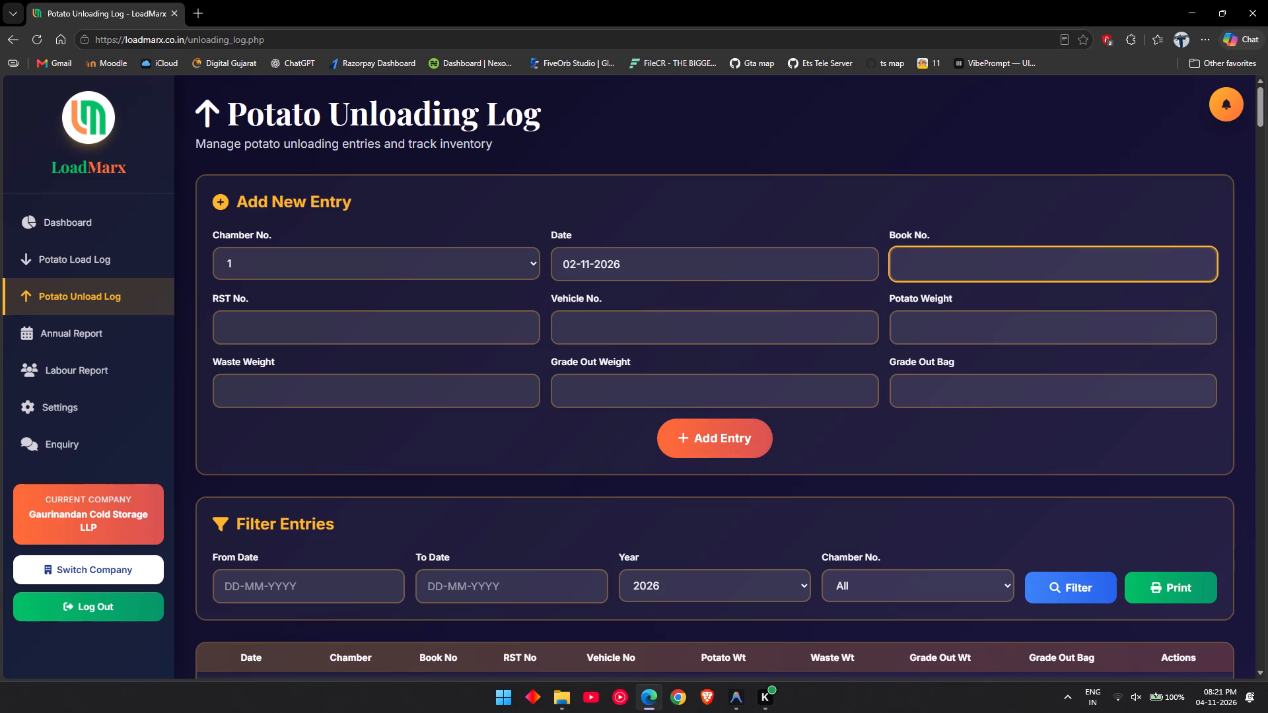
{"action": "type", "text": "71"}
{"action": "key", "text": "BackSpace"}
{"action": "type", "text": "21"}
{"action": "scroll", "coordinate": [398, 259], "scroll_direction": "down", "scroll_amount": 4}
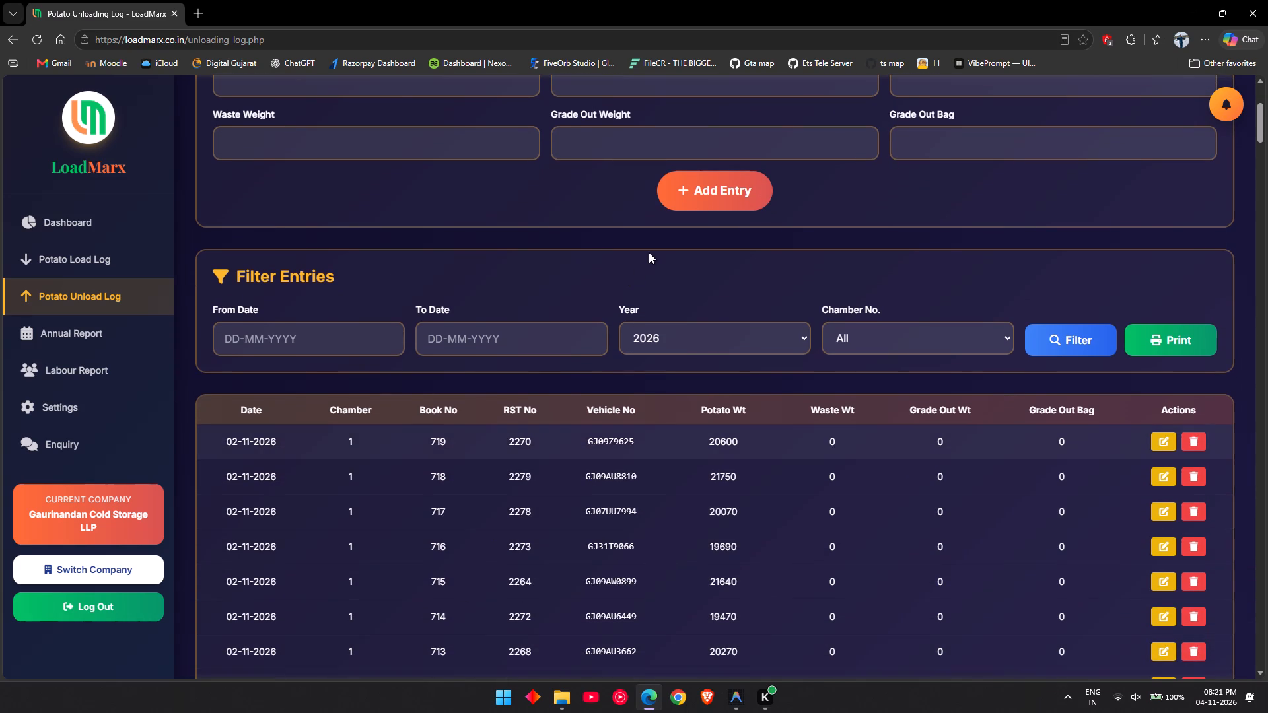
{"action": "scroll", "coordinate": [649, 252], "scroll_direction": "up", "scroll_amount": 5}
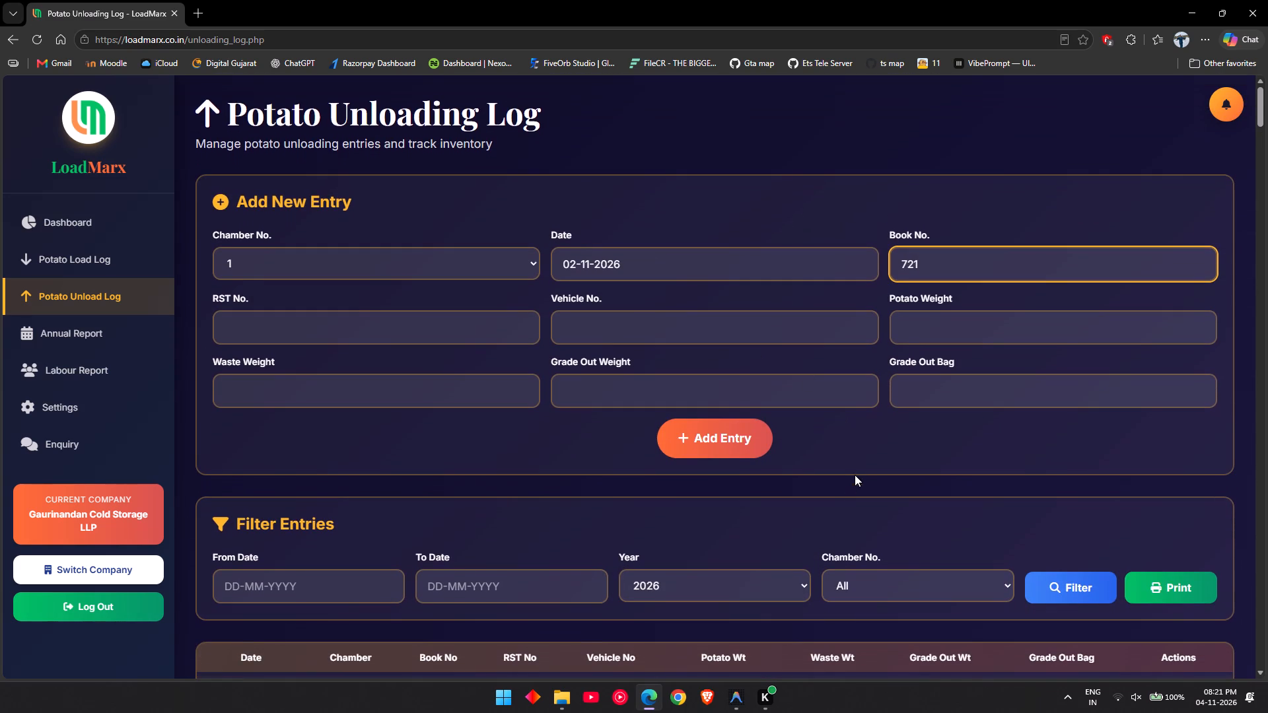
{"action": "key", "text": "Tab"}
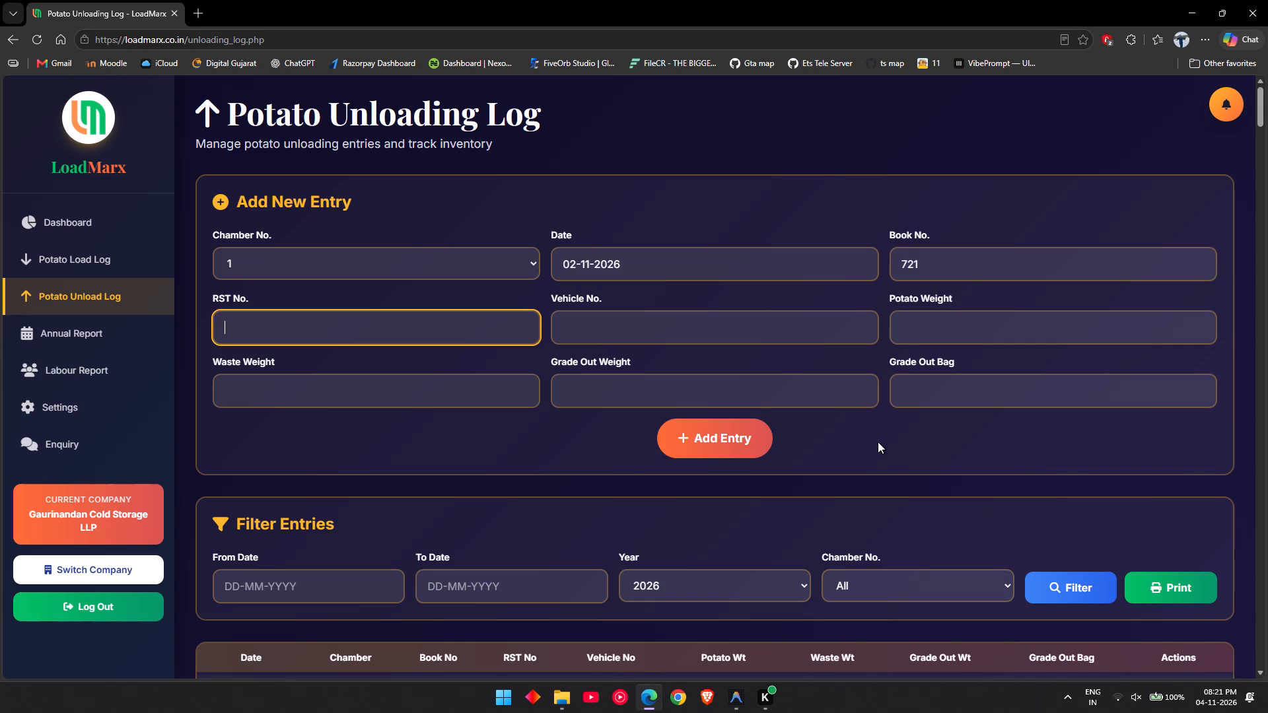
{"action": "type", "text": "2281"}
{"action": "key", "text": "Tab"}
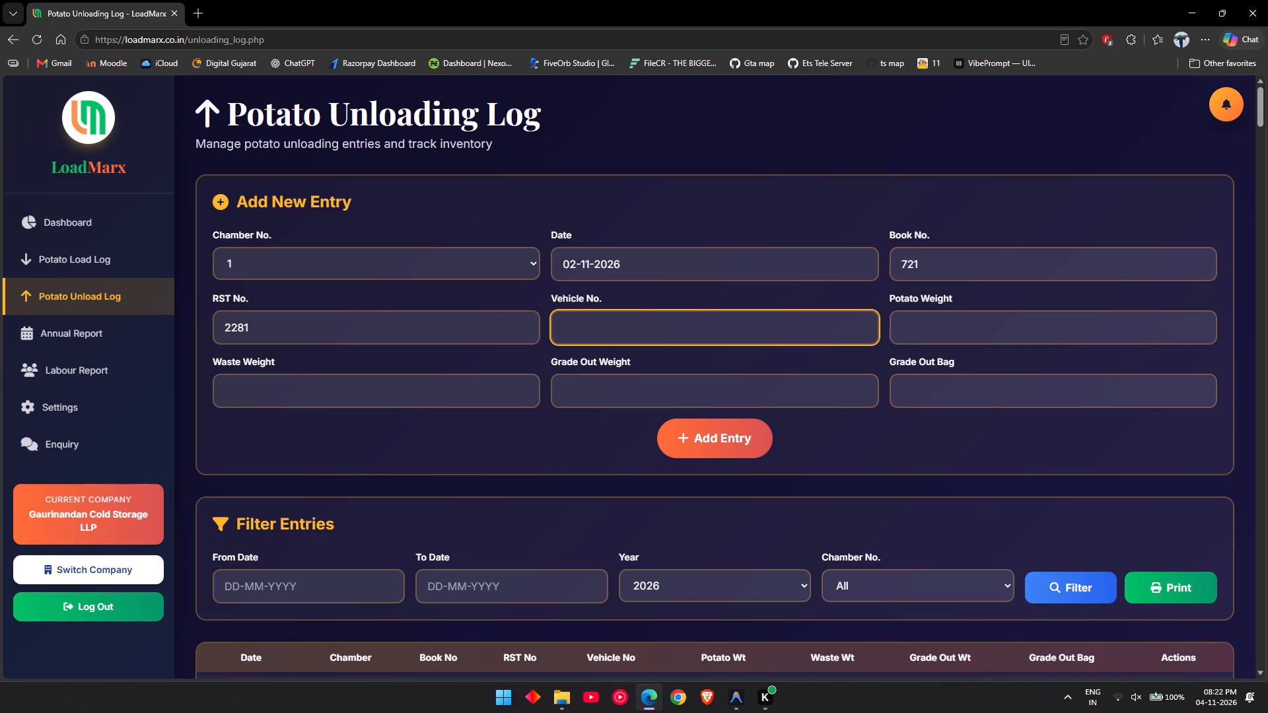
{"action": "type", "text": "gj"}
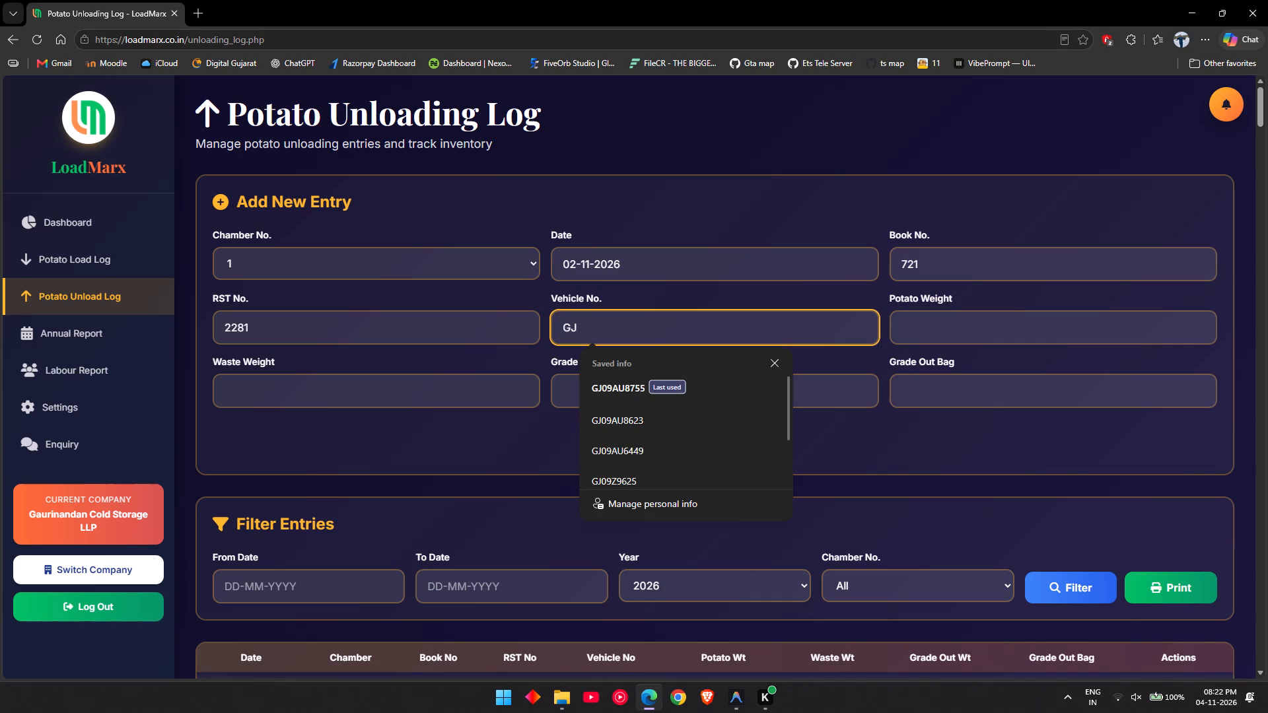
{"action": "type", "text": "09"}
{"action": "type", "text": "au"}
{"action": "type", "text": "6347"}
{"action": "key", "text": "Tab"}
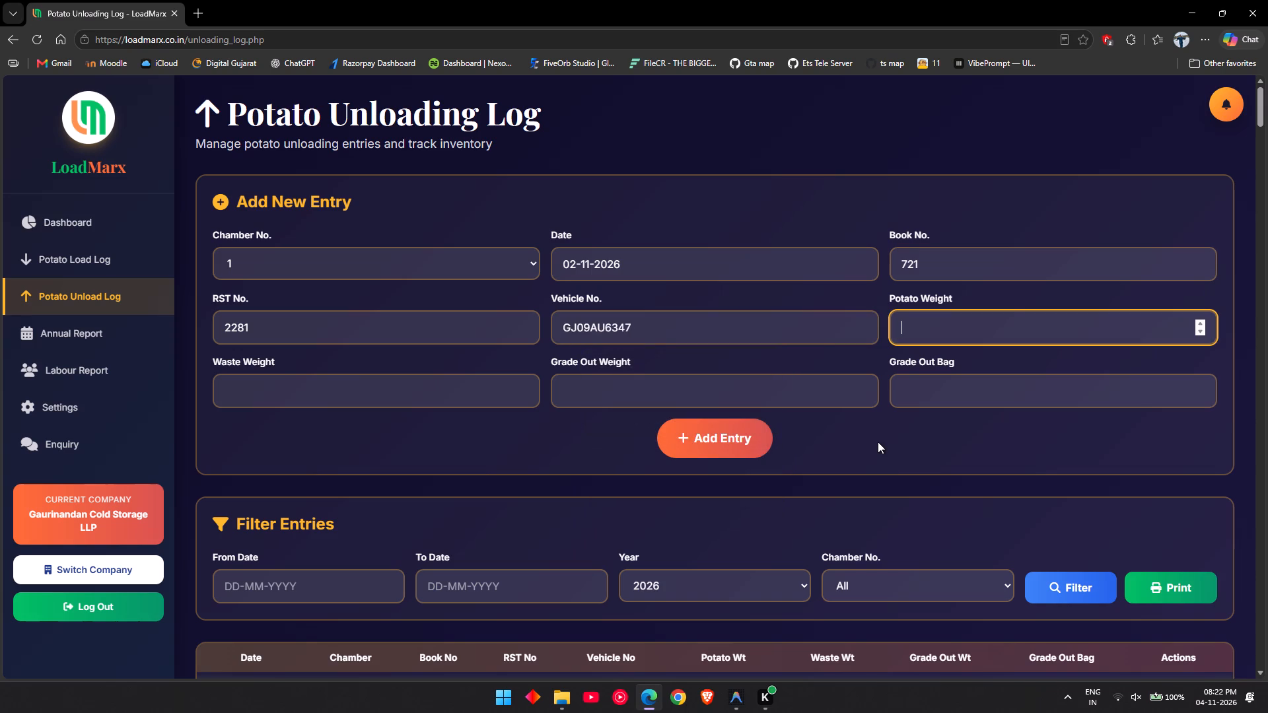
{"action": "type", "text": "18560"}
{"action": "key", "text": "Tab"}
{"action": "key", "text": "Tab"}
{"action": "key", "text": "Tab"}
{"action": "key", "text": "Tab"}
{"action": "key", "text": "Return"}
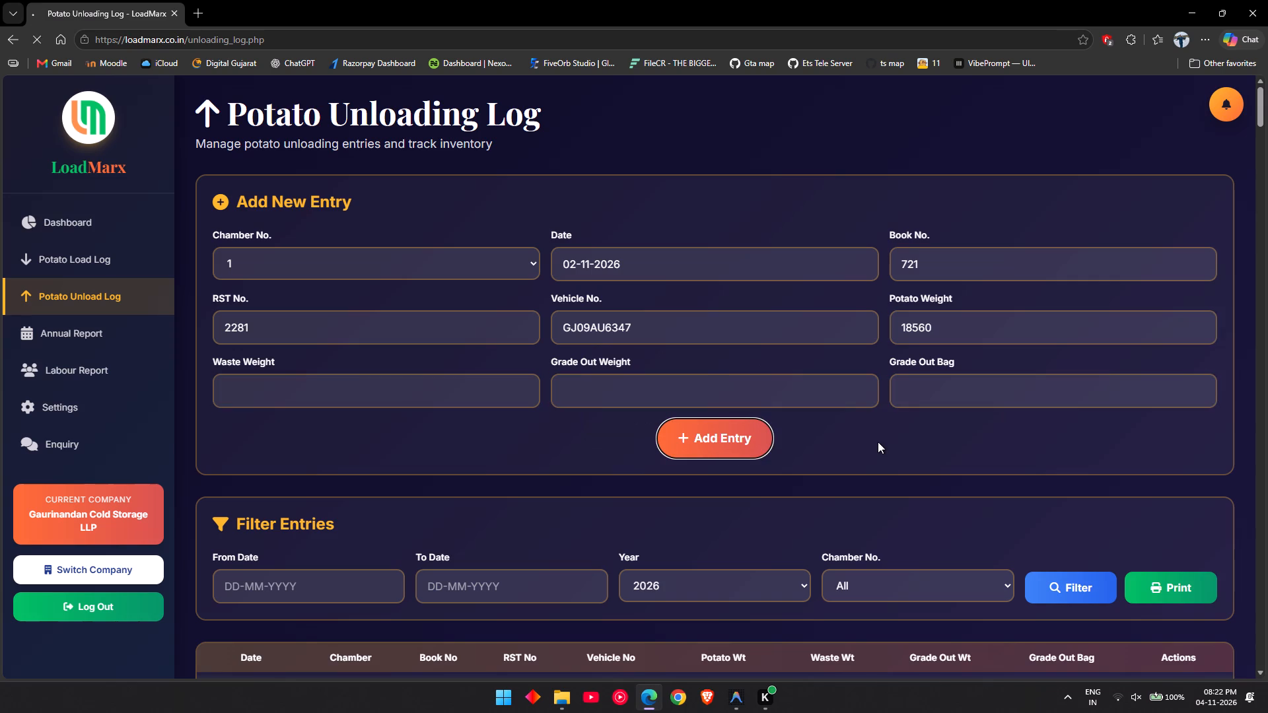
Start another unloading entry for chamber 1, dated 02-11-2026, with book number 723.
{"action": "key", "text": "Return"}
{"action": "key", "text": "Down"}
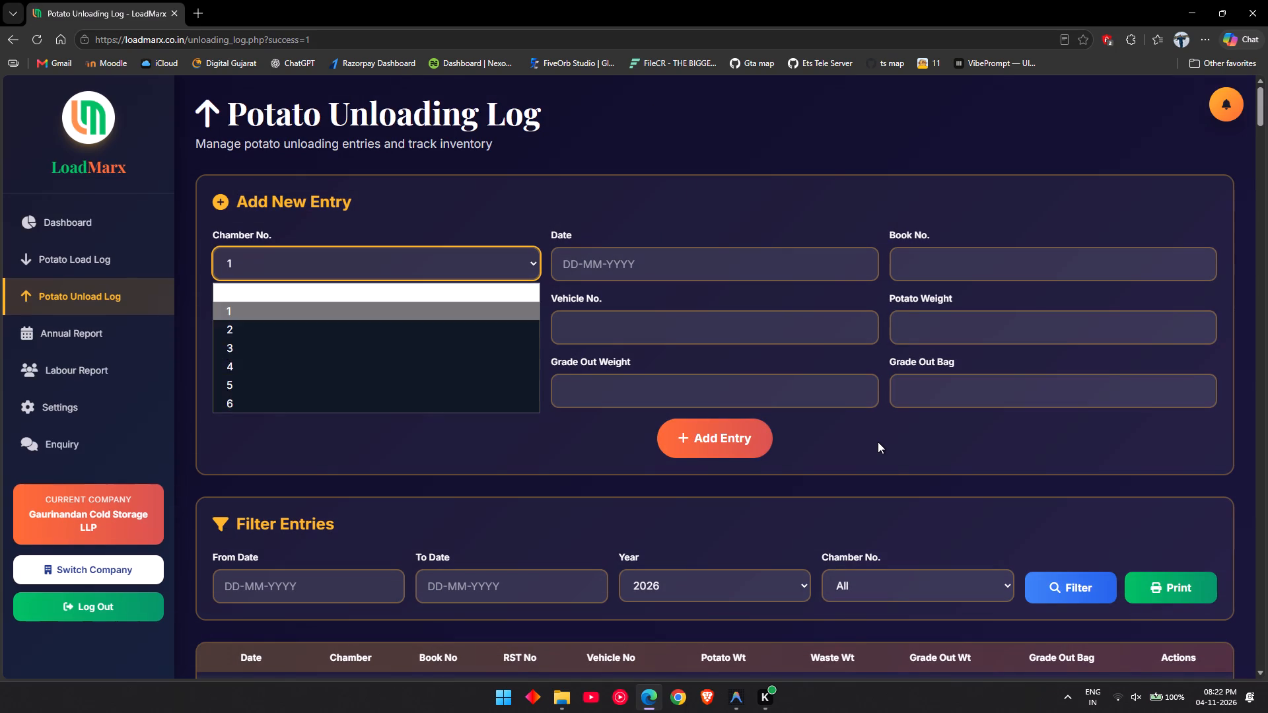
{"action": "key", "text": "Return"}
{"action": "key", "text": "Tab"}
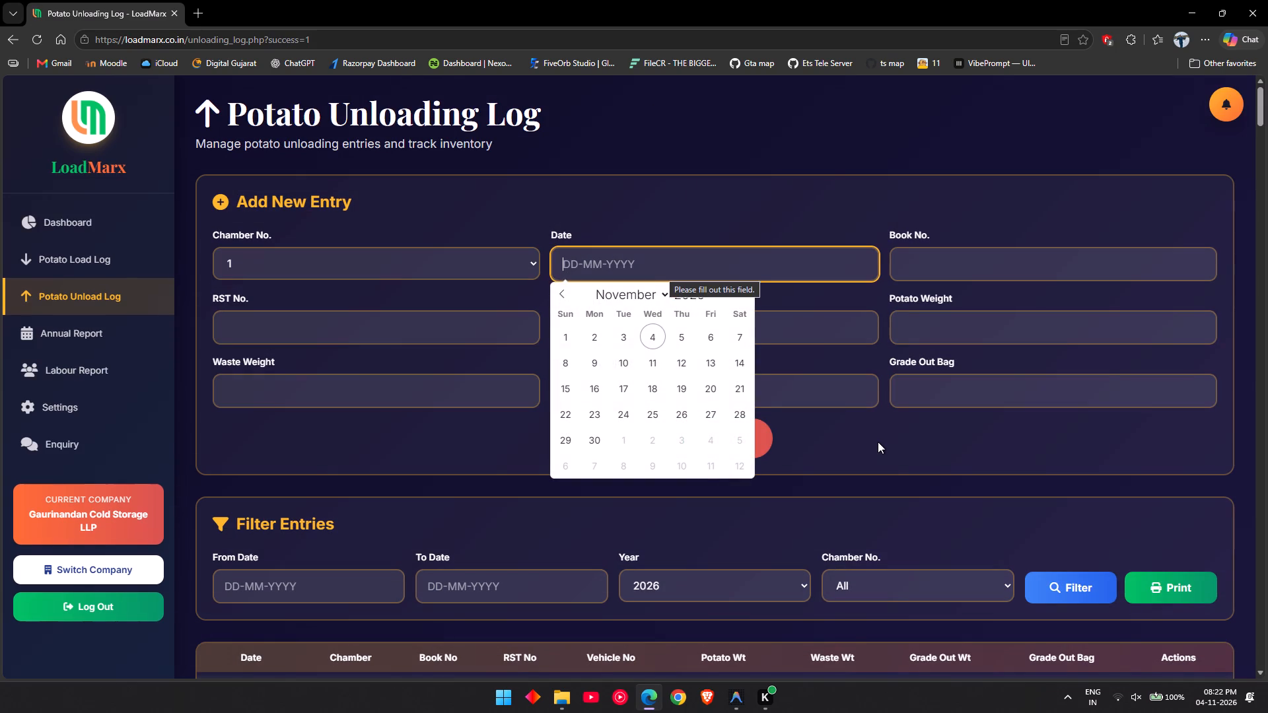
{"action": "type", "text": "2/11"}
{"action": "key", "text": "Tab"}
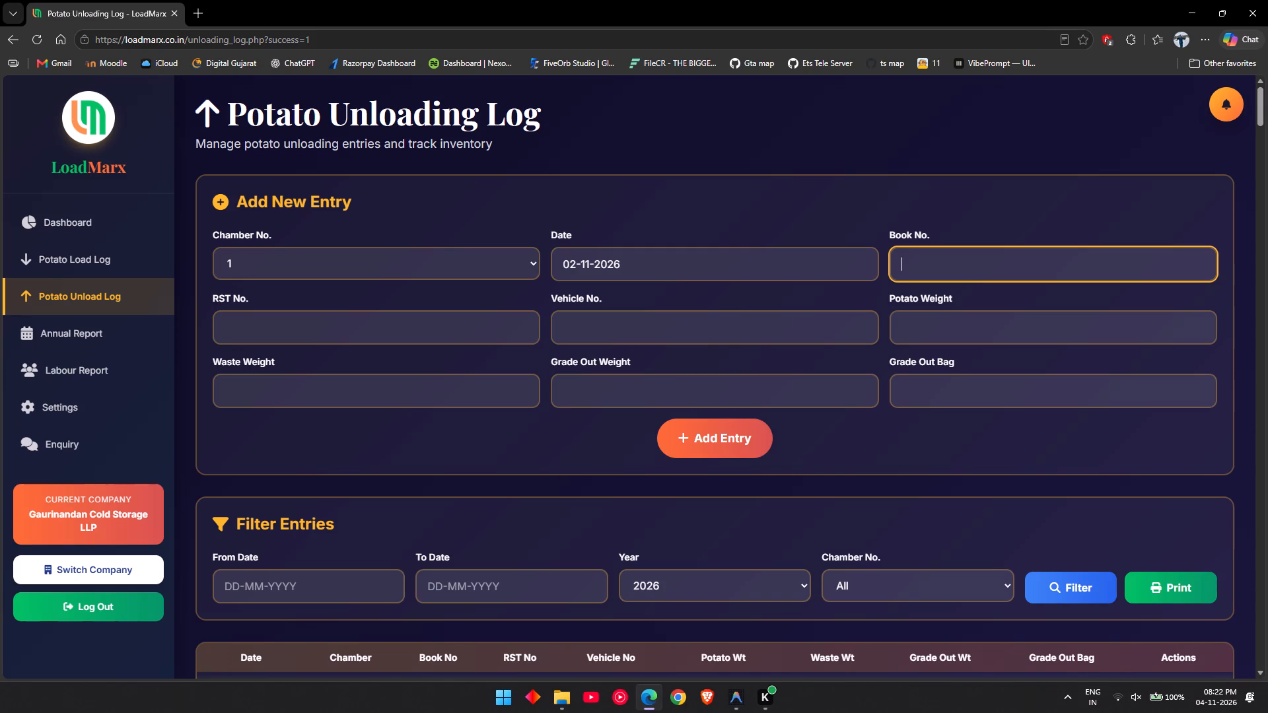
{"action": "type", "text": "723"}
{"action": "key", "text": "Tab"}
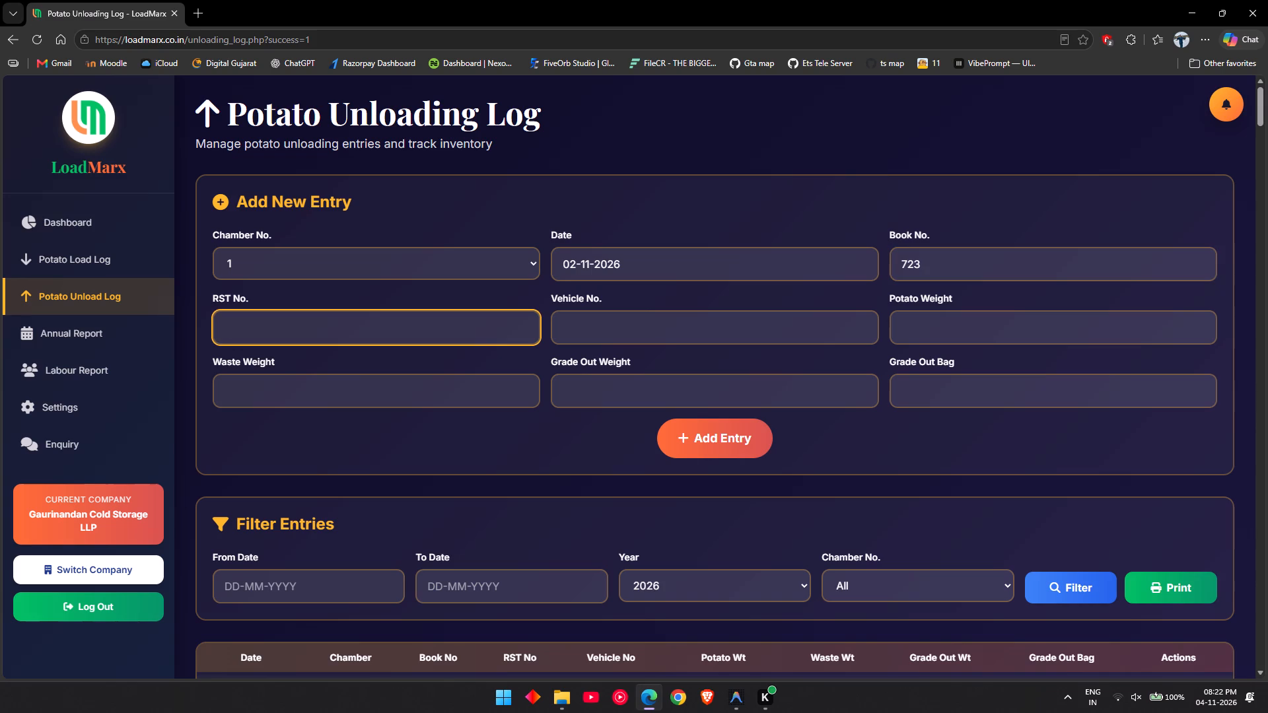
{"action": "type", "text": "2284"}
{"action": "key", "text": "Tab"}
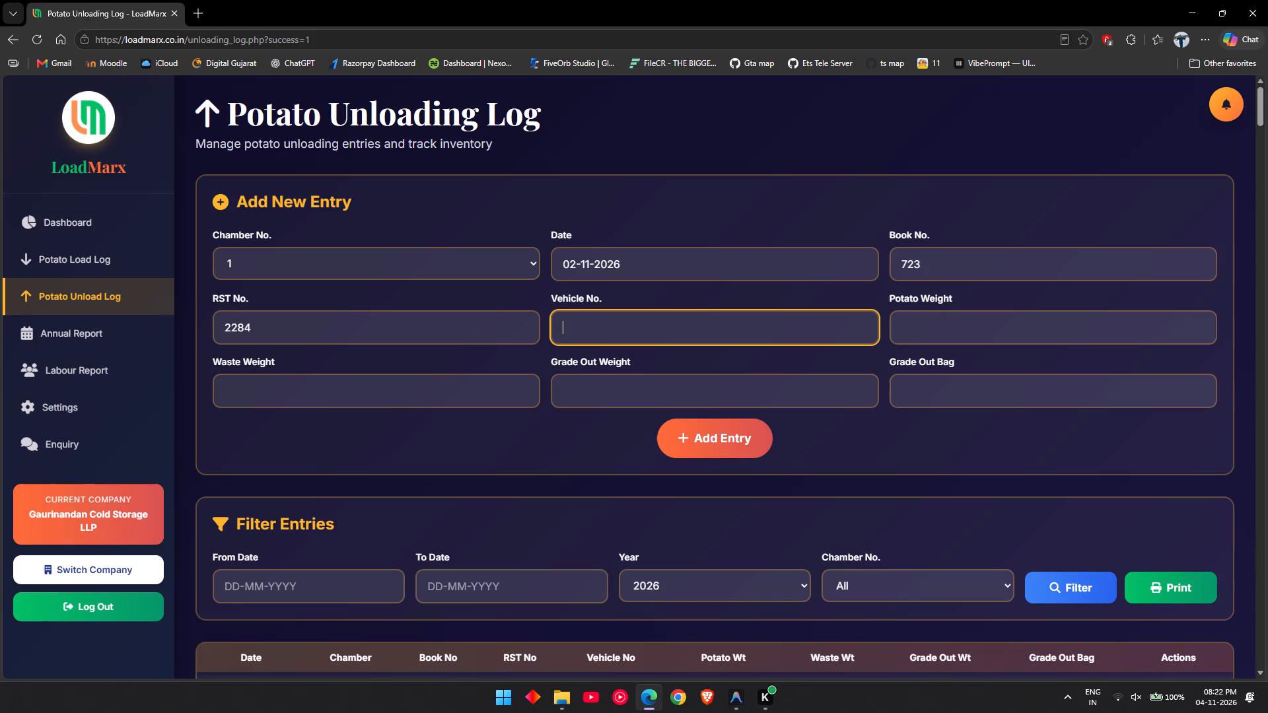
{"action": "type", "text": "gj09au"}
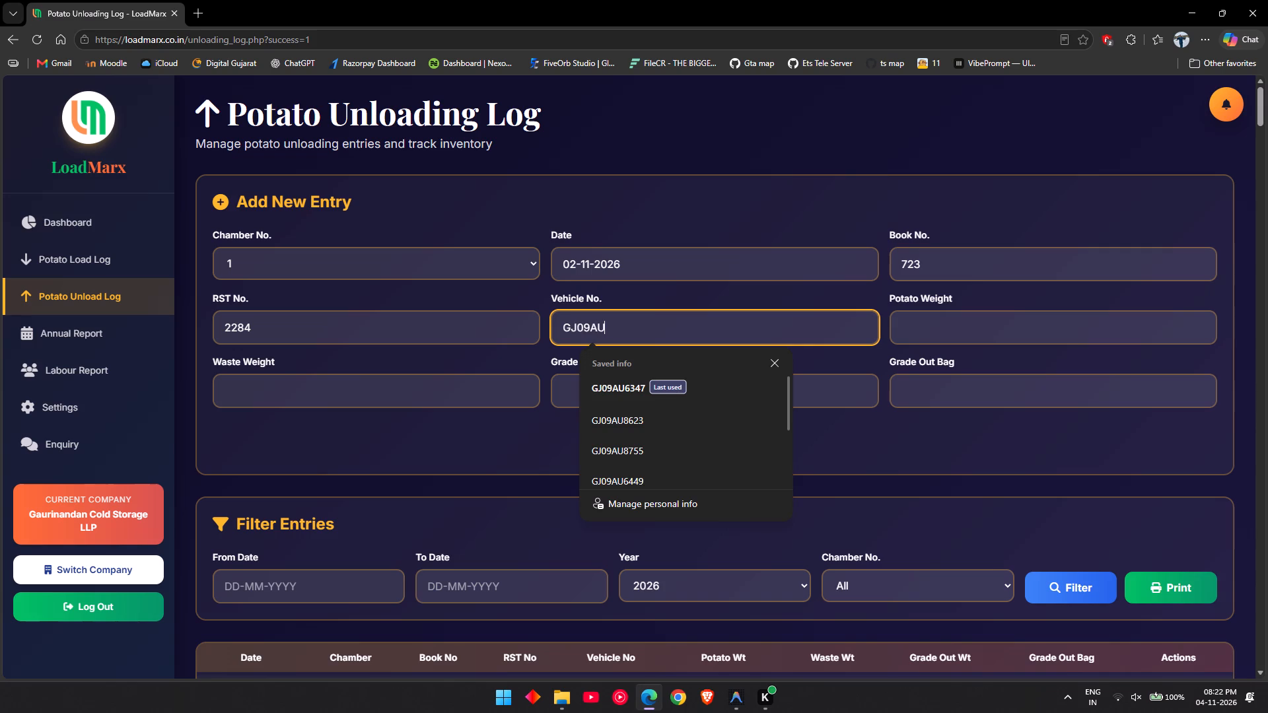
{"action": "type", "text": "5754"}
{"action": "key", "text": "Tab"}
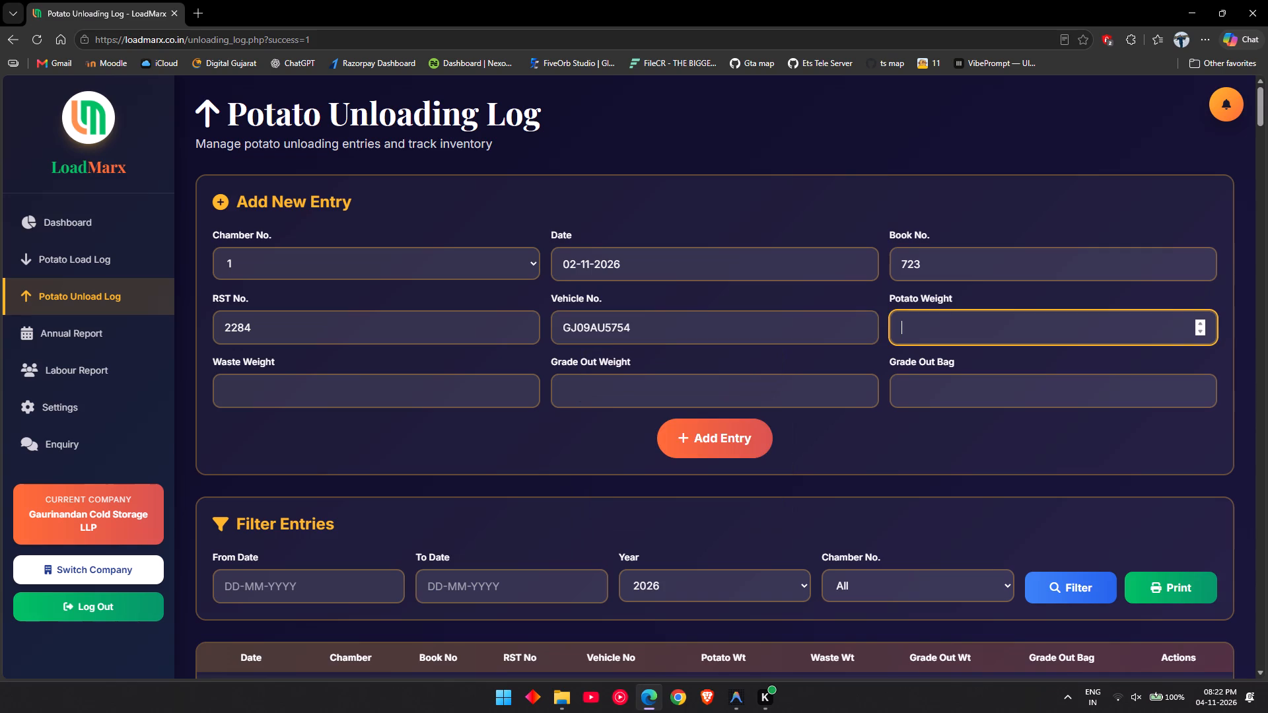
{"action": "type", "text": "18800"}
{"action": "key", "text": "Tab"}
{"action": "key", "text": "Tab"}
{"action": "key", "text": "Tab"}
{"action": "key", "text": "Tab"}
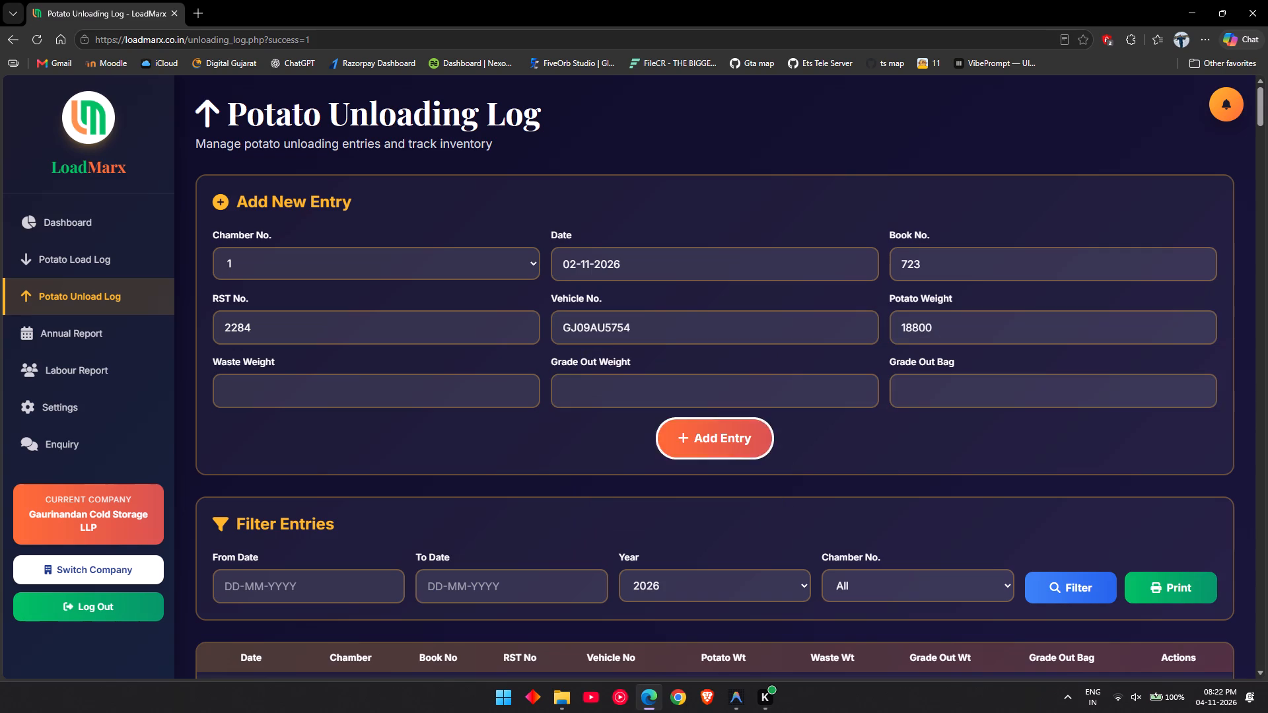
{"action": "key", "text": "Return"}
Start another unloading entry for chamber 1, dated 02-11-2026, with book number 720.
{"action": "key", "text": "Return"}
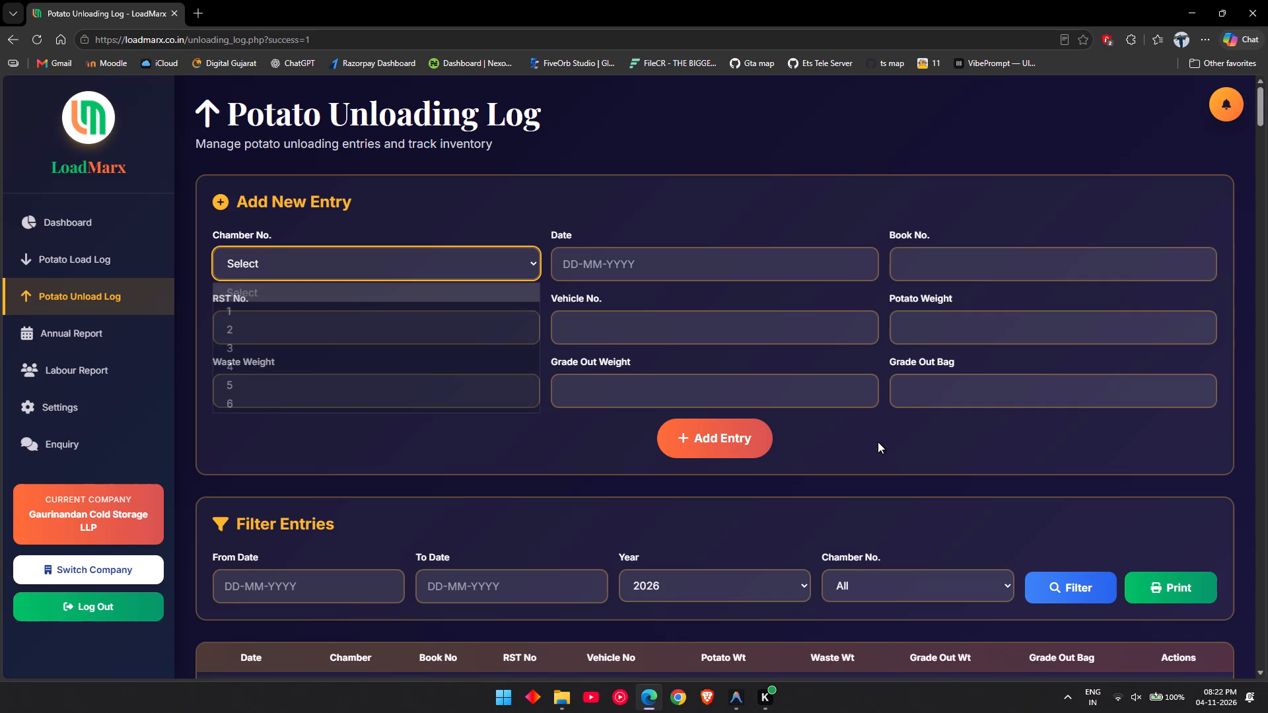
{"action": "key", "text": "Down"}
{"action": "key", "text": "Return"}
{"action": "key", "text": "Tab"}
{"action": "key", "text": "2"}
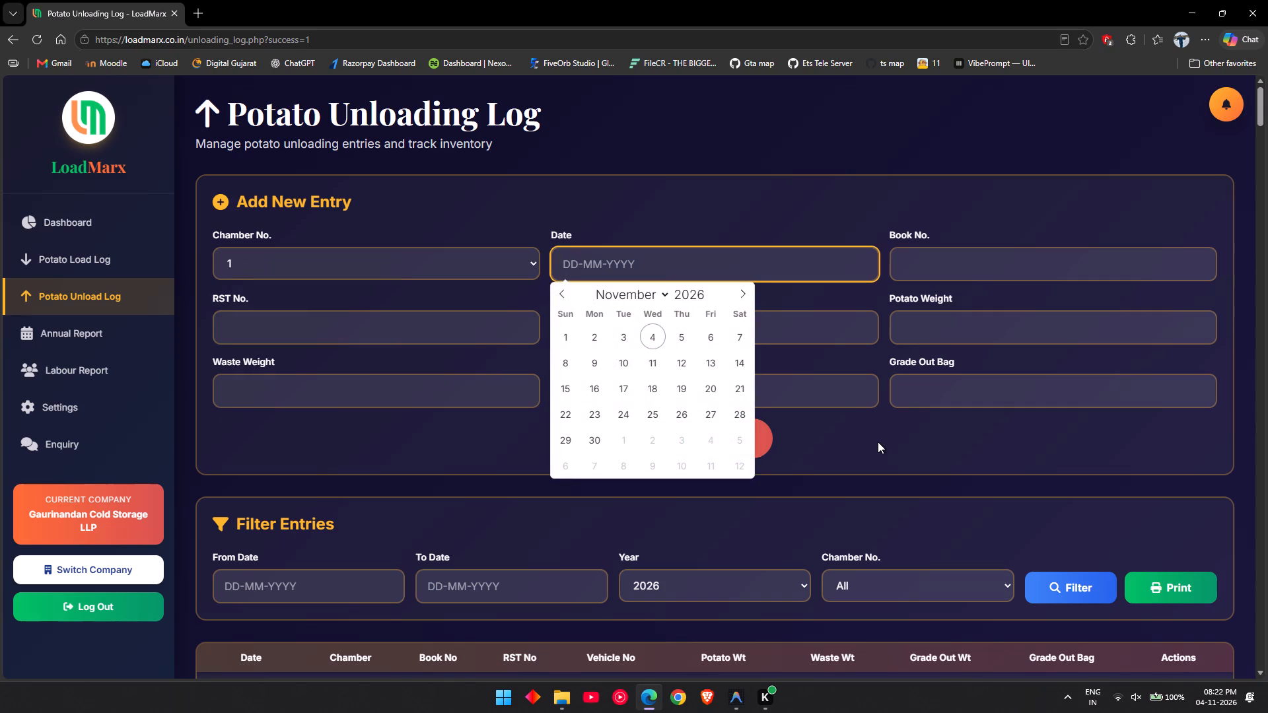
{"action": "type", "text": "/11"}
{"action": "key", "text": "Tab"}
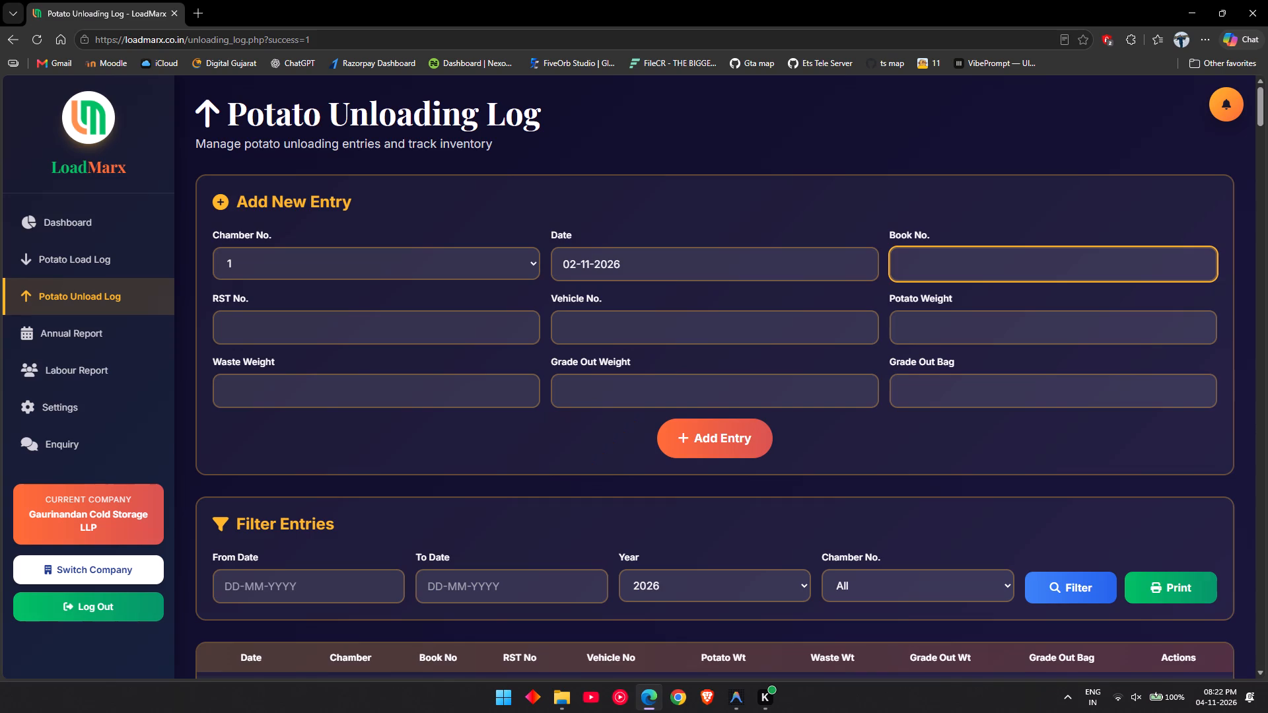
{"action": "scroll", "coordinate": [878, 442], "scroll_direction": "down", "scroll_amount": 4}
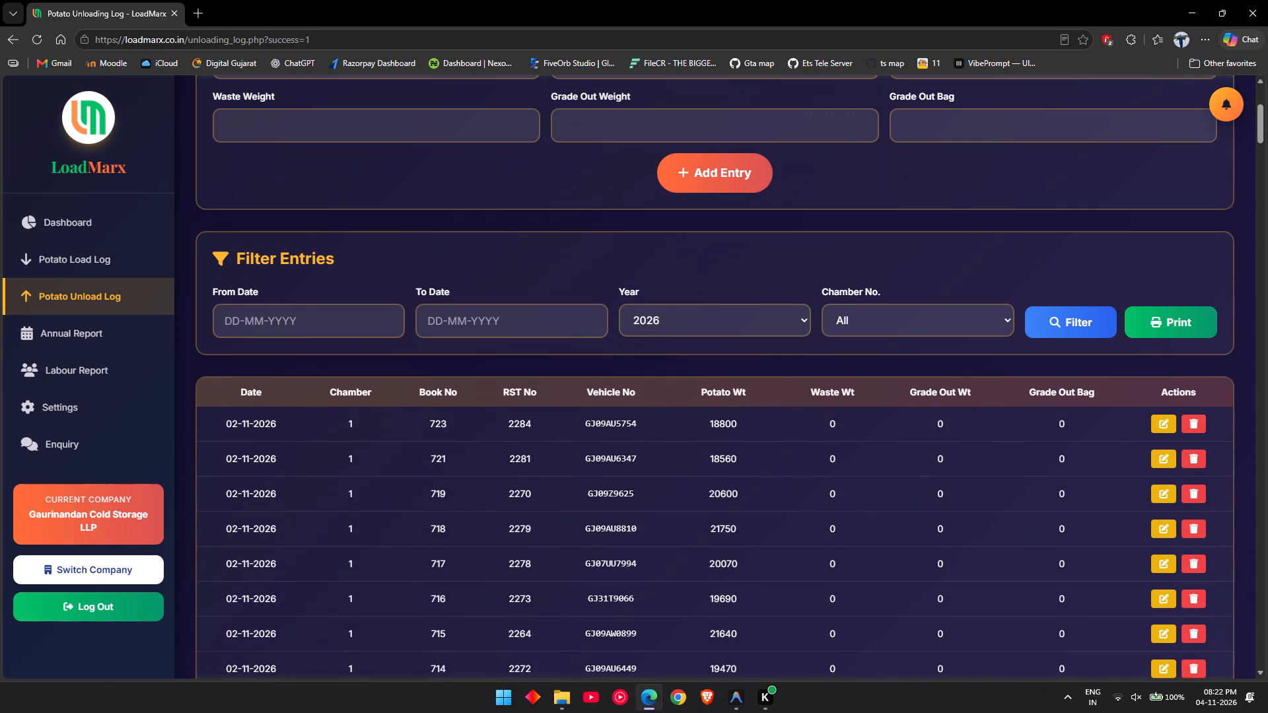
{"action": "scroll", "coordinate": [878, 442], "scroll_direction": "down", "scroll_amount": 1}
{"action": "scroll", "coordinate": [637, 344], "scroll_direction": "up", "scroll_amount": 4}
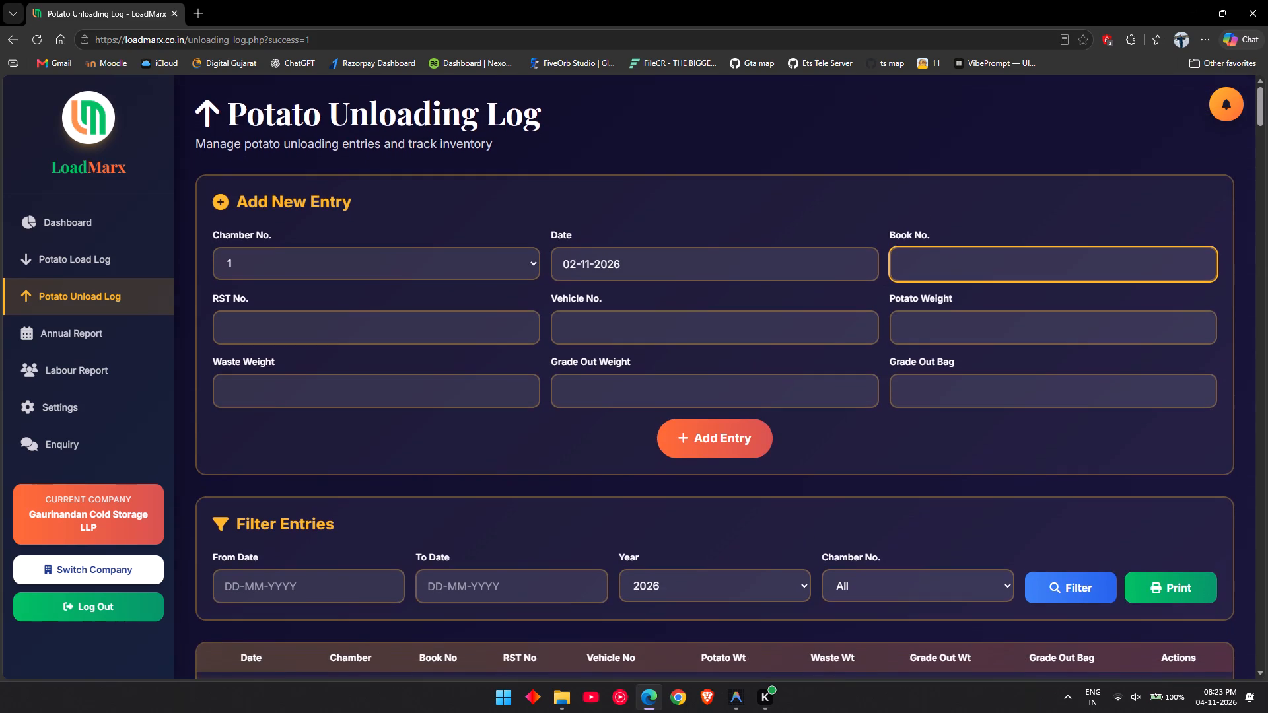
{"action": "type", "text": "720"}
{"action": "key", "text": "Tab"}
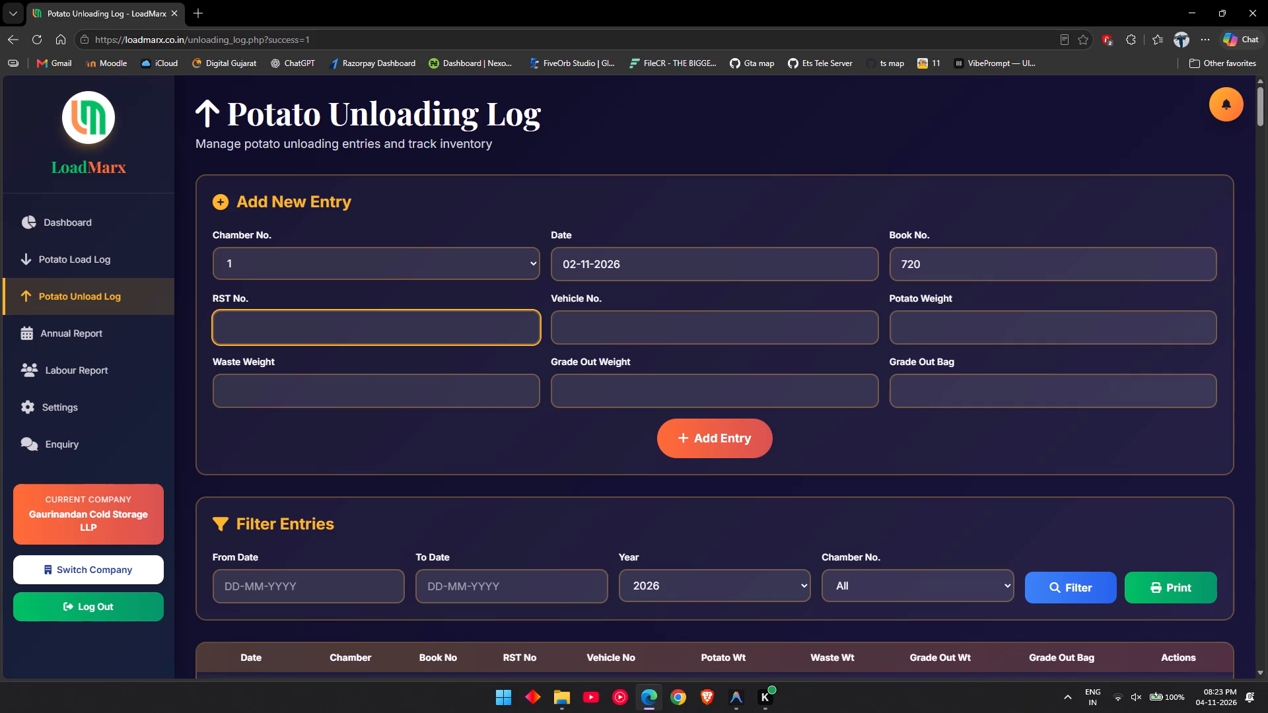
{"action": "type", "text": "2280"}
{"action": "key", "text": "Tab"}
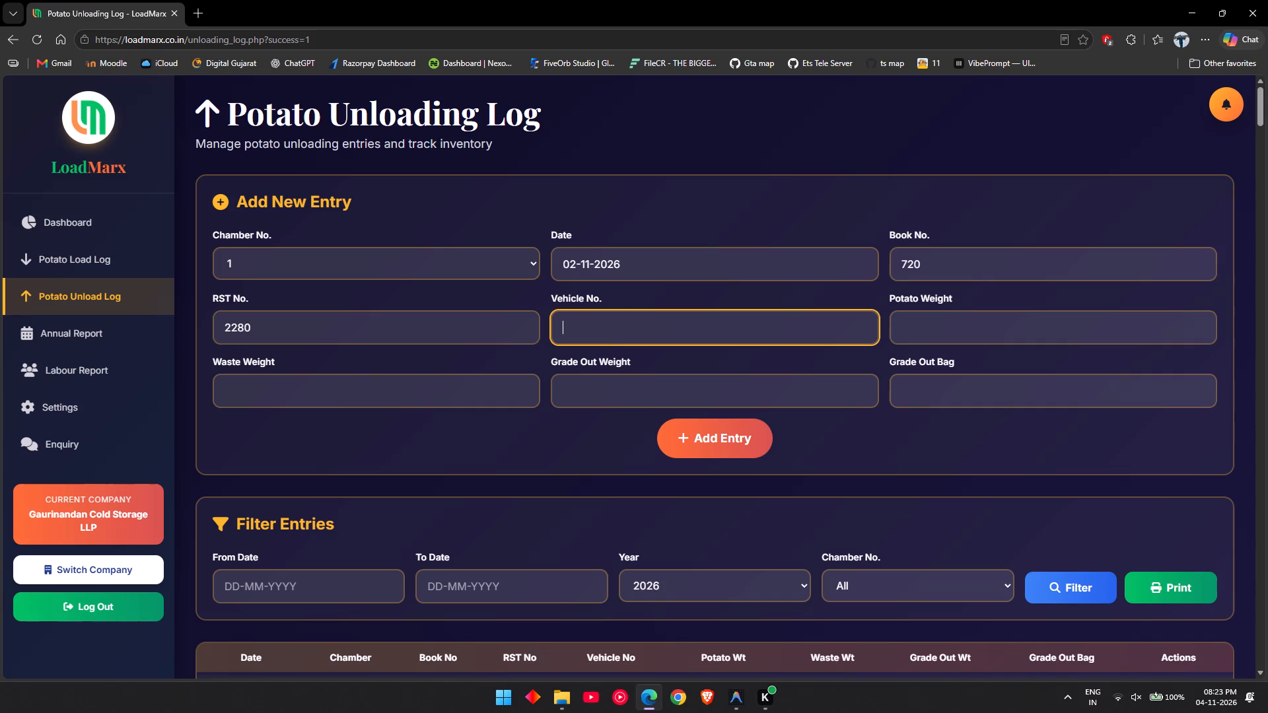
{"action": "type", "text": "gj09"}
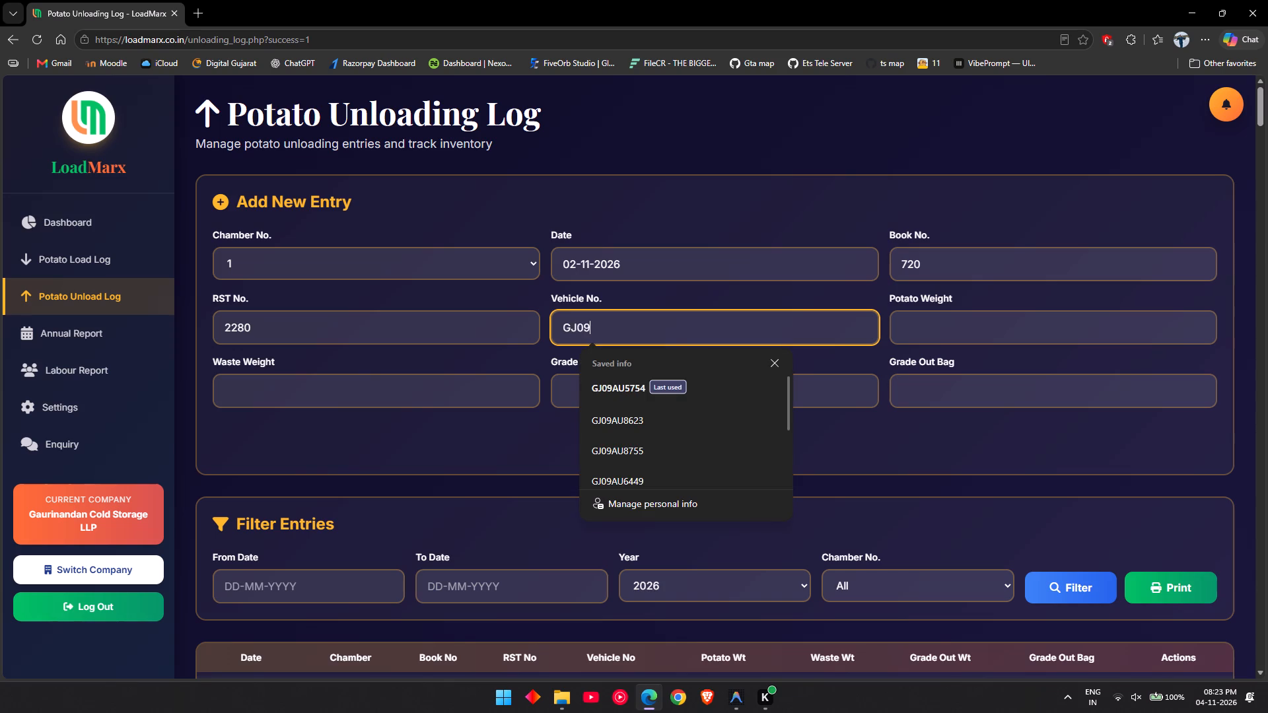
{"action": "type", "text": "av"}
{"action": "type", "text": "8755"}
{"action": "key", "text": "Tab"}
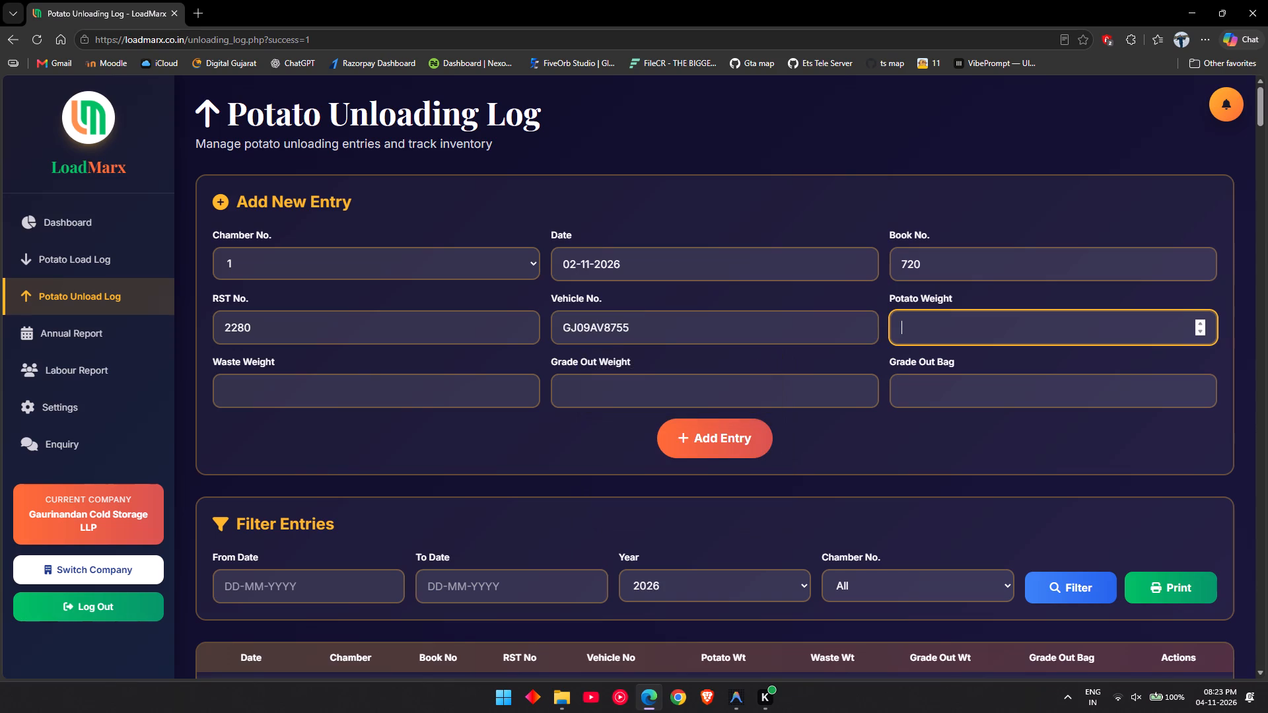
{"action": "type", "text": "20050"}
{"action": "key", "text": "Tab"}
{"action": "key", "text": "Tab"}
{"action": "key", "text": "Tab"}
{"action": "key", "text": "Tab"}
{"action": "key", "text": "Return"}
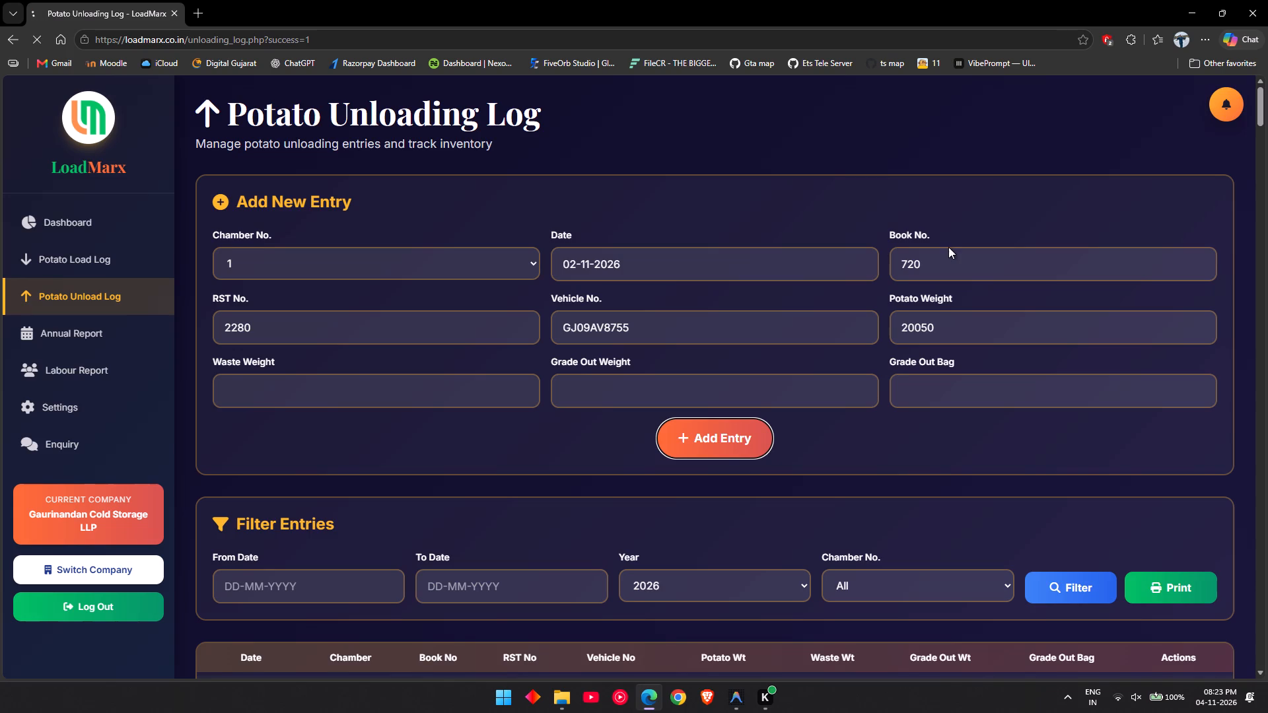
Start another unloading entry for chamber 1, dated 02-11-2026, with book number 722.
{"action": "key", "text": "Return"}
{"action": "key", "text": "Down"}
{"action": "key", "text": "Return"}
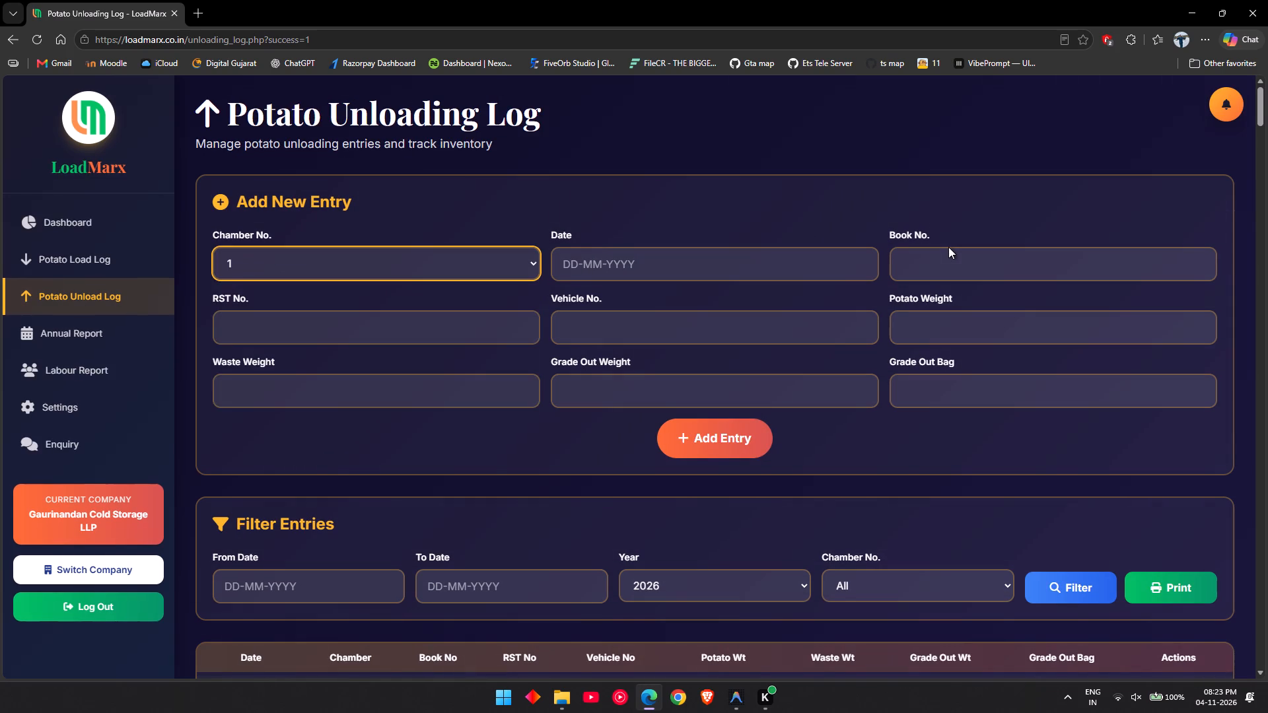
{"action": "scroll", "coordinate": [948, 247], "scroll_direction": "down", "scroll_amount": 2}
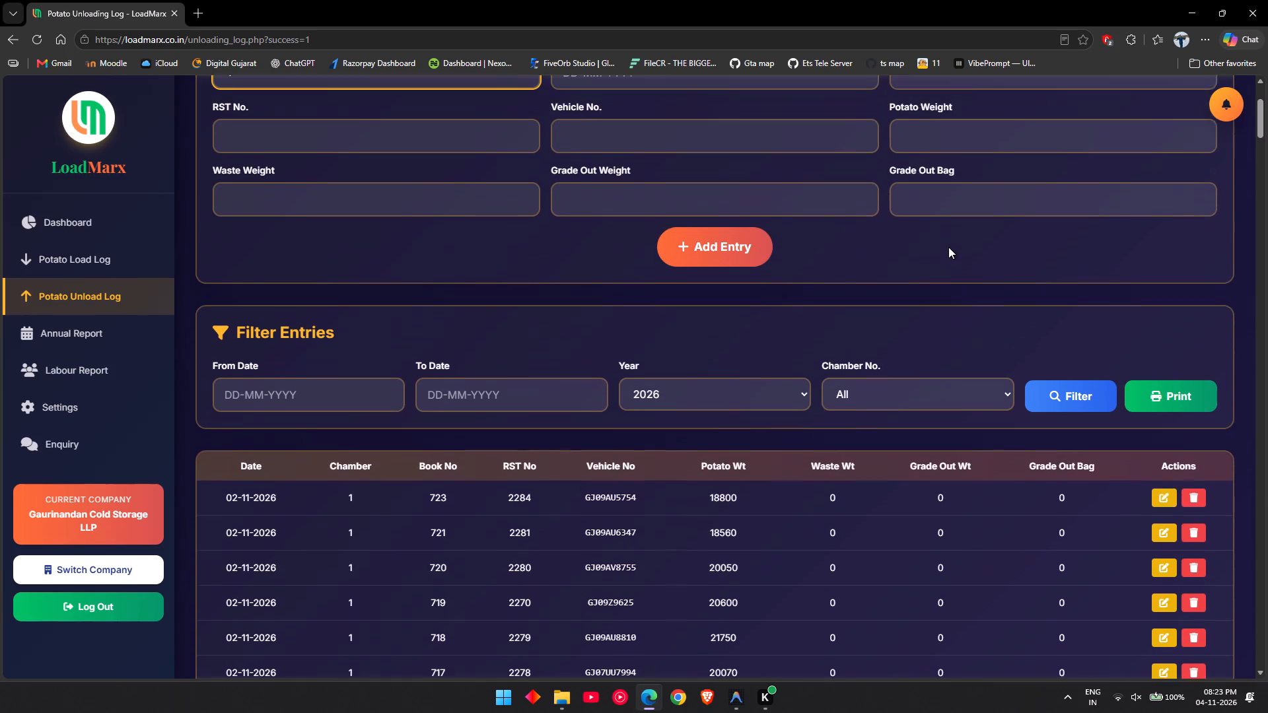
{"action": "scroll", "coordinate": [948, 247], "scroll_direction": "up", "scroll_amount": 1}
{"action": "key", "text": "Tab"}
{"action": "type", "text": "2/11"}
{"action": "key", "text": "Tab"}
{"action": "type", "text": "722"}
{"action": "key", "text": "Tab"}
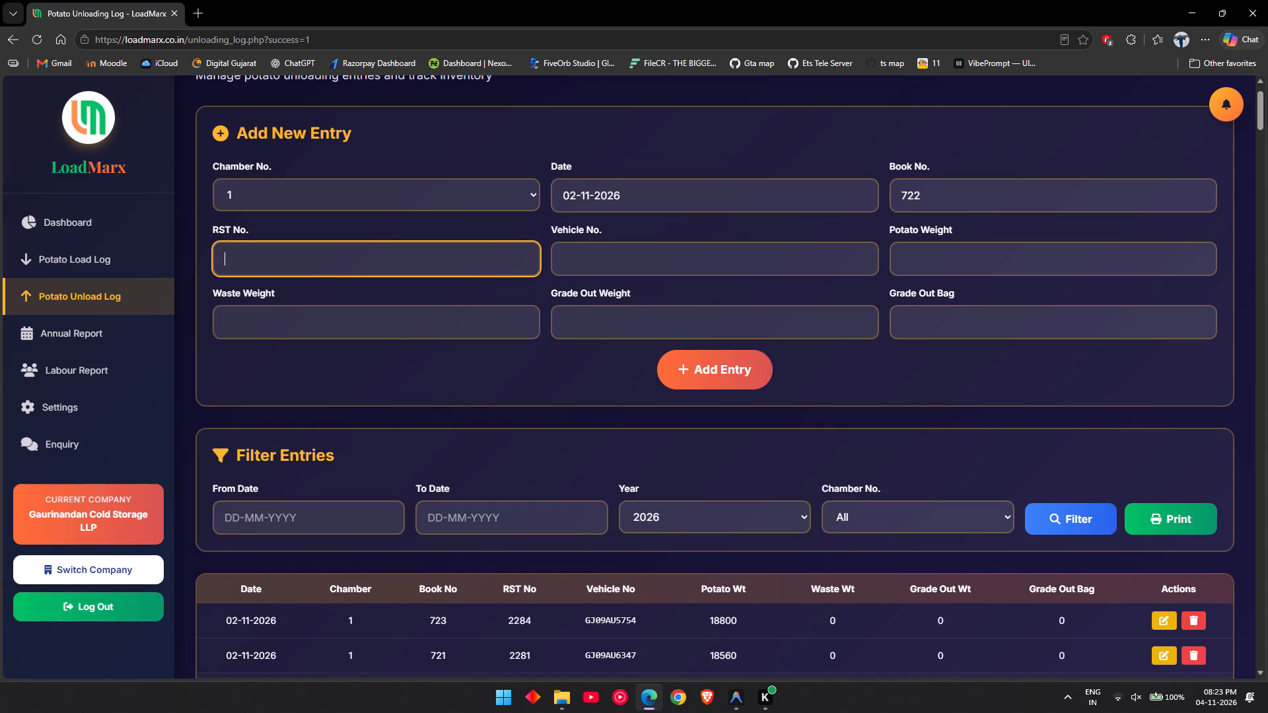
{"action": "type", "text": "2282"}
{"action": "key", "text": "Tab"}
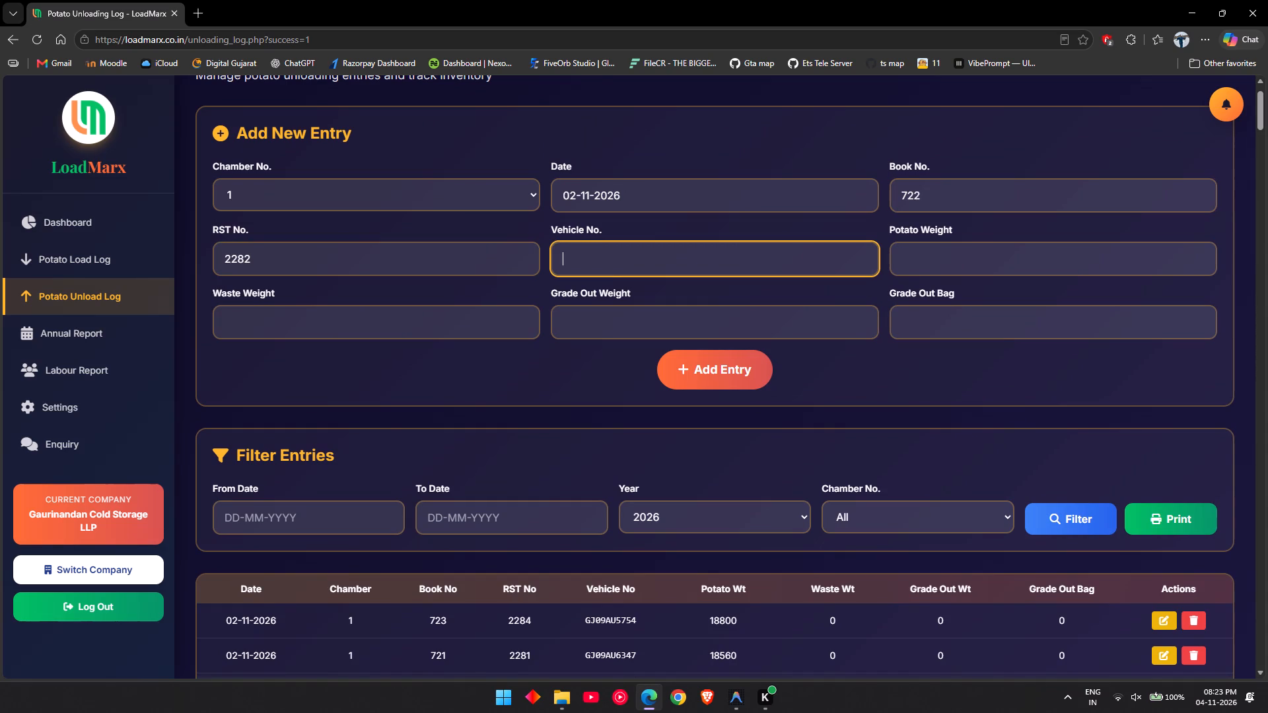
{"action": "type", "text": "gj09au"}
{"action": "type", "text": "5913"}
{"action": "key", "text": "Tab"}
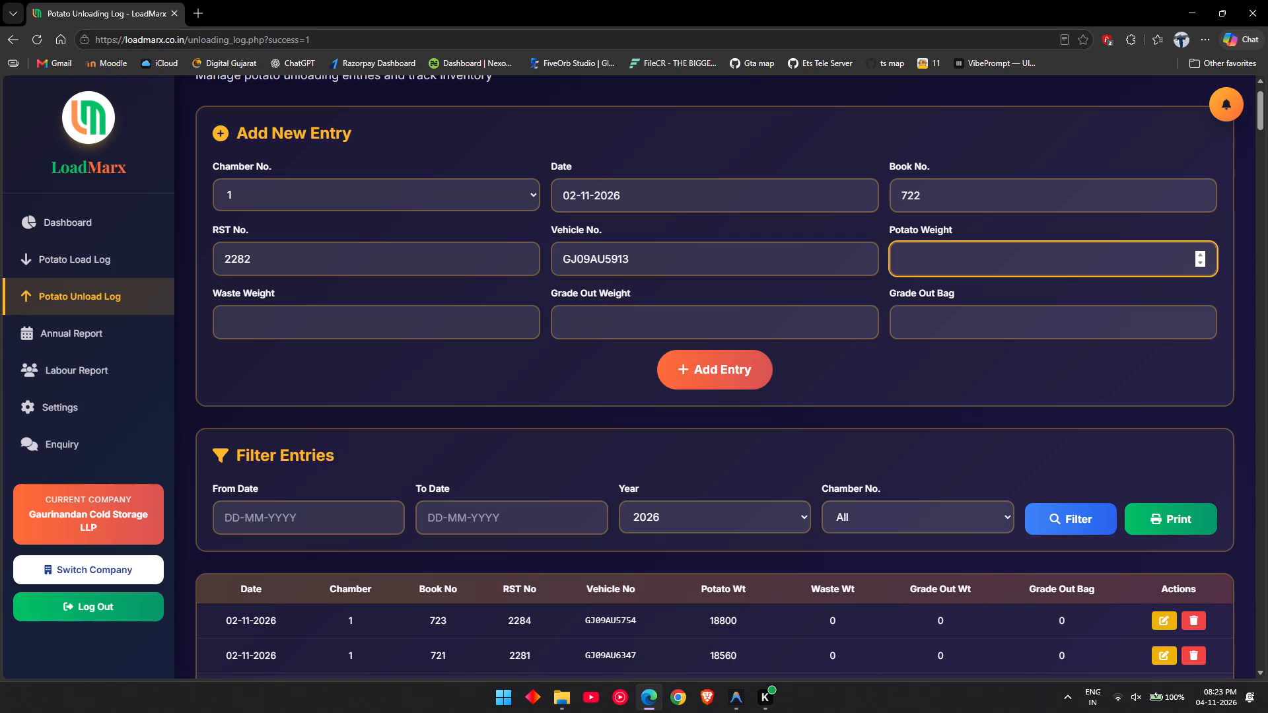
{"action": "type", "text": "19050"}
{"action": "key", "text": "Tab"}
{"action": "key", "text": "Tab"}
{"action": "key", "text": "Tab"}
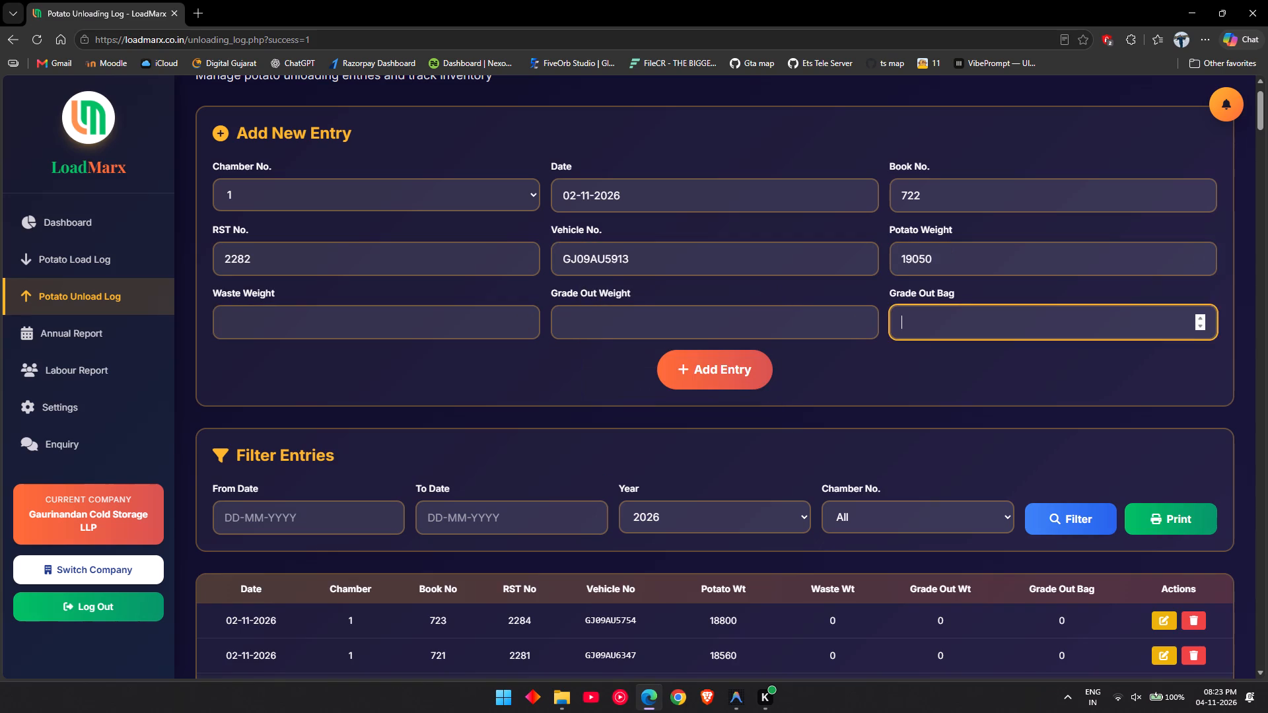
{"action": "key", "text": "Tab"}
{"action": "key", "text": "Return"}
Start another unloading entry for chamber 1, dated 02-11-2026, with book number 724.
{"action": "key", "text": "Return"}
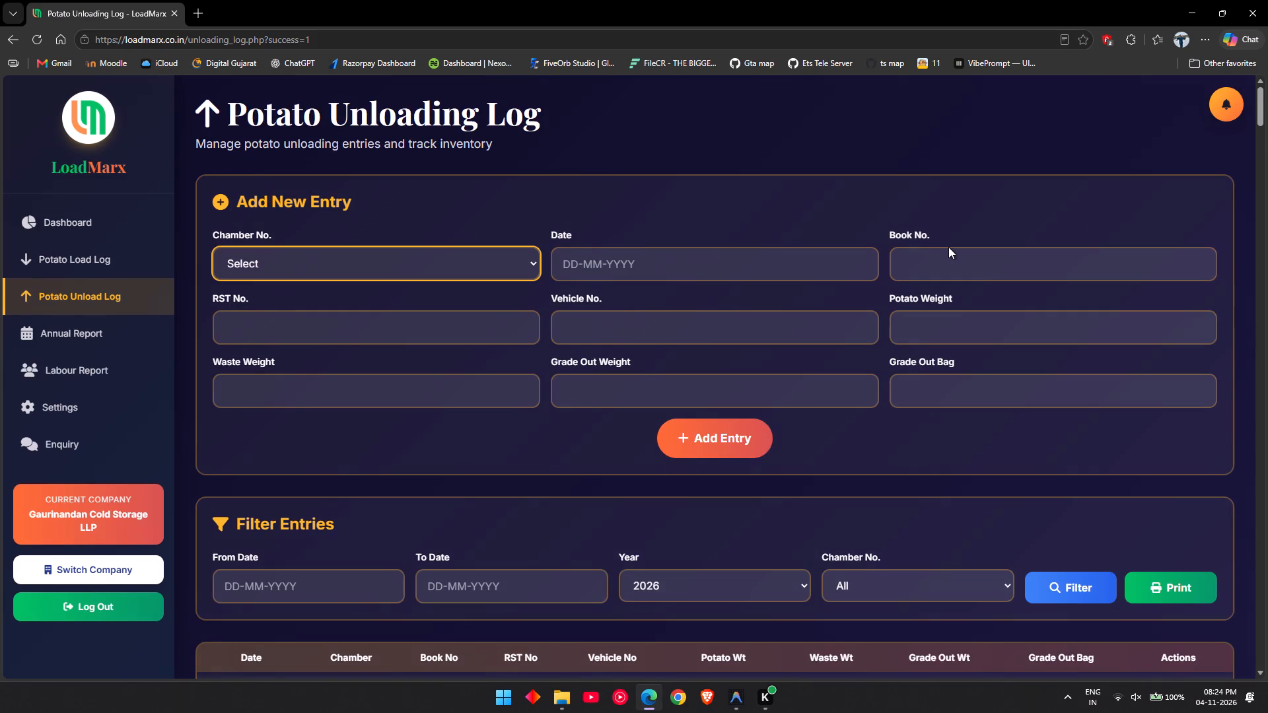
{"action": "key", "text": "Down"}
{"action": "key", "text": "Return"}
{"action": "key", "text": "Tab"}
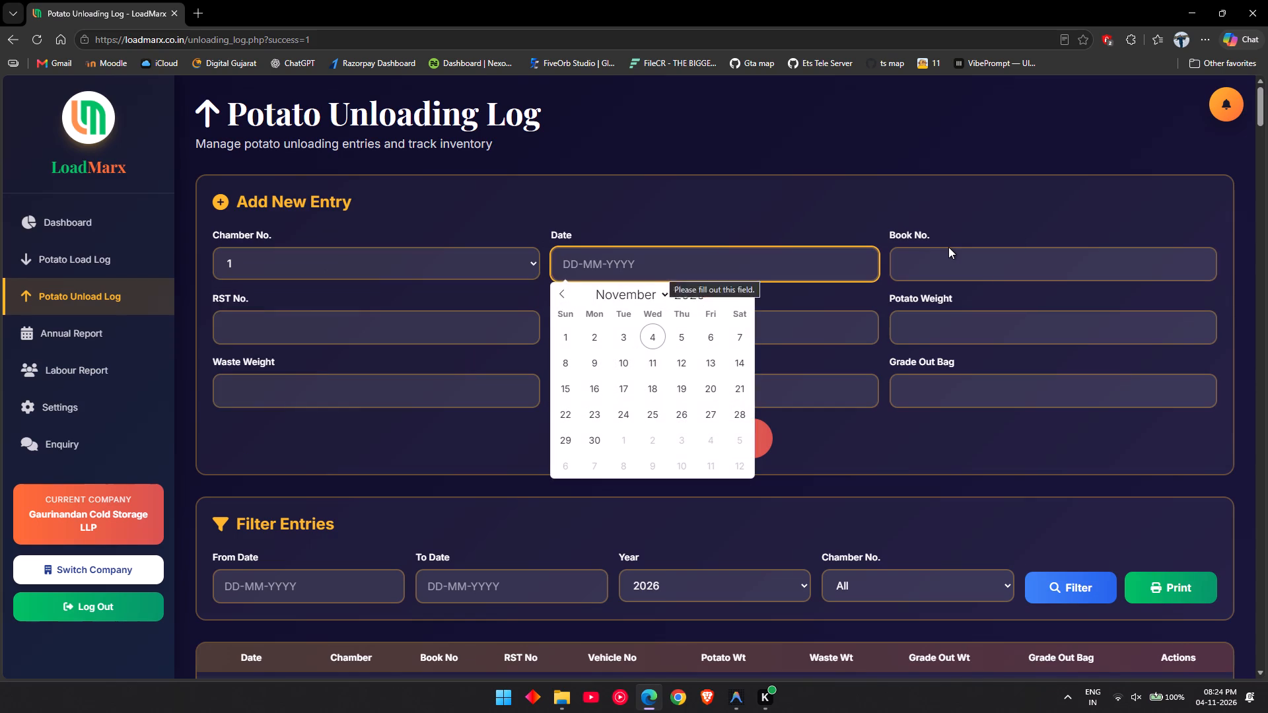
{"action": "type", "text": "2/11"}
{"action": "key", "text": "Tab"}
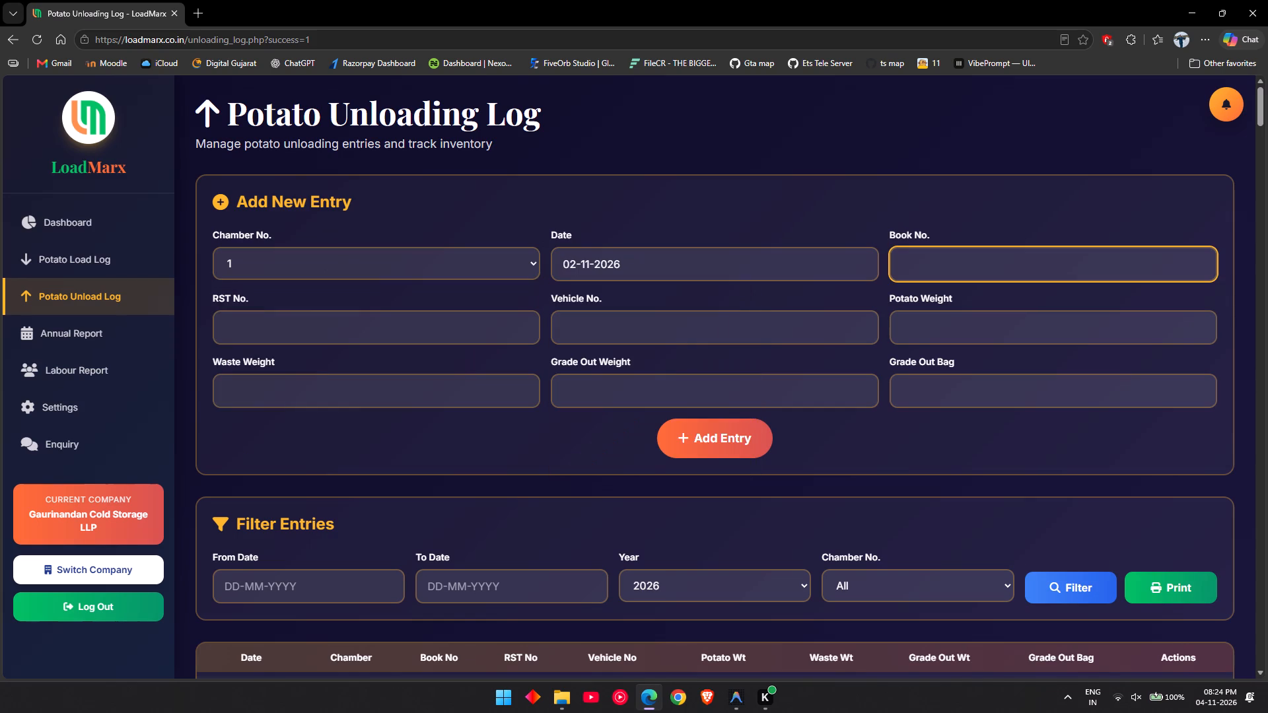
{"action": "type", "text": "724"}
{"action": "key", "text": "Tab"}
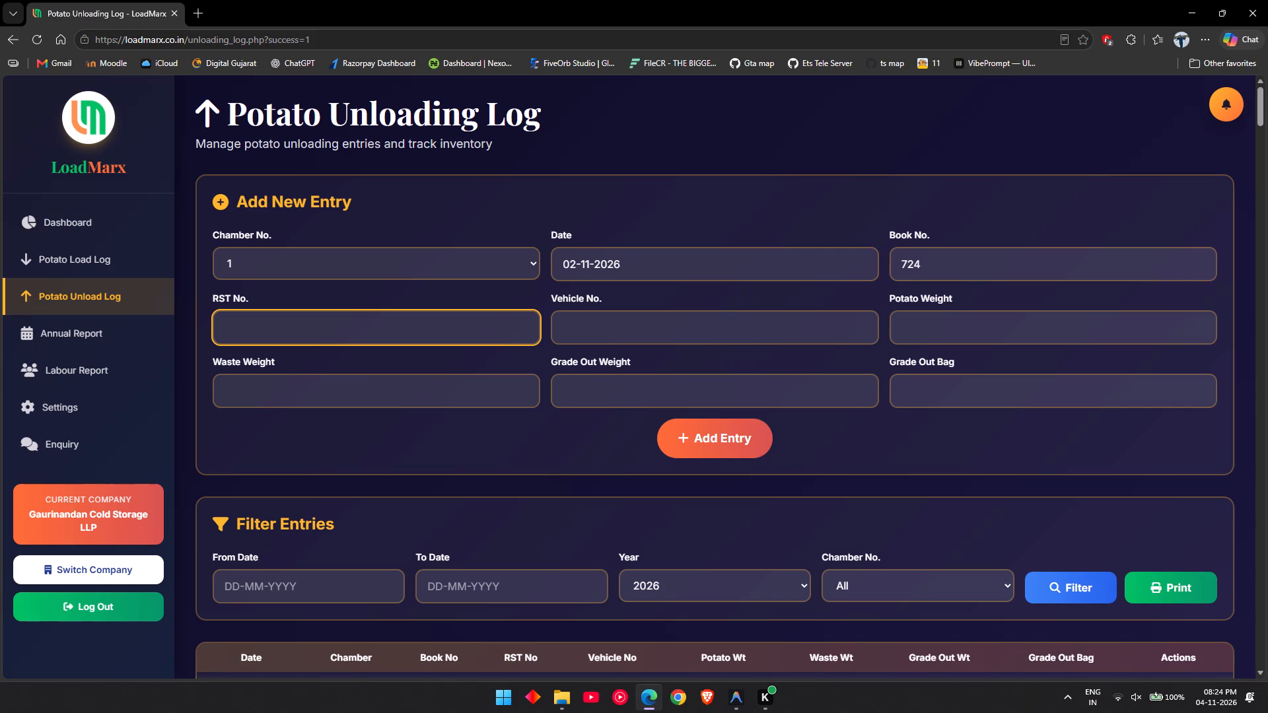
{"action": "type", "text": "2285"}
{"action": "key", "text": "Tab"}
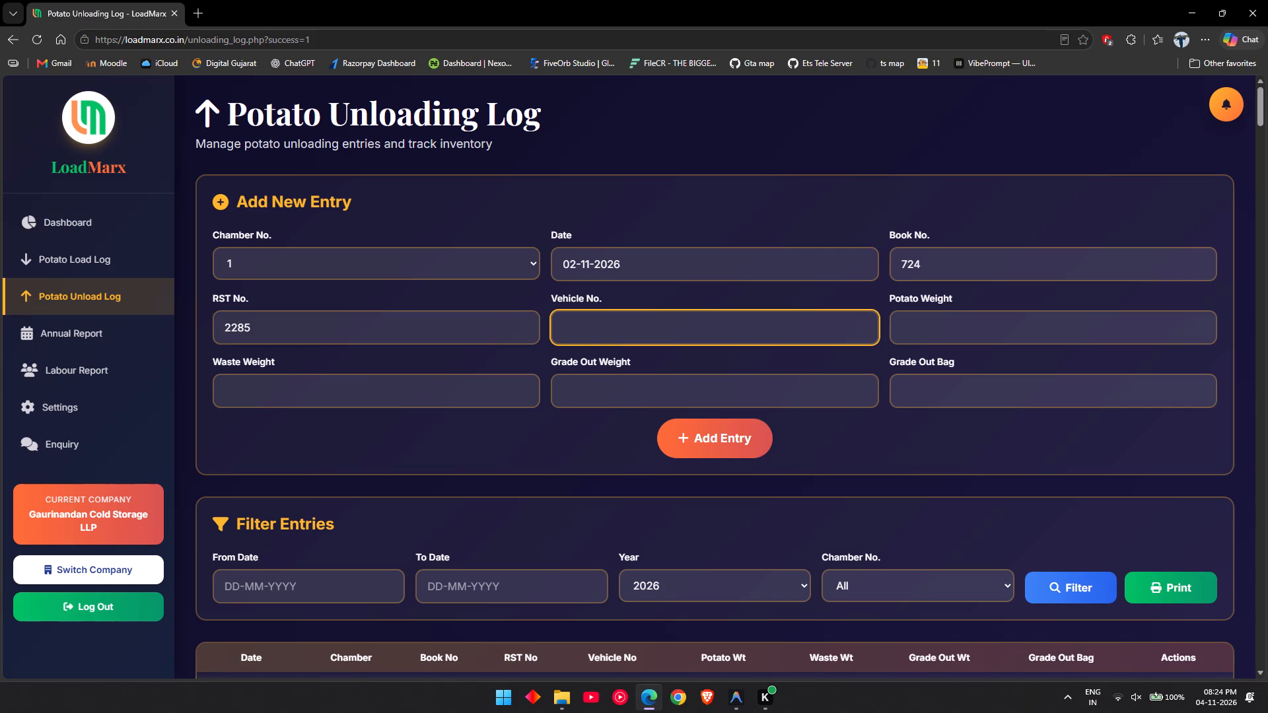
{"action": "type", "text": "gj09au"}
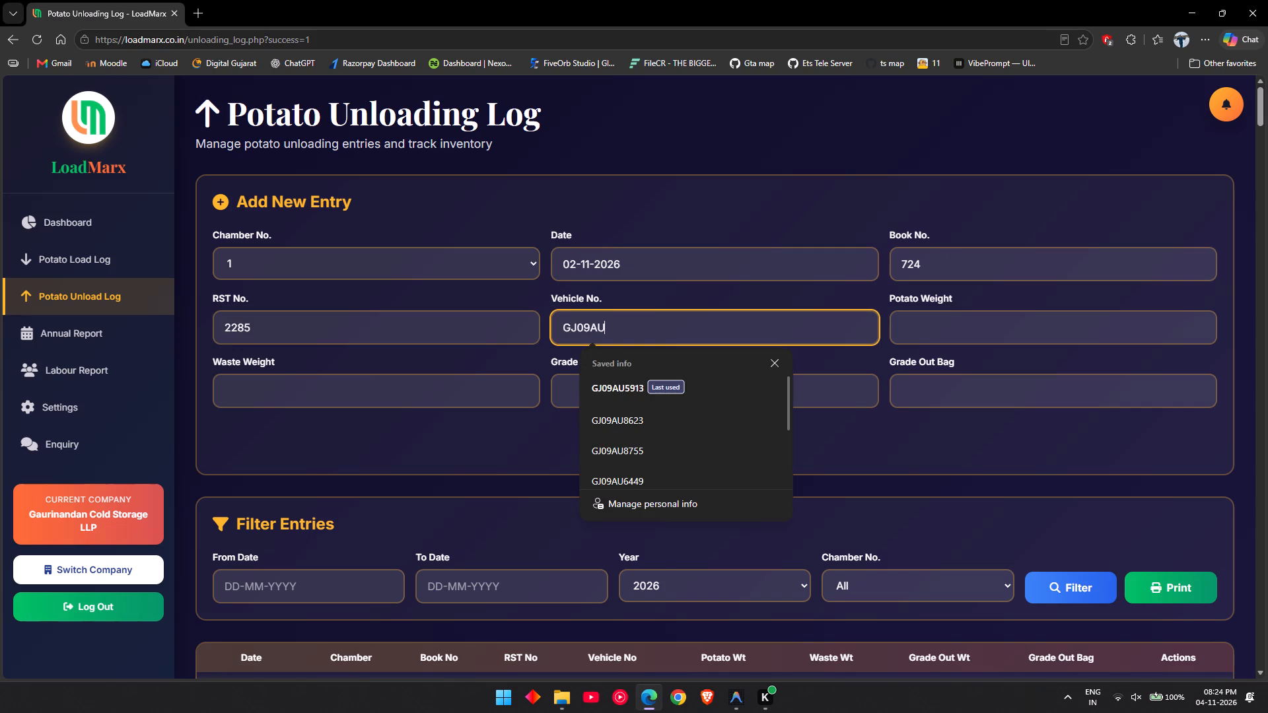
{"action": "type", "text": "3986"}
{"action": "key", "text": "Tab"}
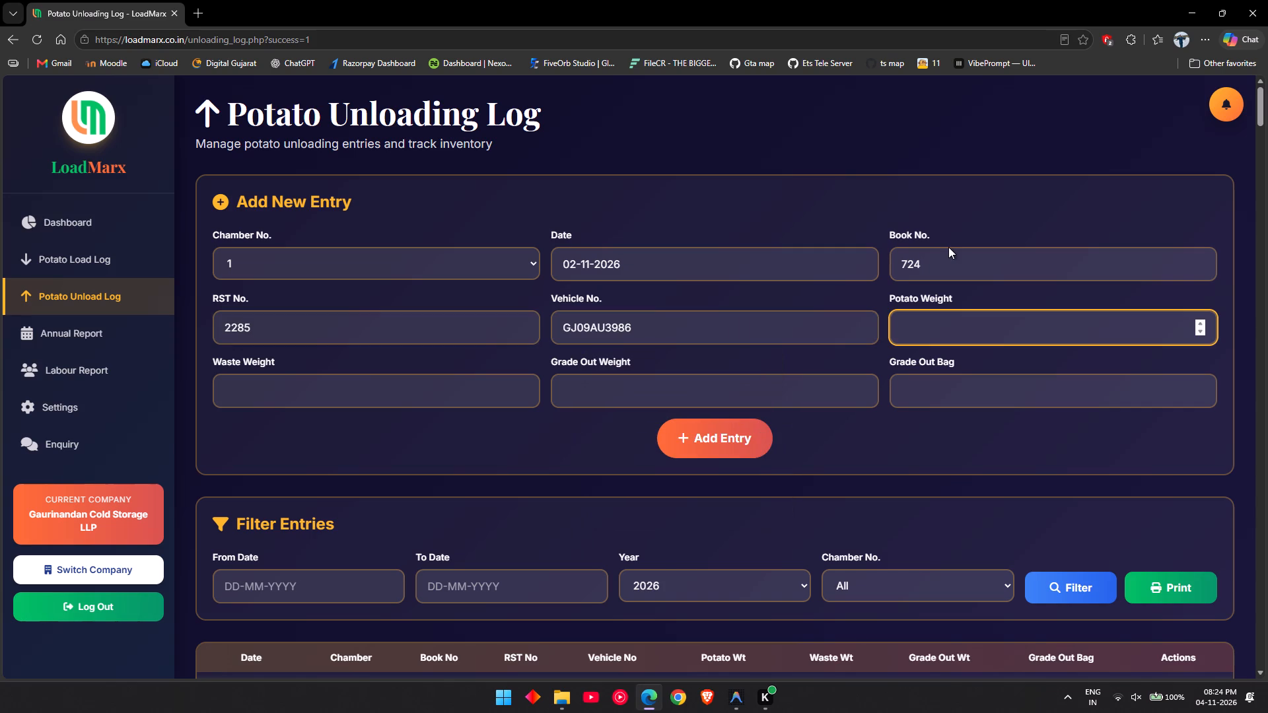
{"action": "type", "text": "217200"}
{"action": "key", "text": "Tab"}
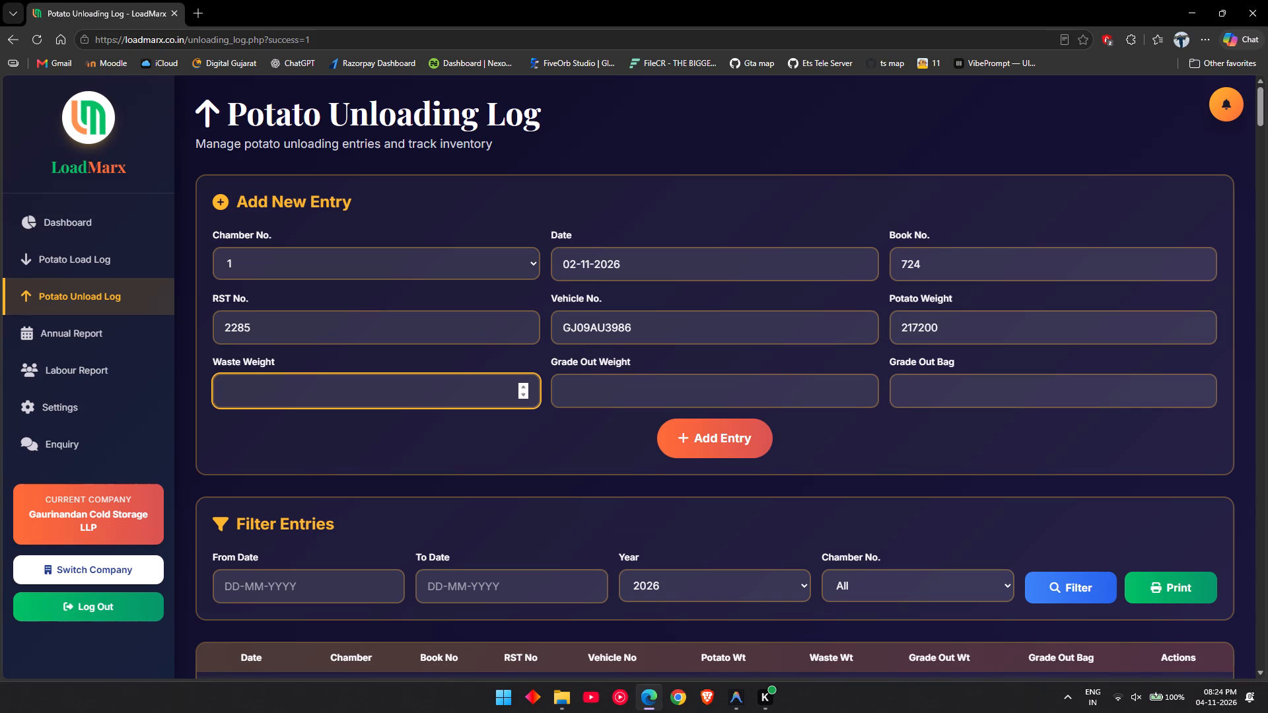
{"action": "left_click", "coordinate": [968, 338]}
{"action": "key", "text": "BackSpace"}
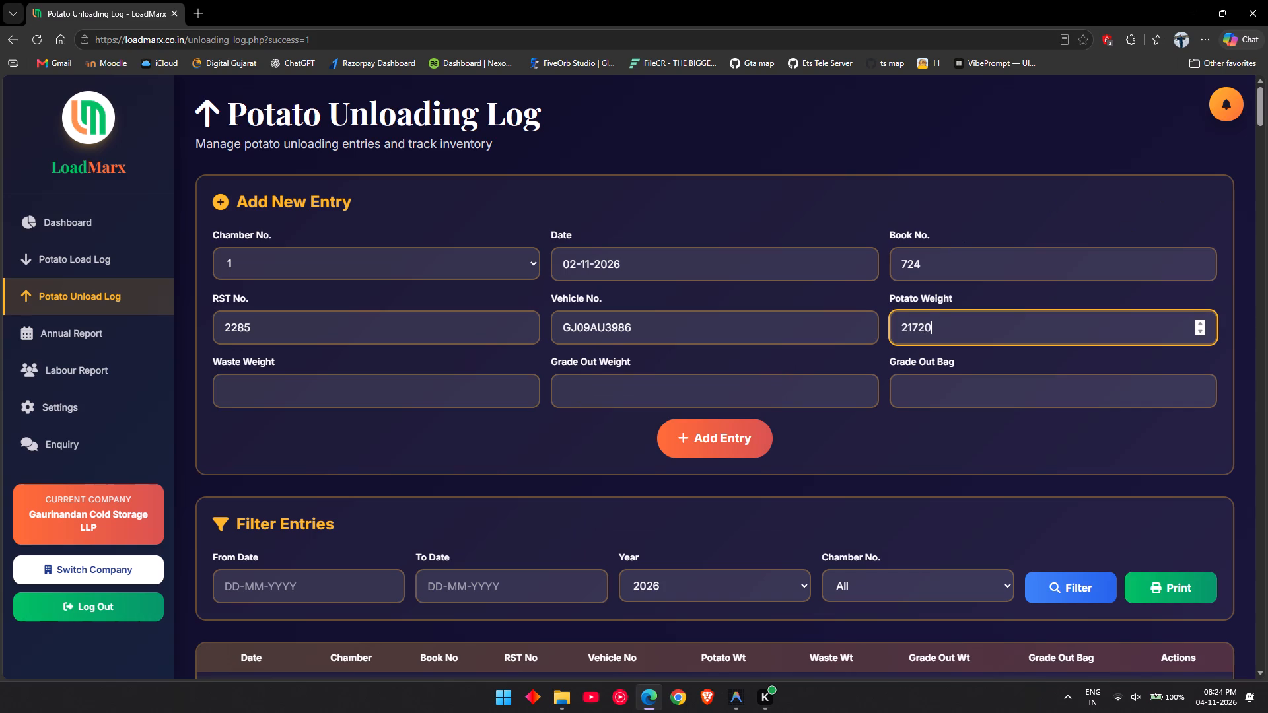
{"action": "left_click", "coordinate": [701, 432]}
Start another unloading entry for chamber 1, dated 02-11-2026, with book number 725.
{"action": "key", "text": "Return"}
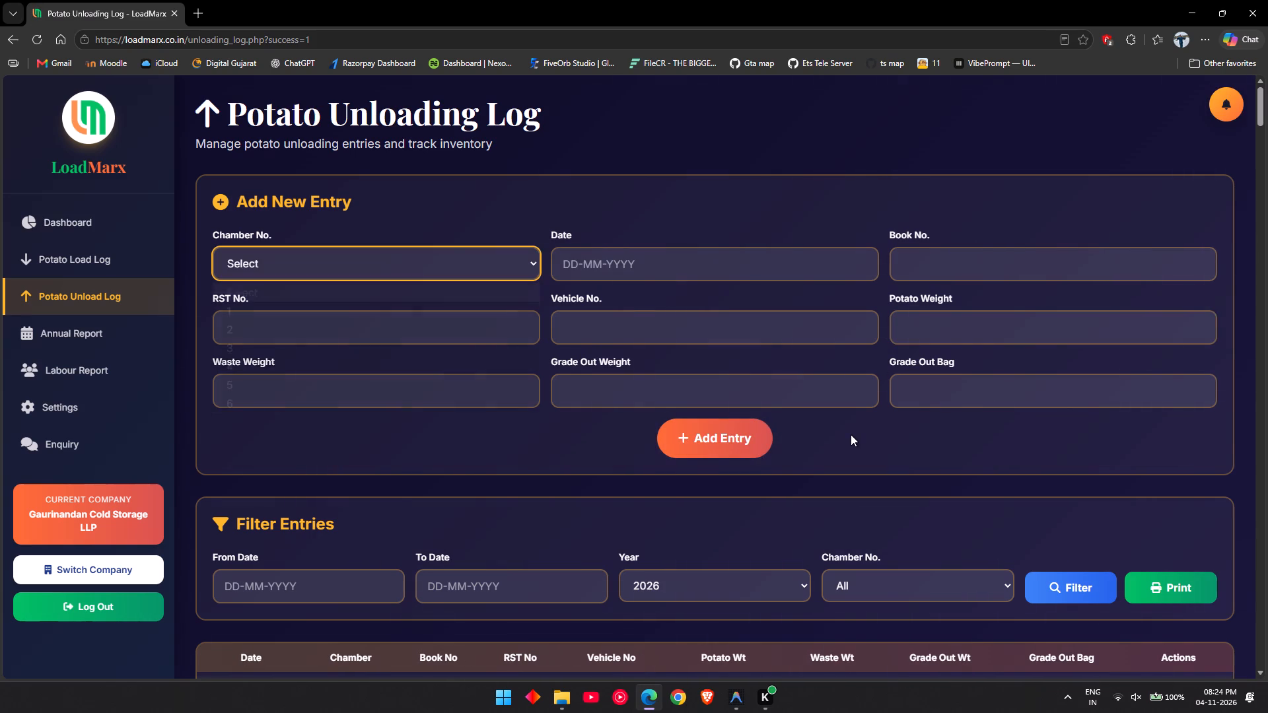
{"action": "key", "text": "Down"}
{"action": "key", "text": "Return"}
{"action": "key", "text": "Tab"}
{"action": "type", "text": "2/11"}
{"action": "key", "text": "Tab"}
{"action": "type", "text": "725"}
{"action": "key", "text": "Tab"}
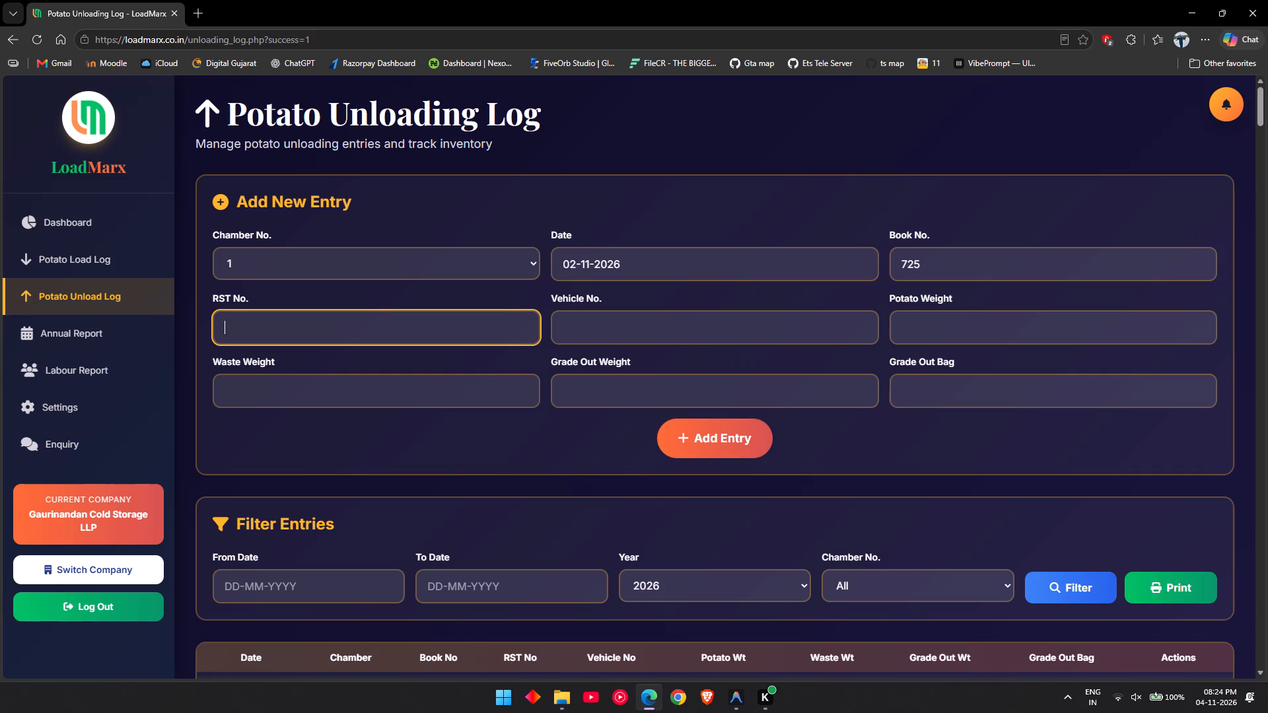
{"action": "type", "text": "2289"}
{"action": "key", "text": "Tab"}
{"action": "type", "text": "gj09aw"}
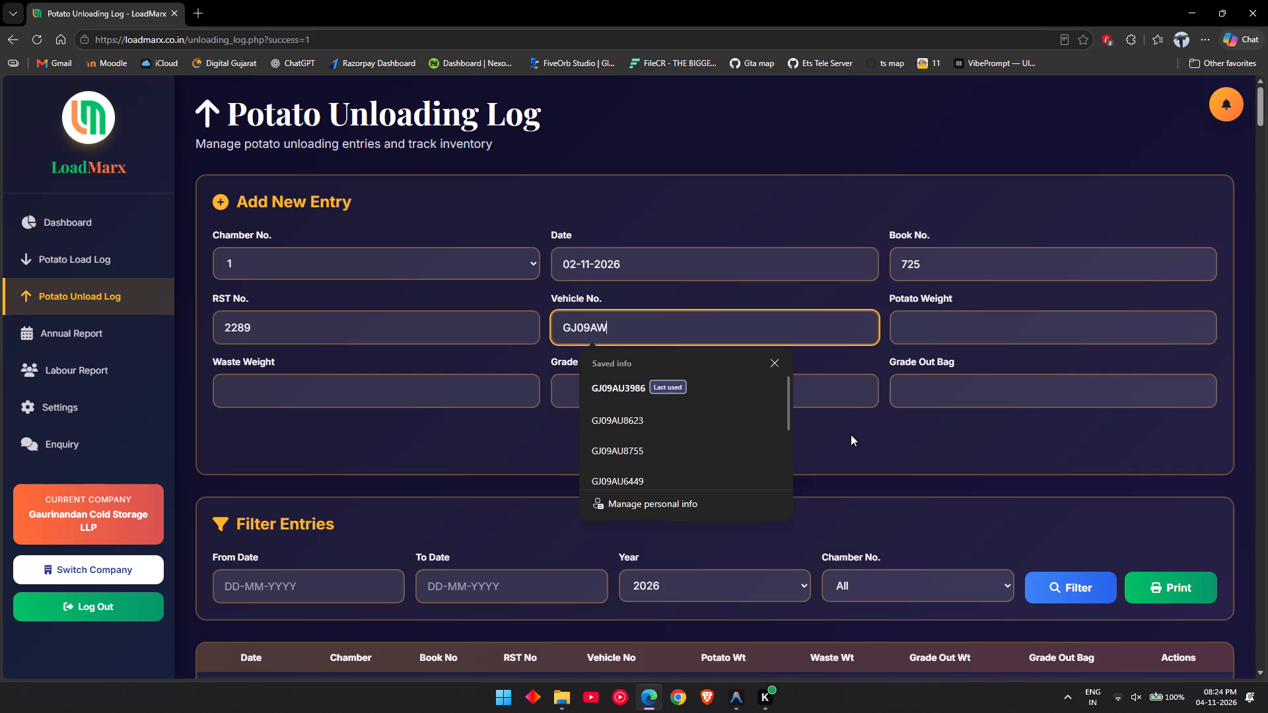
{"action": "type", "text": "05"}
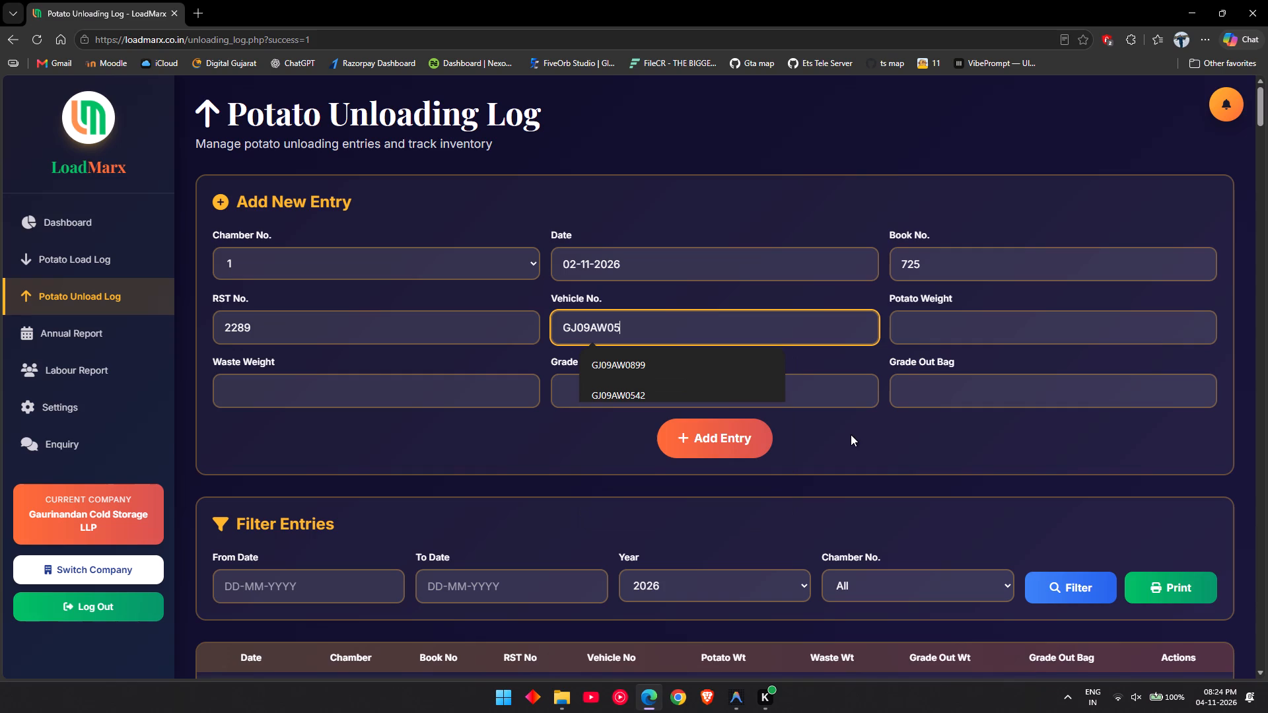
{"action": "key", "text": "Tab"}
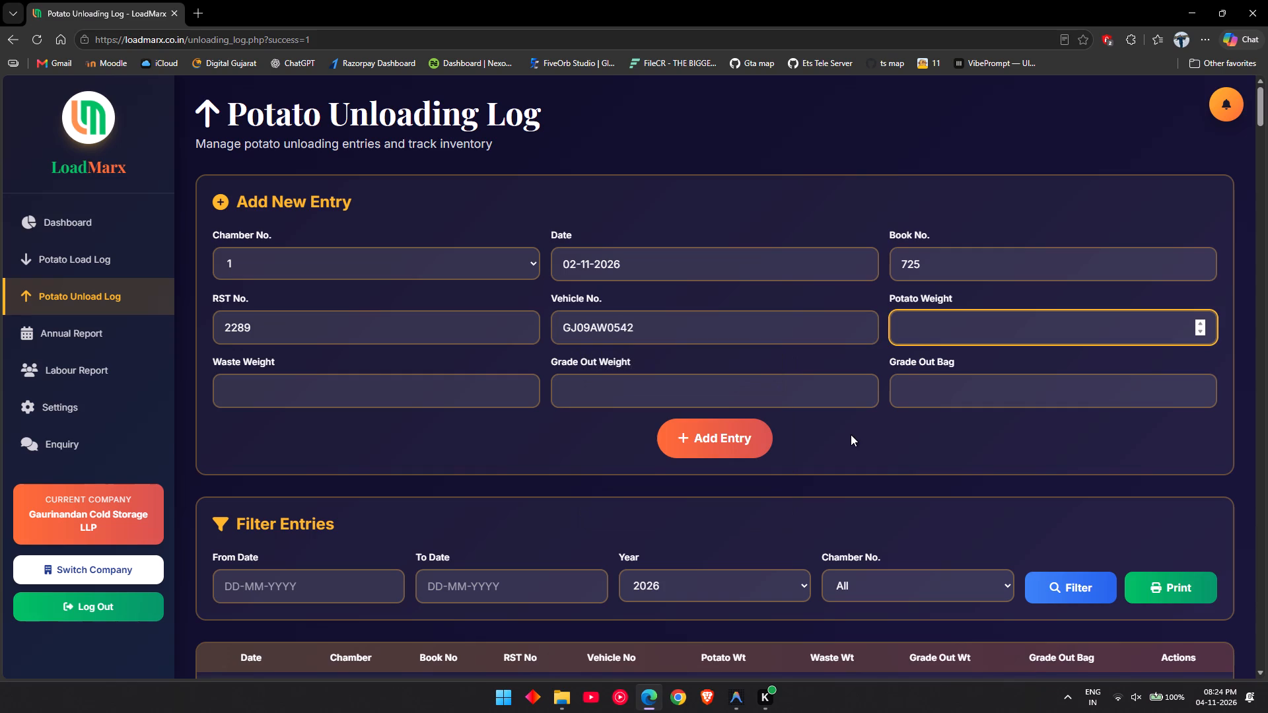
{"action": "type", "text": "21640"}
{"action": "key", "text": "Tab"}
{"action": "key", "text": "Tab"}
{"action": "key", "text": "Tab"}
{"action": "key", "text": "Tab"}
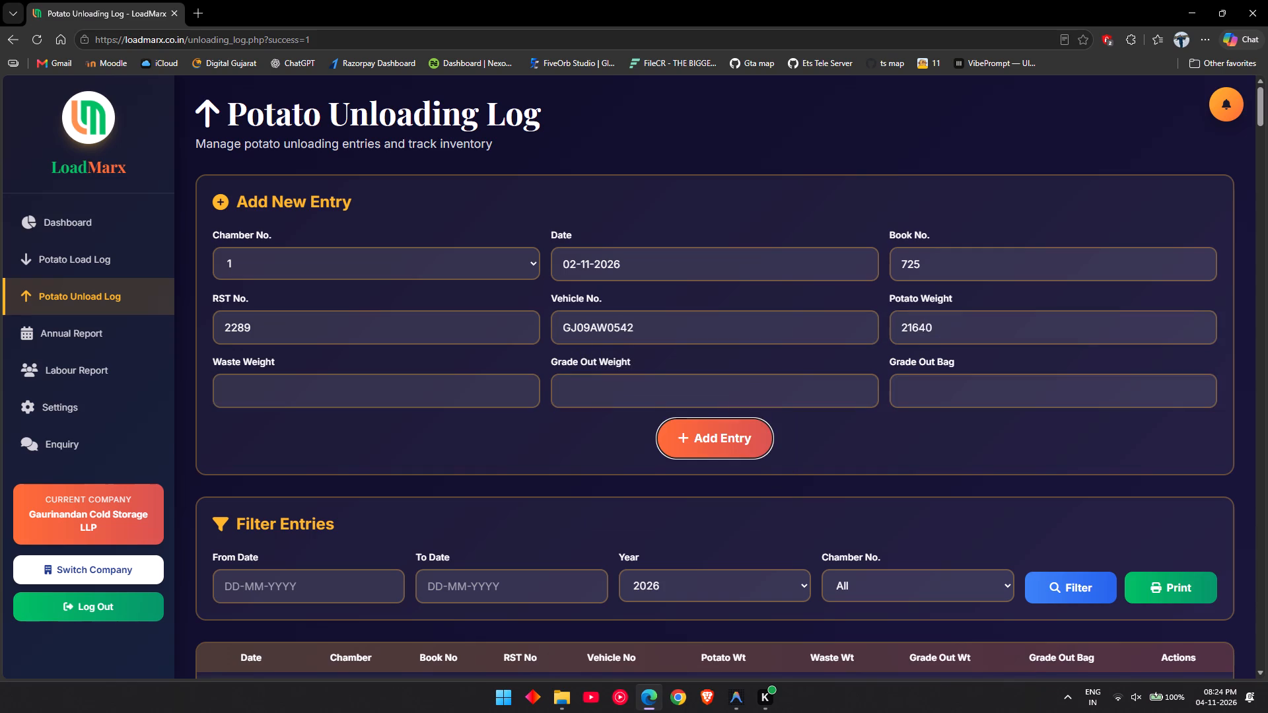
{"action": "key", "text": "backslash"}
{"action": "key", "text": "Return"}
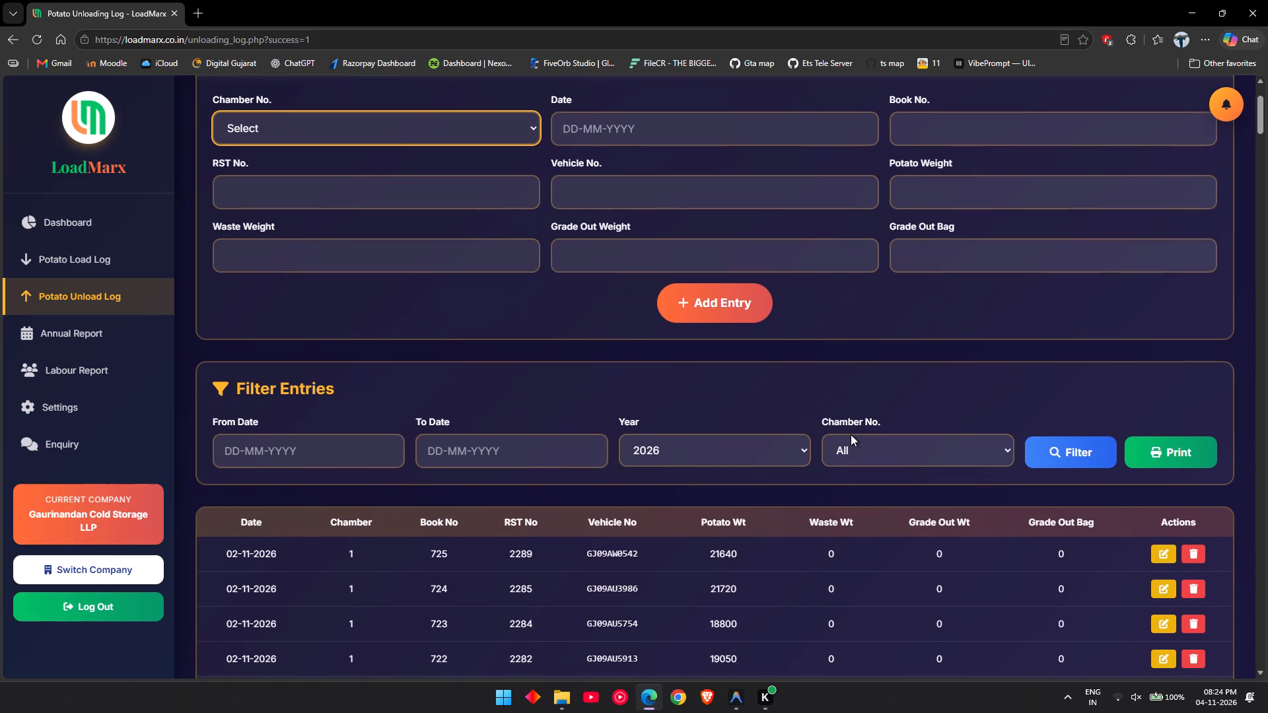
Start another unloading entry for chamber 1, dated 02-11-2026, with book number 726.
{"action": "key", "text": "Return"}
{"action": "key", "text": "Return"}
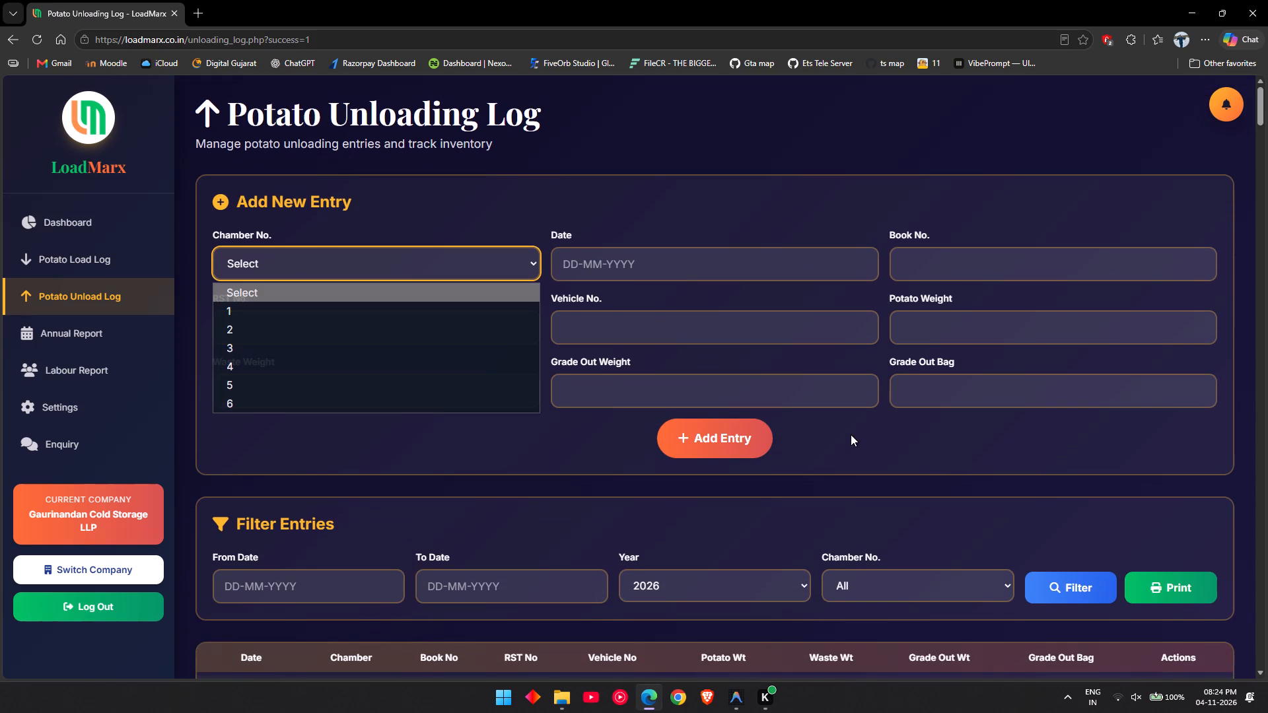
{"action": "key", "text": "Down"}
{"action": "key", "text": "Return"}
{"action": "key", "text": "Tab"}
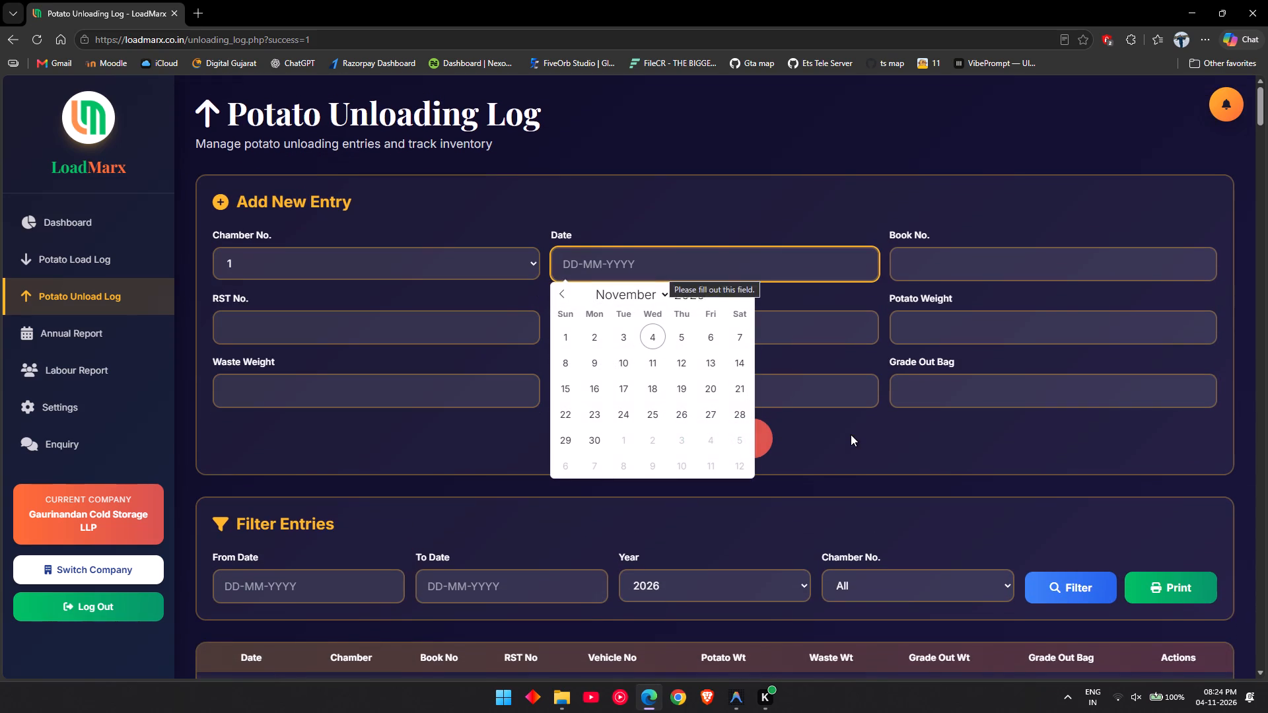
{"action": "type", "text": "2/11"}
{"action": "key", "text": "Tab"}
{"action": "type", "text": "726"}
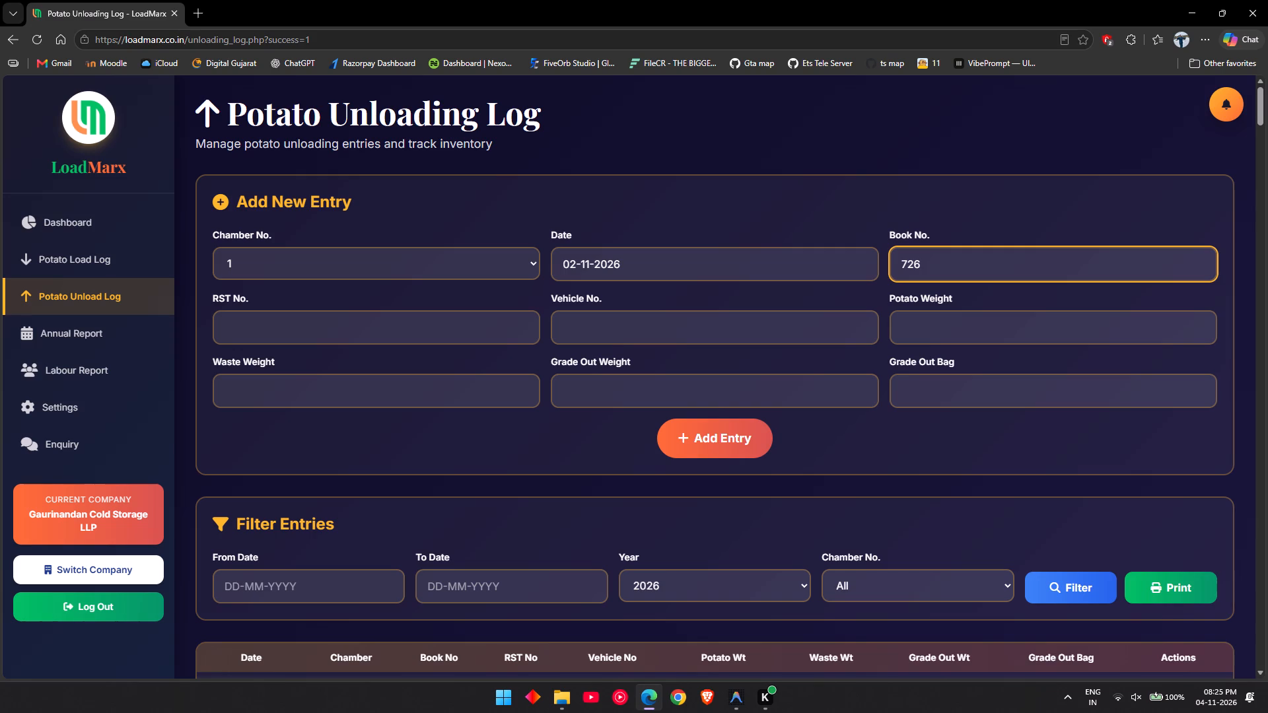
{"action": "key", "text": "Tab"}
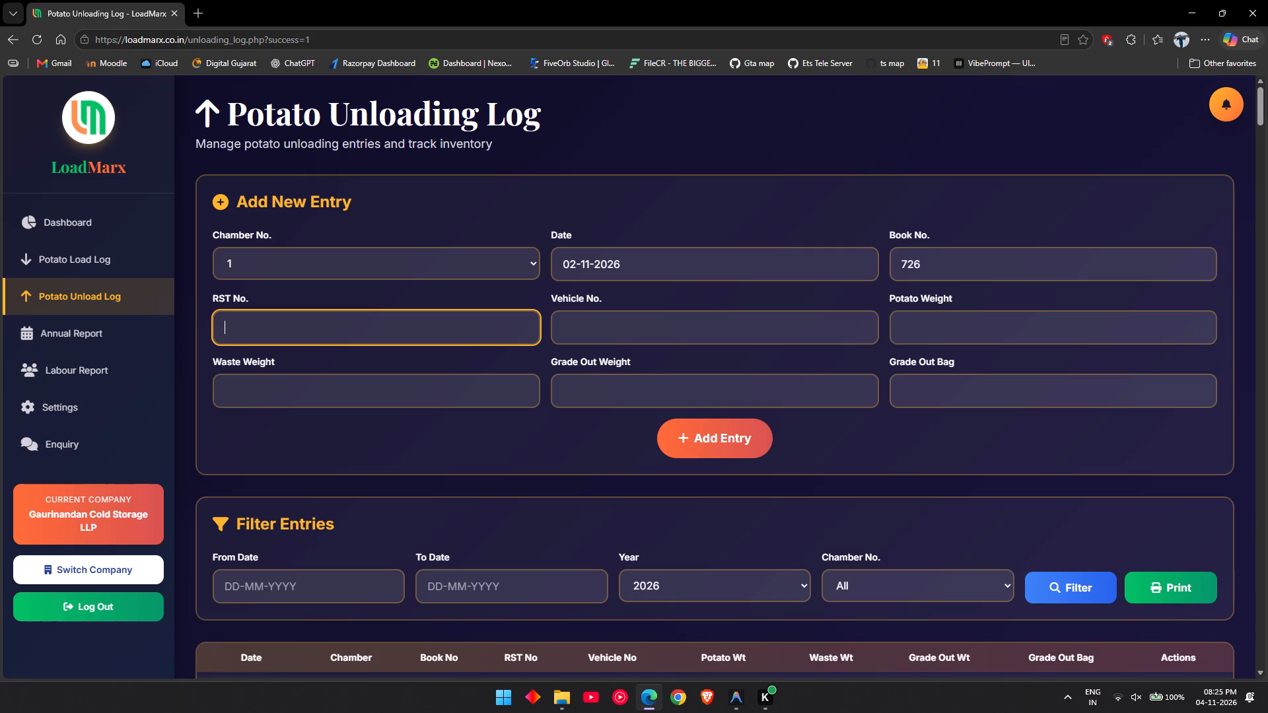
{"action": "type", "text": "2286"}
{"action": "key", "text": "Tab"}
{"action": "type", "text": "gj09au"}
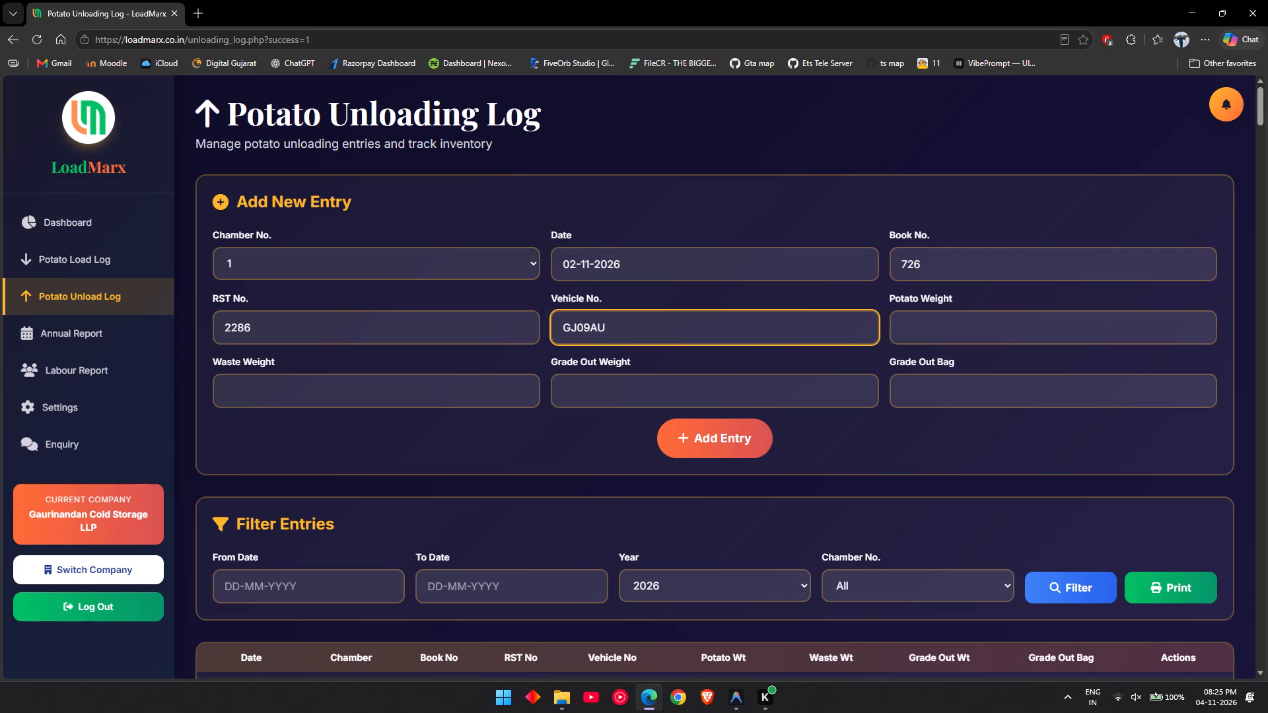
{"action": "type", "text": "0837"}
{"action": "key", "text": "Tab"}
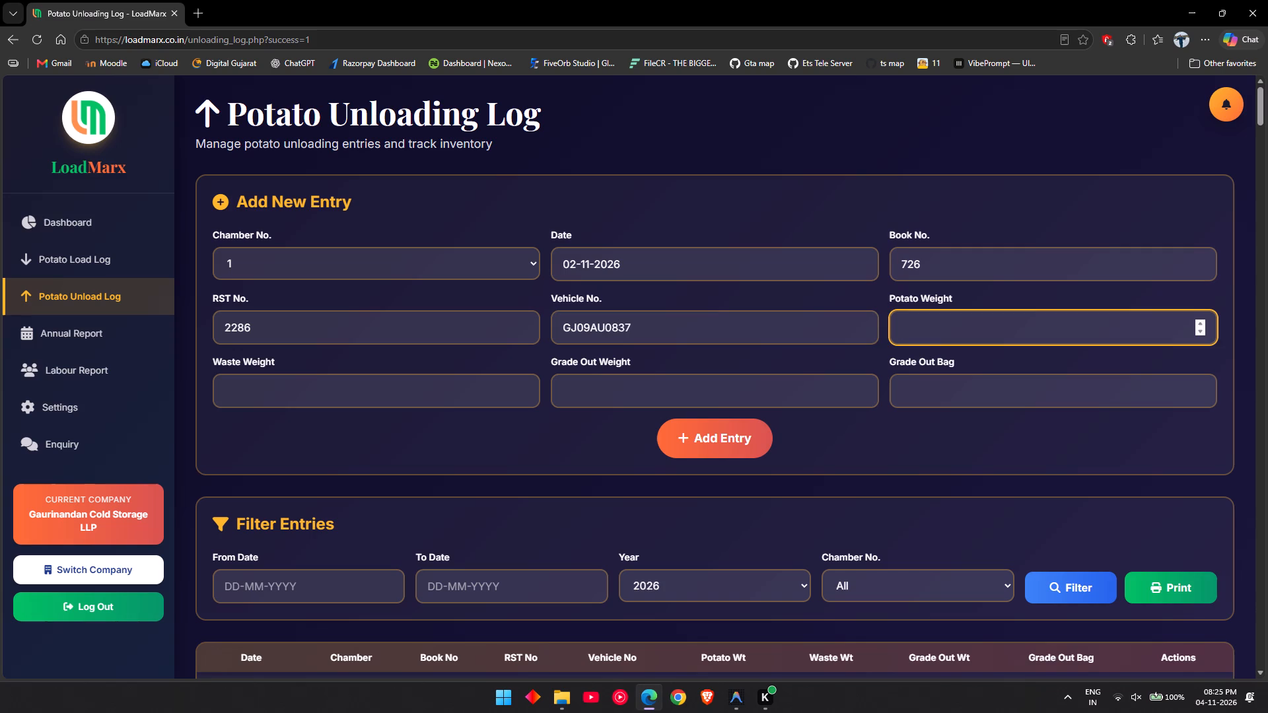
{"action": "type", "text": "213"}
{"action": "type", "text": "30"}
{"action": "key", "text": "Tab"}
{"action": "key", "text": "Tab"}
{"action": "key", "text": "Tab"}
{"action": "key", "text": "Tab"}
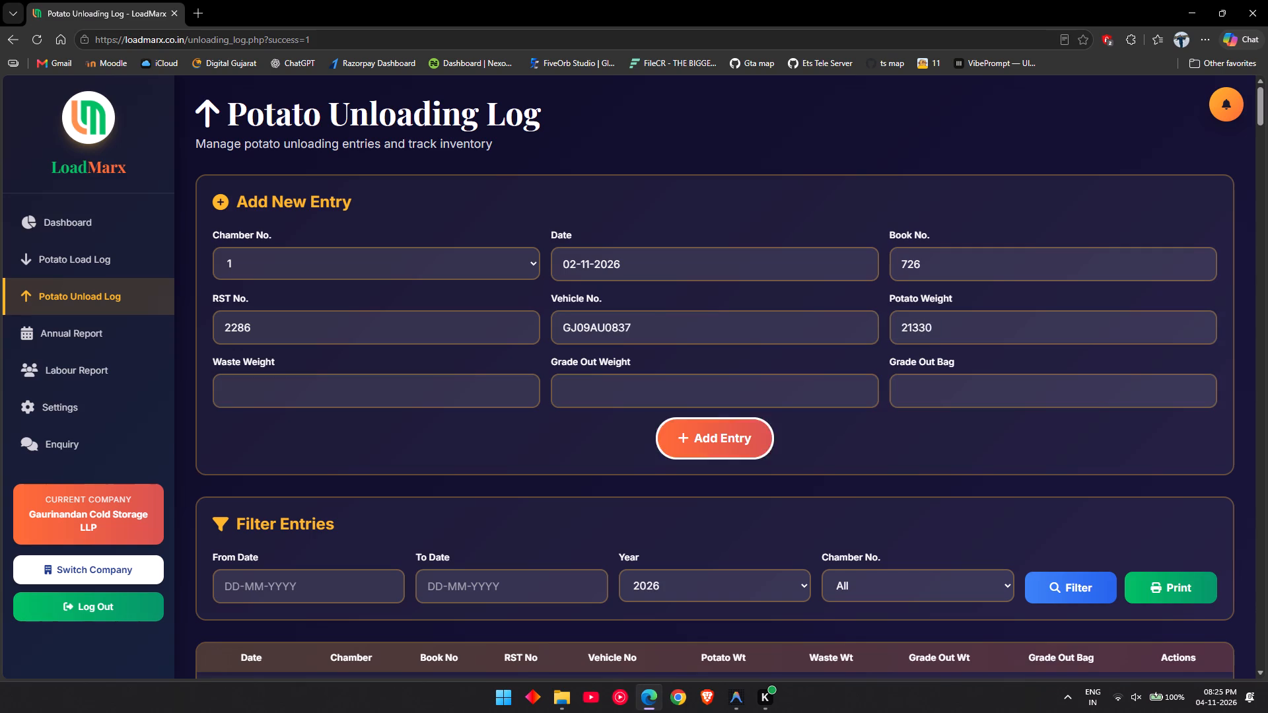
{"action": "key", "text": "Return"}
Start another unloading entry for chamber 1, dated 02-11-2026, with book number 727.
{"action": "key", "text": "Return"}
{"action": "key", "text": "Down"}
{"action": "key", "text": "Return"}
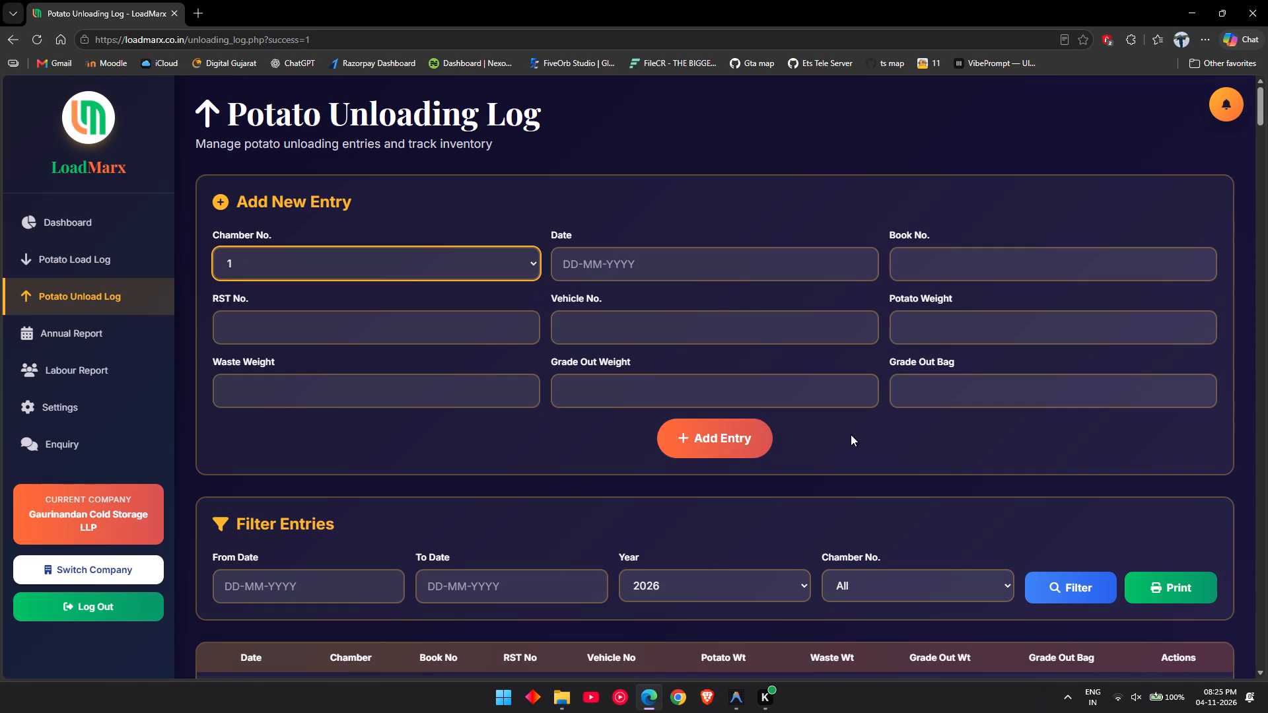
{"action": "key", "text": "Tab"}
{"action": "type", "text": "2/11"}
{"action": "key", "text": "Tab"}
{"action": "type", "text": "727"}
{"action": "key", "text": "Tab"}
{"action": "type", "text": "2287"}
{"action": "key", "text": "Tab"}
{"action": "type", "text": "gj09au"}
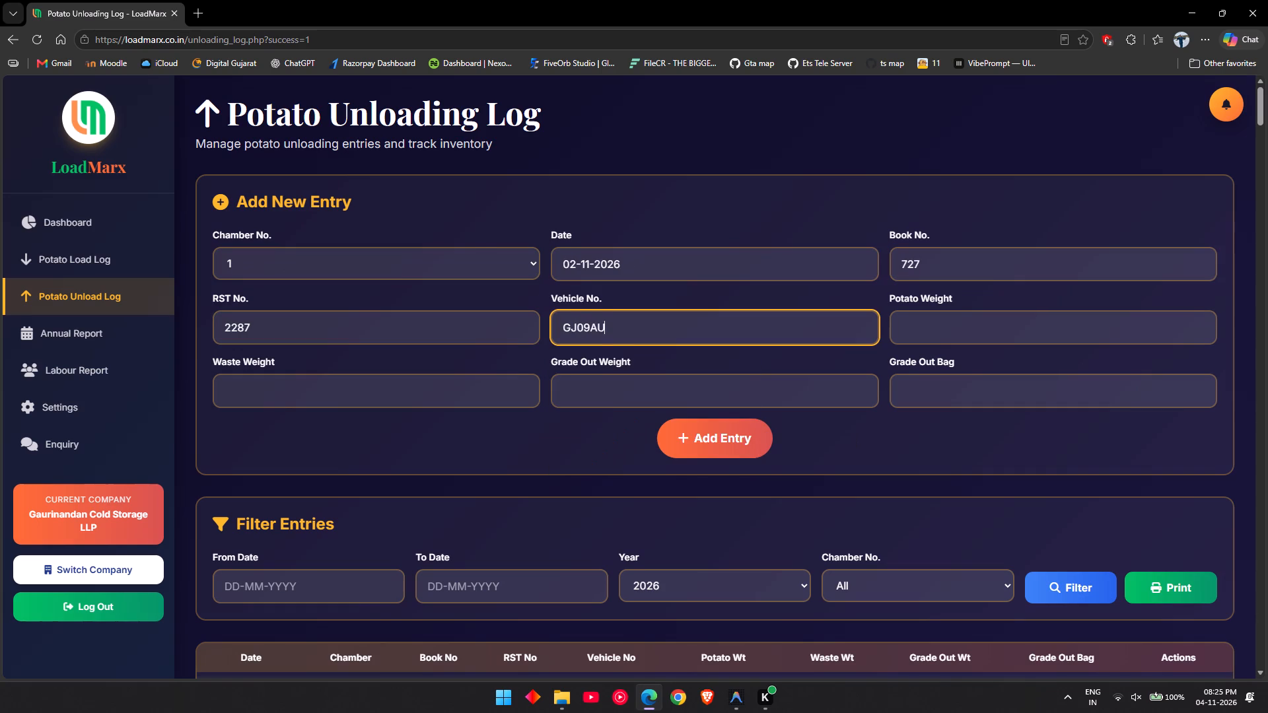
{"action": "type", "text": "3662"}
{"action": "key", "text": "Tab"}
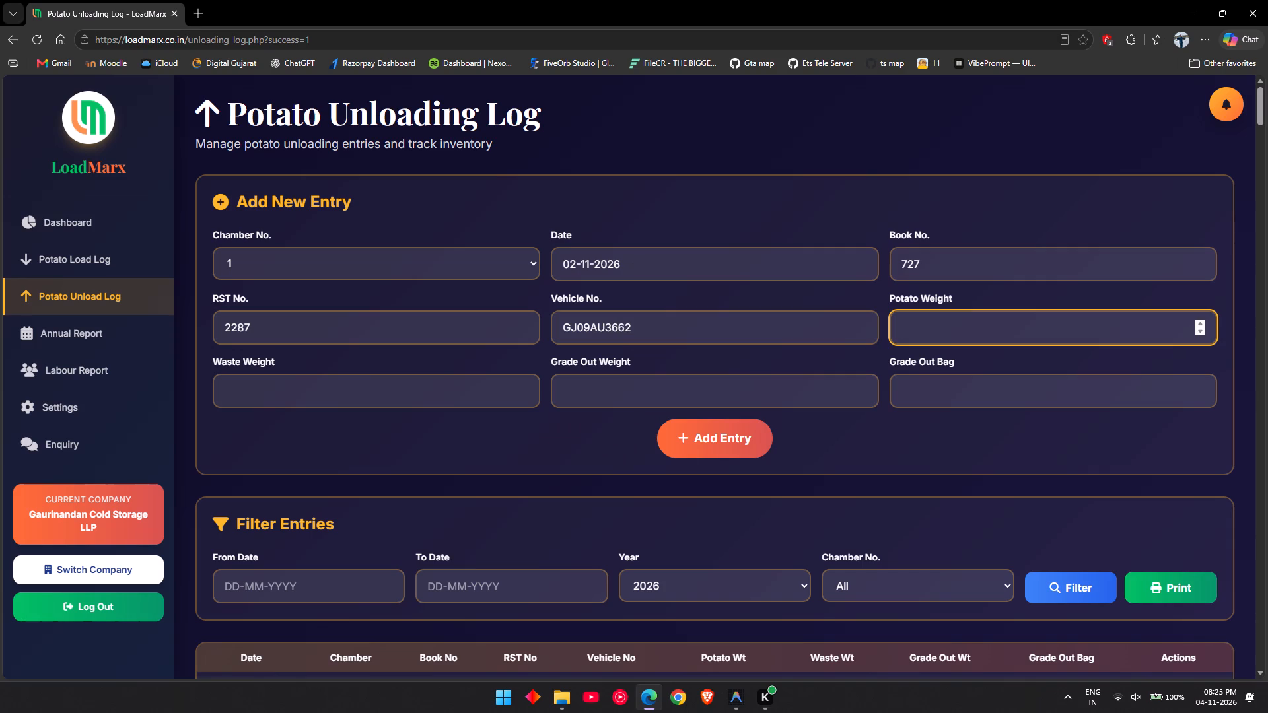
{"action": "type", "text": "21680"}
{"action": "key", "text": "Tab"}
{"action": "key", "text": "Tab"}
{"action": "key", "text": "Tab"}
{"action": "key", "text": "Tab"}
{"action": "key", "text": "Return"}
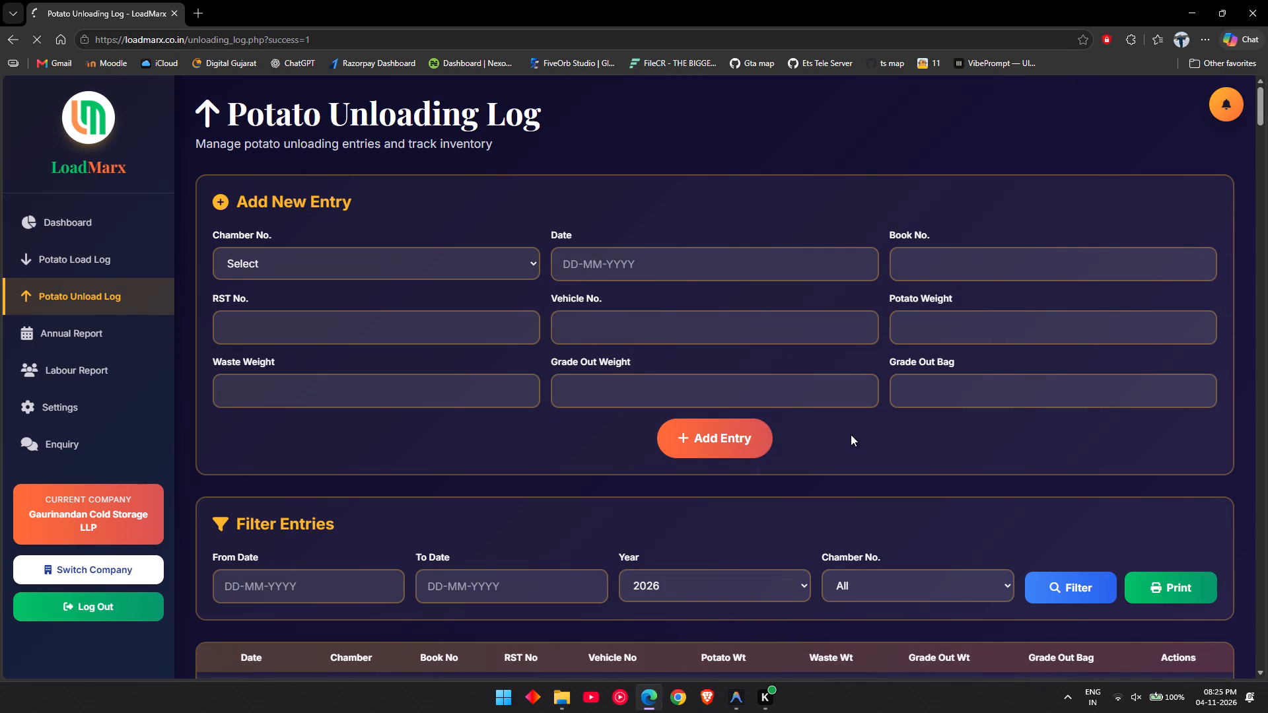
Start another unloading entry for chamber 1, dated 03-11-2026, with book number 728.
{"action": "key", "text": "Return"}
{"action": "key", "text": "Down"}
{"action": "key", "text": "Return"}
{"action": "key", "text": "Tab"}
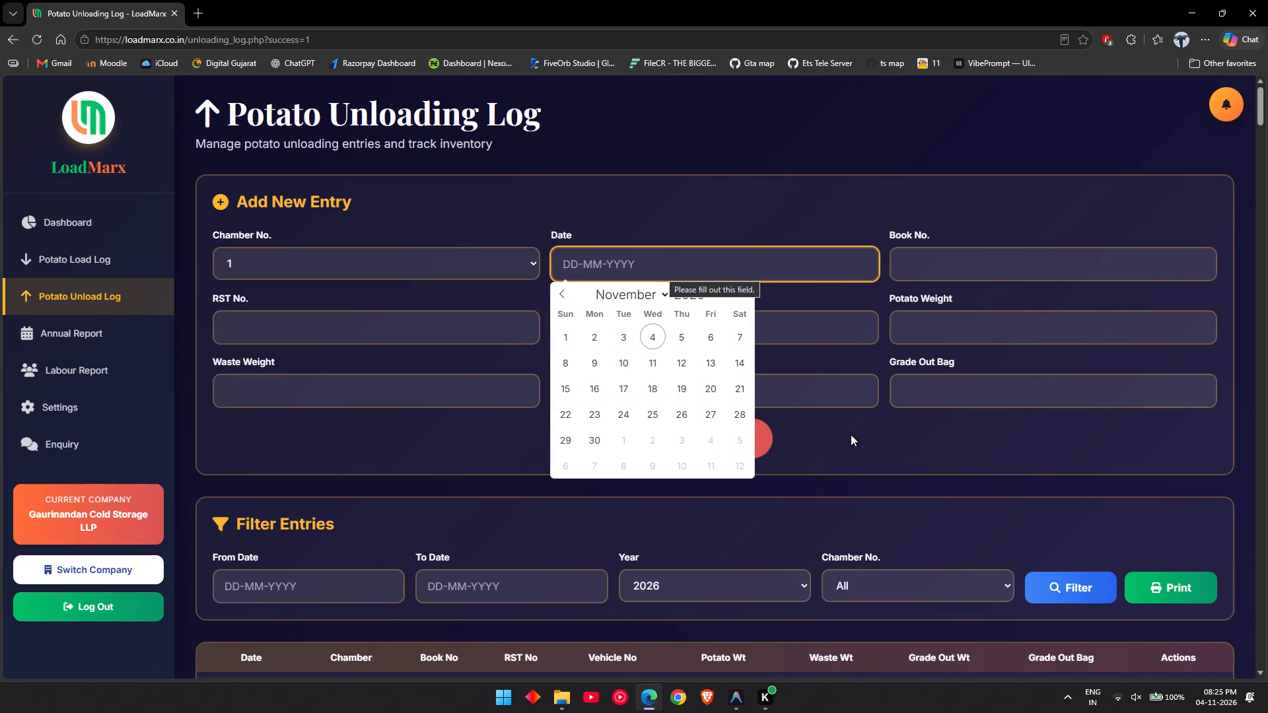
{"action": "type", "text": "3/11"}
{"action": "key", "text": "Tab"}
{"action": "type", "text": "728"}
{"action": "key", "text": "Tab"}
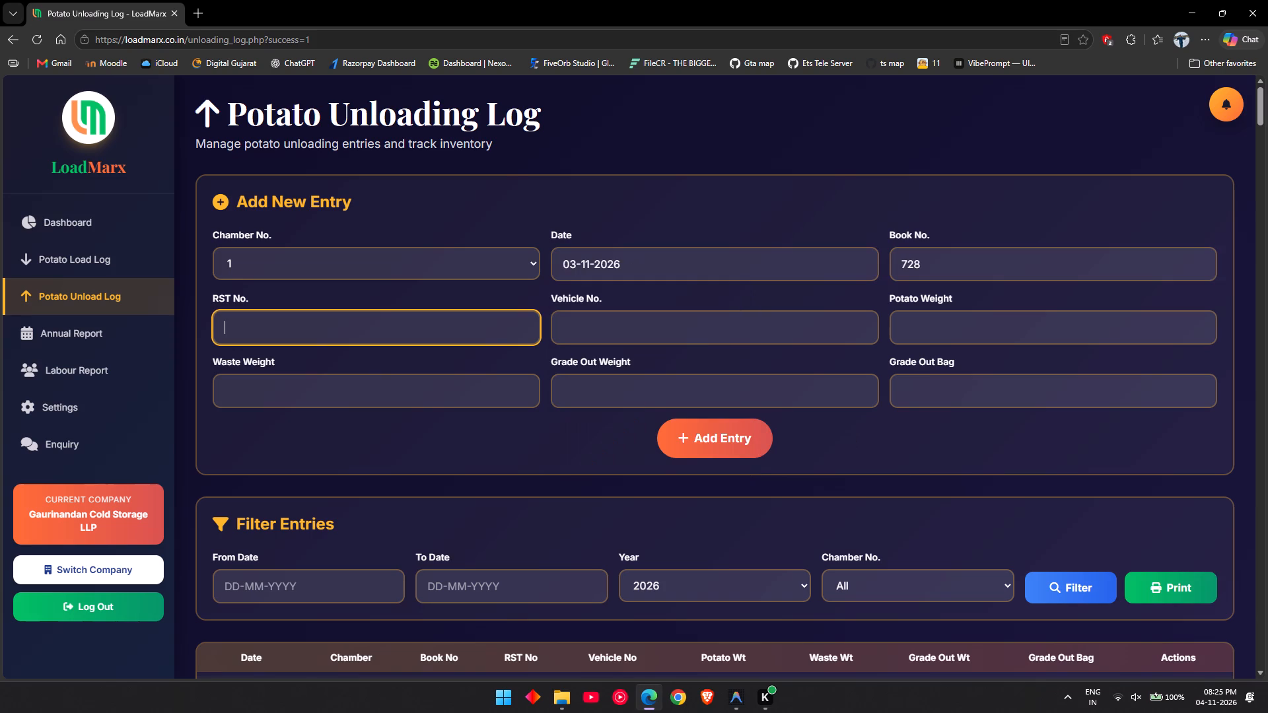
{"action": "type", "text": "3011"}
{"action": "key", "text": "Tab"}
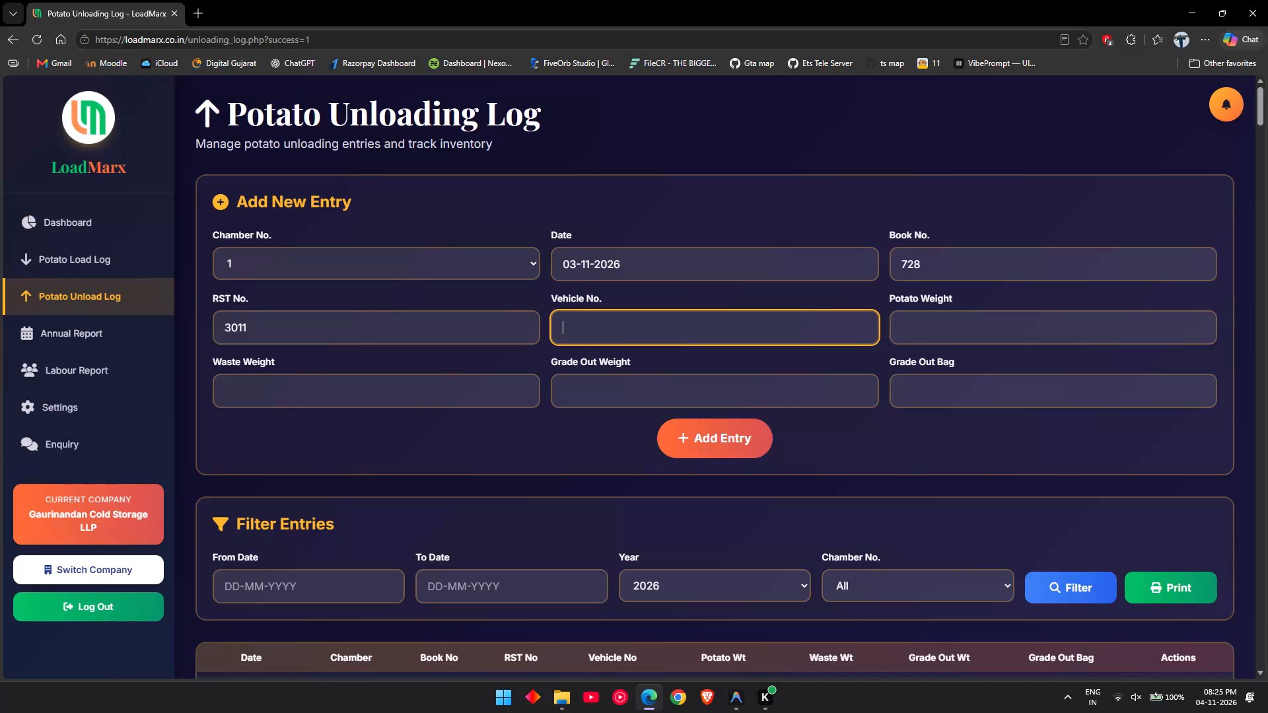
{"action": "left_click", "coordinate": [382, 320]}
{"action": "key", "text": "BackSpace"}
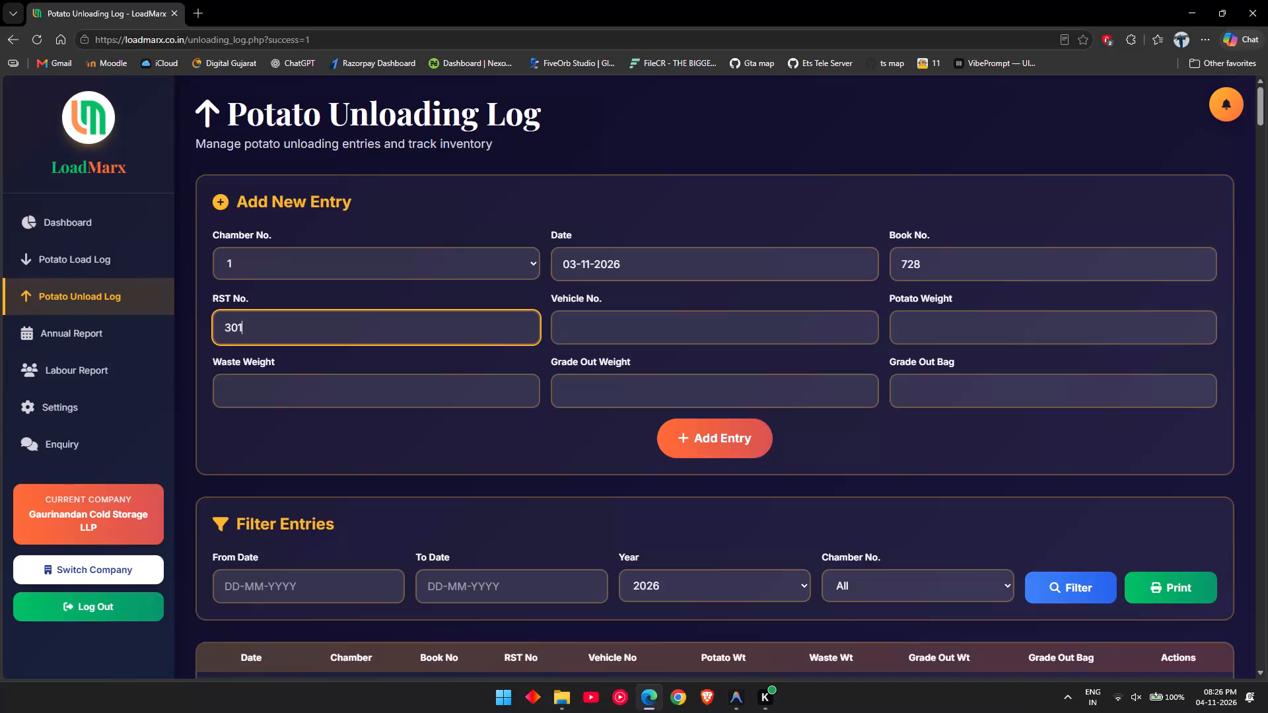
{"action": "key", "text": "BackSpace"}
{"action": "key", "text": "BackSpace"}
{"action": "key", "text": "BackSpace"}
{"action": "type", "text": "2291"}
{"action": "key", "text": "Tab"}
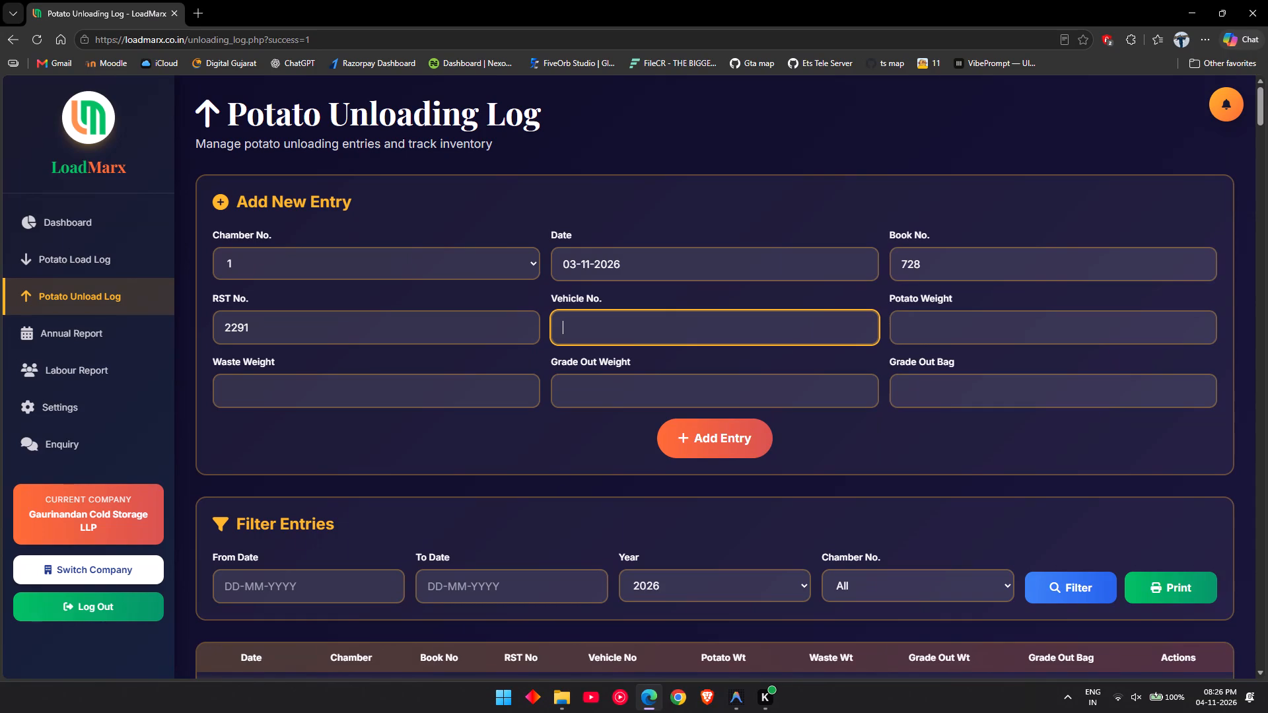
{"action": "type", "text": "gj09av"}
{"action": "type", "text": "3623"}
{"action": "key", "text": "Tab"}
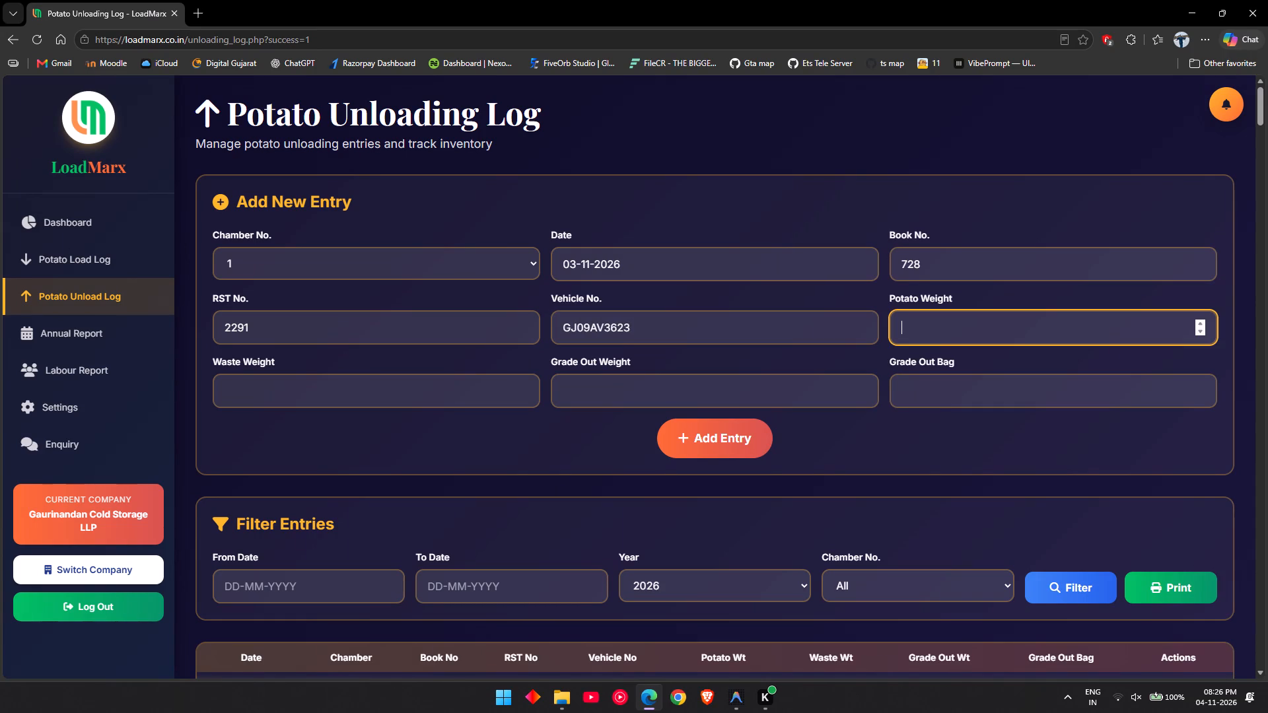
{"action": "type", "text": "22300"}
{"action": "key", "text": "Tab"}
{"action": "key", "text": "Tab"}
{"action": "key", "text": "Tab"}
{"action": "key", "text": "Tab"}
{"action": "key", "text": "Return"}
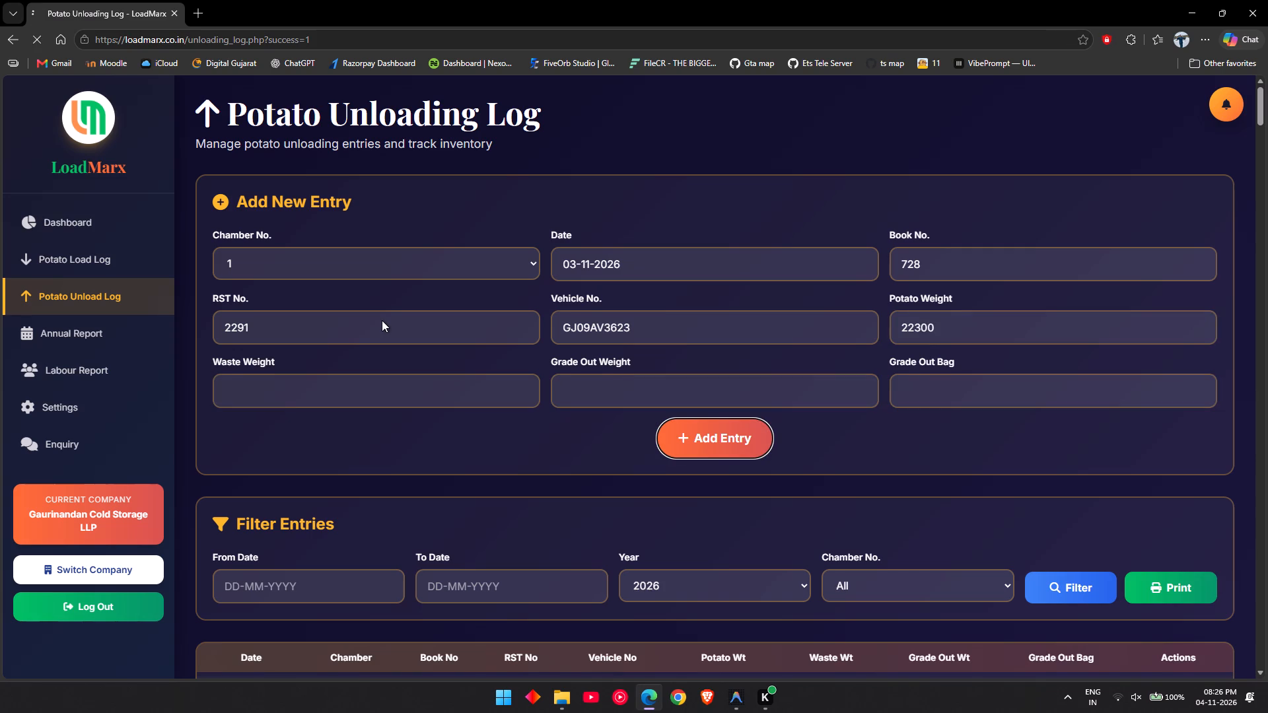
Start another unloading entry for chamber 1, dated 03-11-2026, with book number 729.
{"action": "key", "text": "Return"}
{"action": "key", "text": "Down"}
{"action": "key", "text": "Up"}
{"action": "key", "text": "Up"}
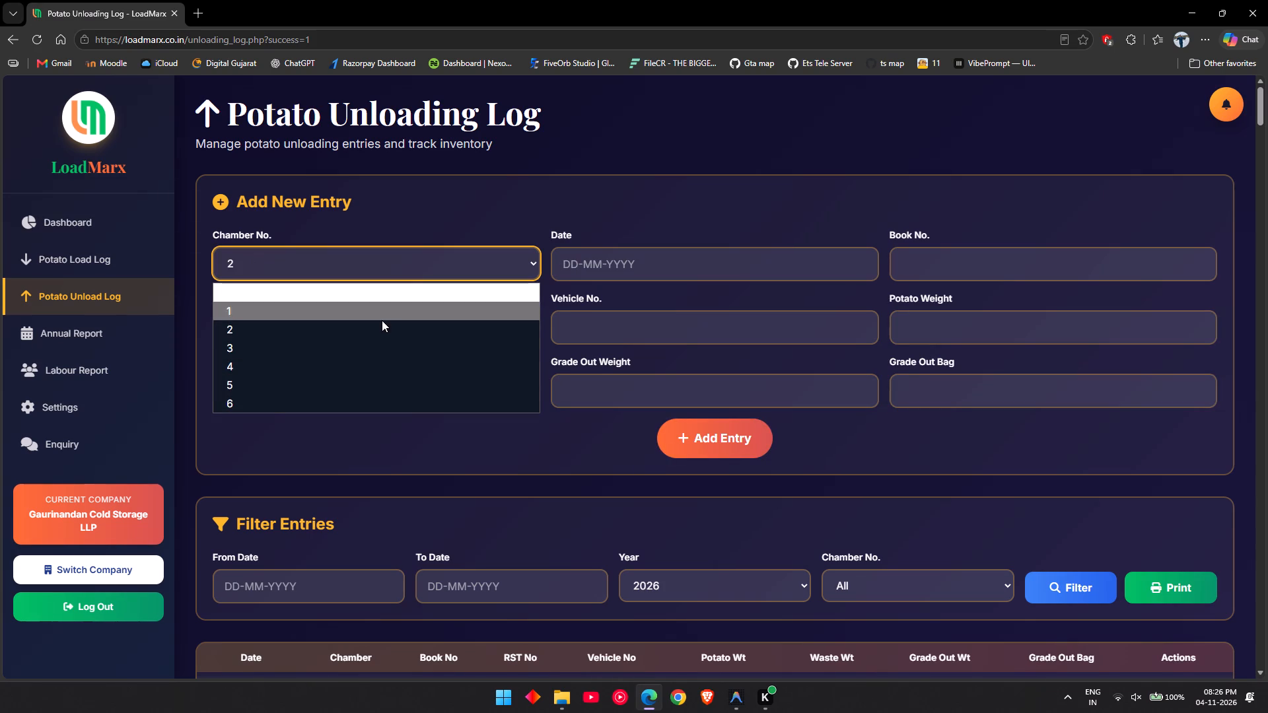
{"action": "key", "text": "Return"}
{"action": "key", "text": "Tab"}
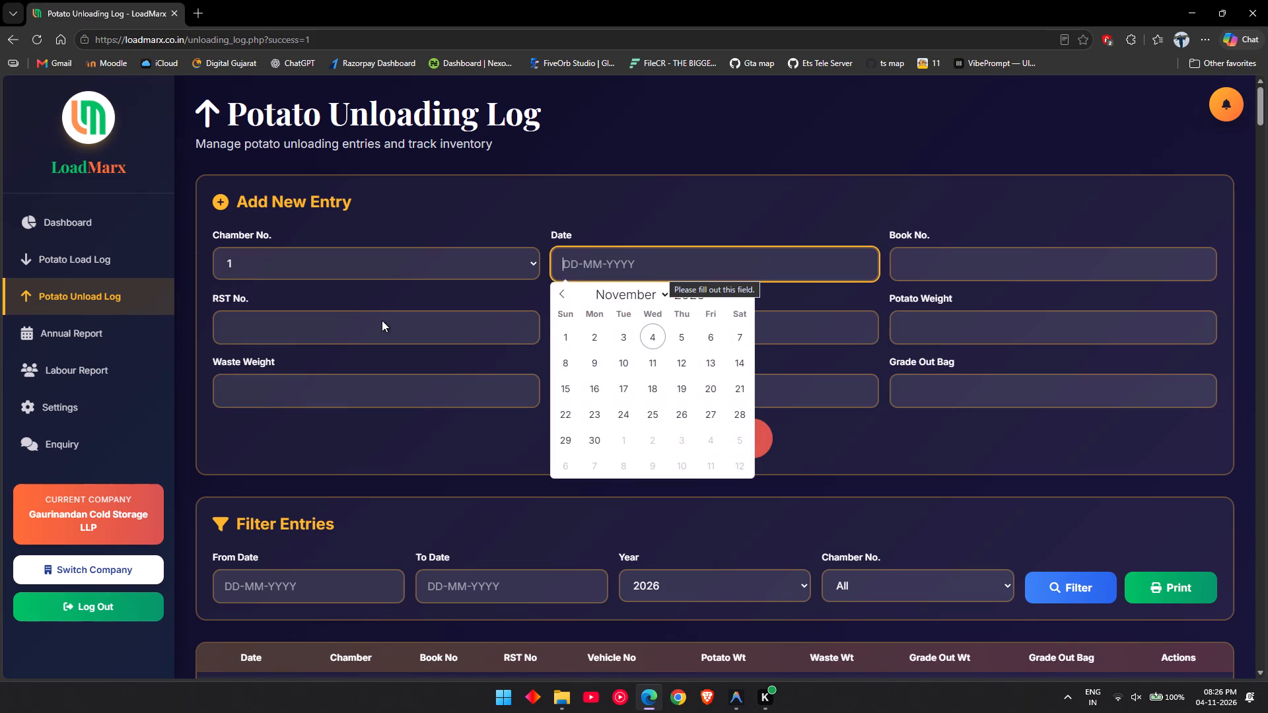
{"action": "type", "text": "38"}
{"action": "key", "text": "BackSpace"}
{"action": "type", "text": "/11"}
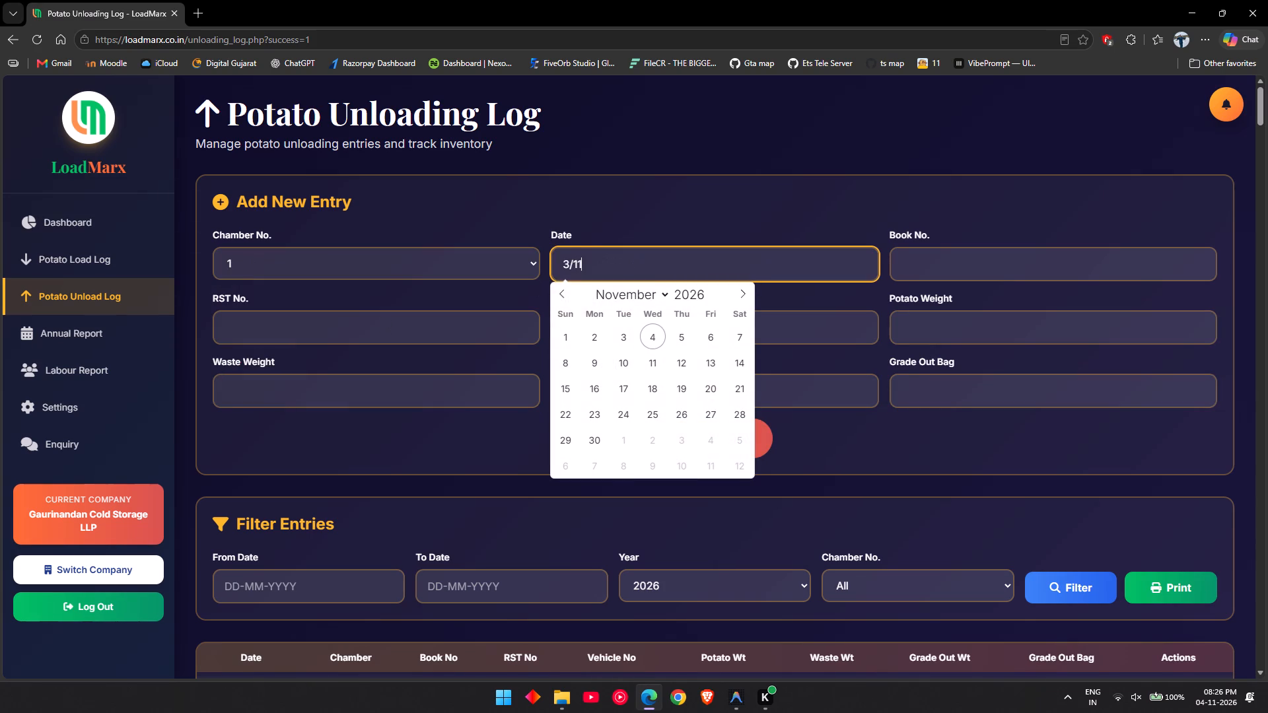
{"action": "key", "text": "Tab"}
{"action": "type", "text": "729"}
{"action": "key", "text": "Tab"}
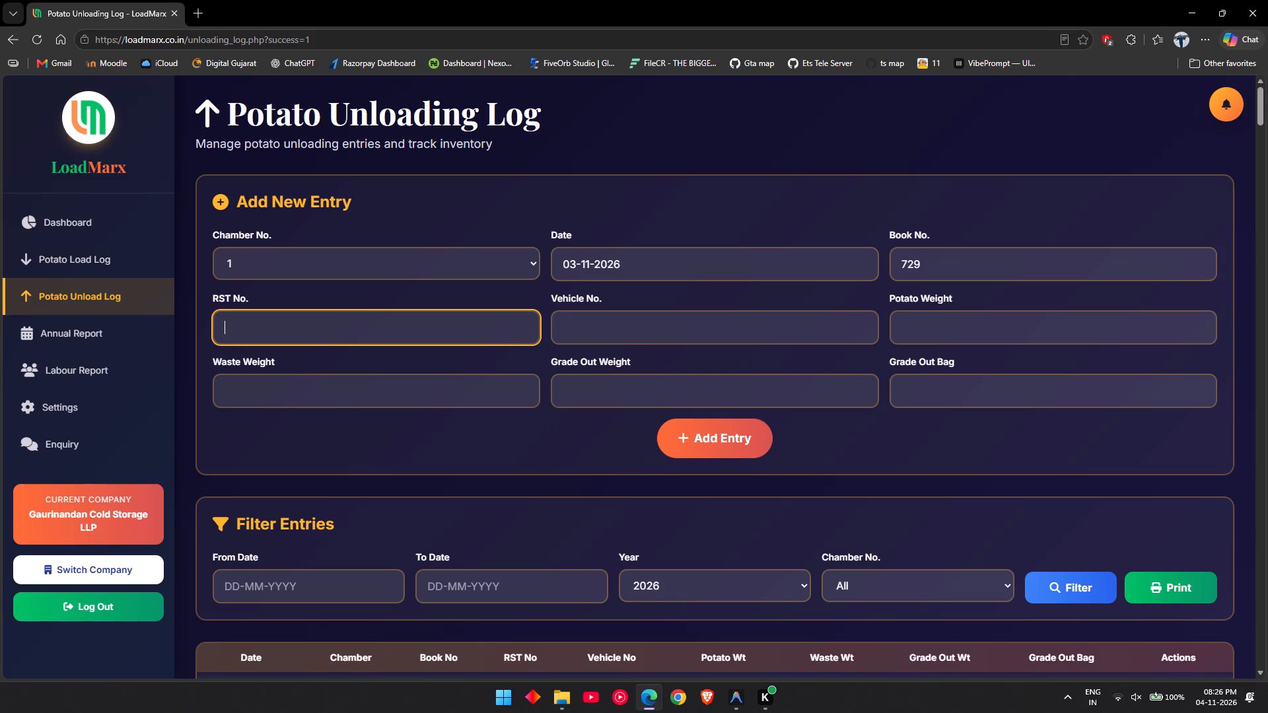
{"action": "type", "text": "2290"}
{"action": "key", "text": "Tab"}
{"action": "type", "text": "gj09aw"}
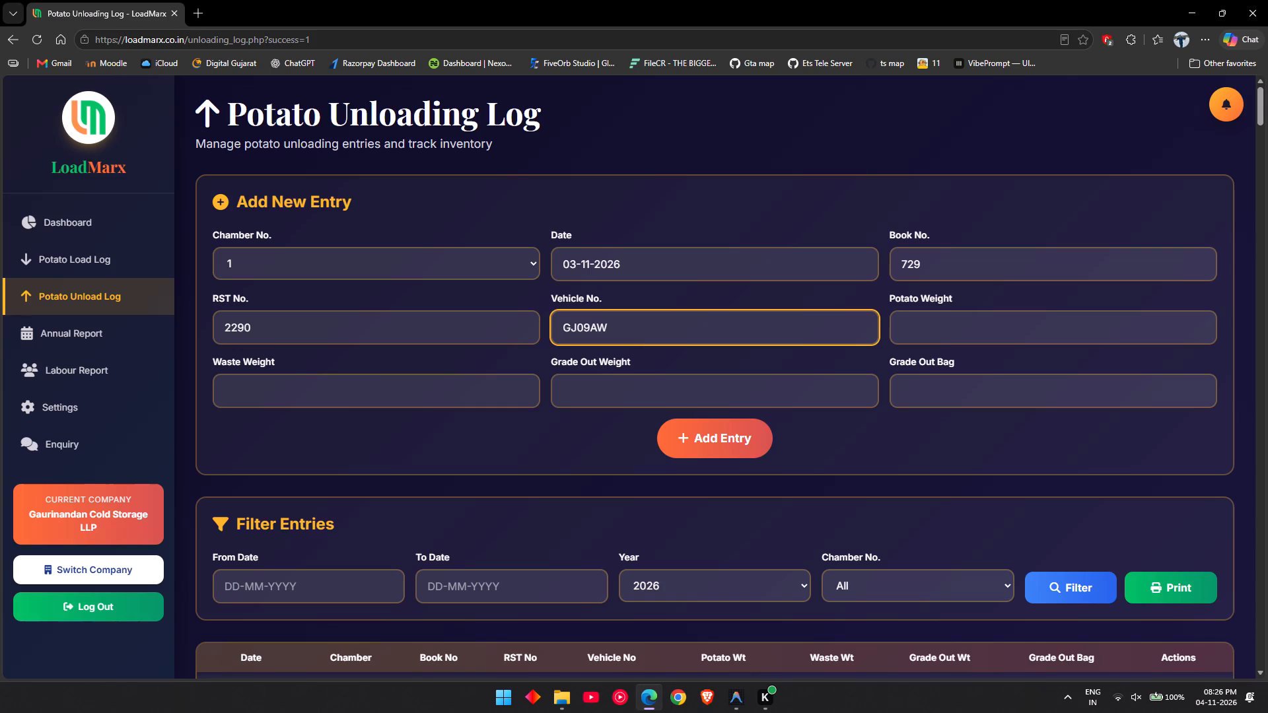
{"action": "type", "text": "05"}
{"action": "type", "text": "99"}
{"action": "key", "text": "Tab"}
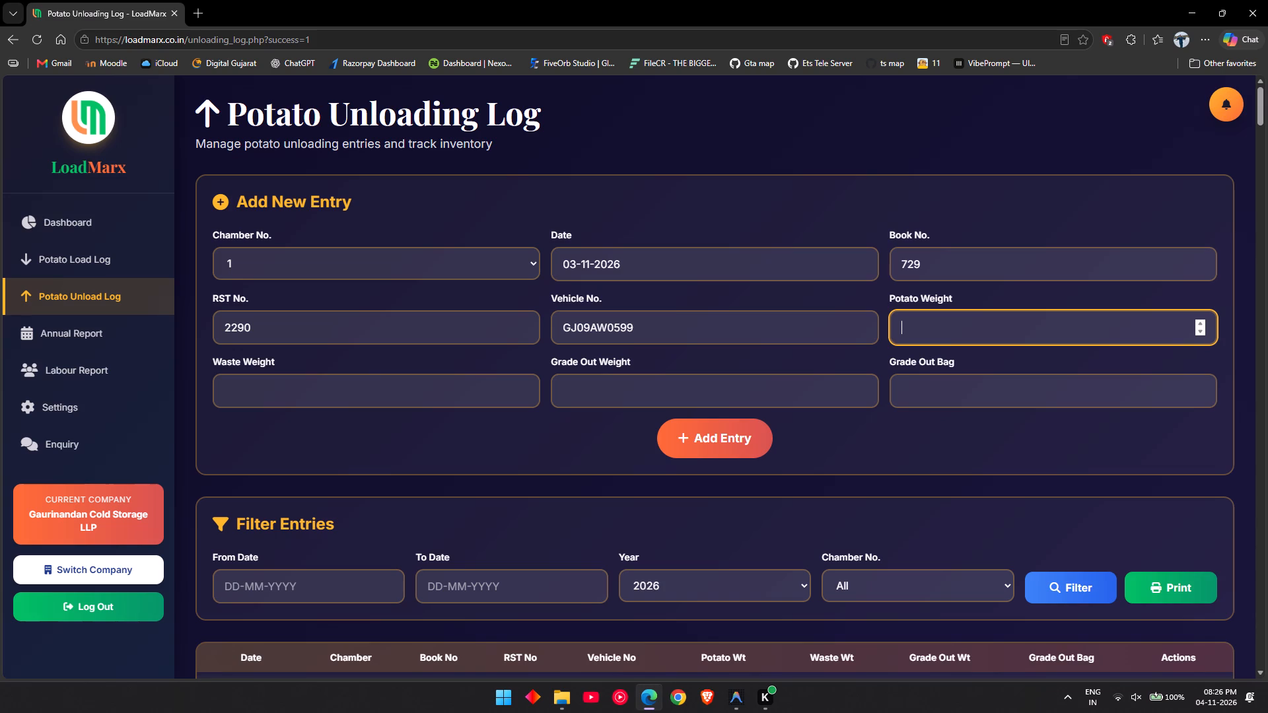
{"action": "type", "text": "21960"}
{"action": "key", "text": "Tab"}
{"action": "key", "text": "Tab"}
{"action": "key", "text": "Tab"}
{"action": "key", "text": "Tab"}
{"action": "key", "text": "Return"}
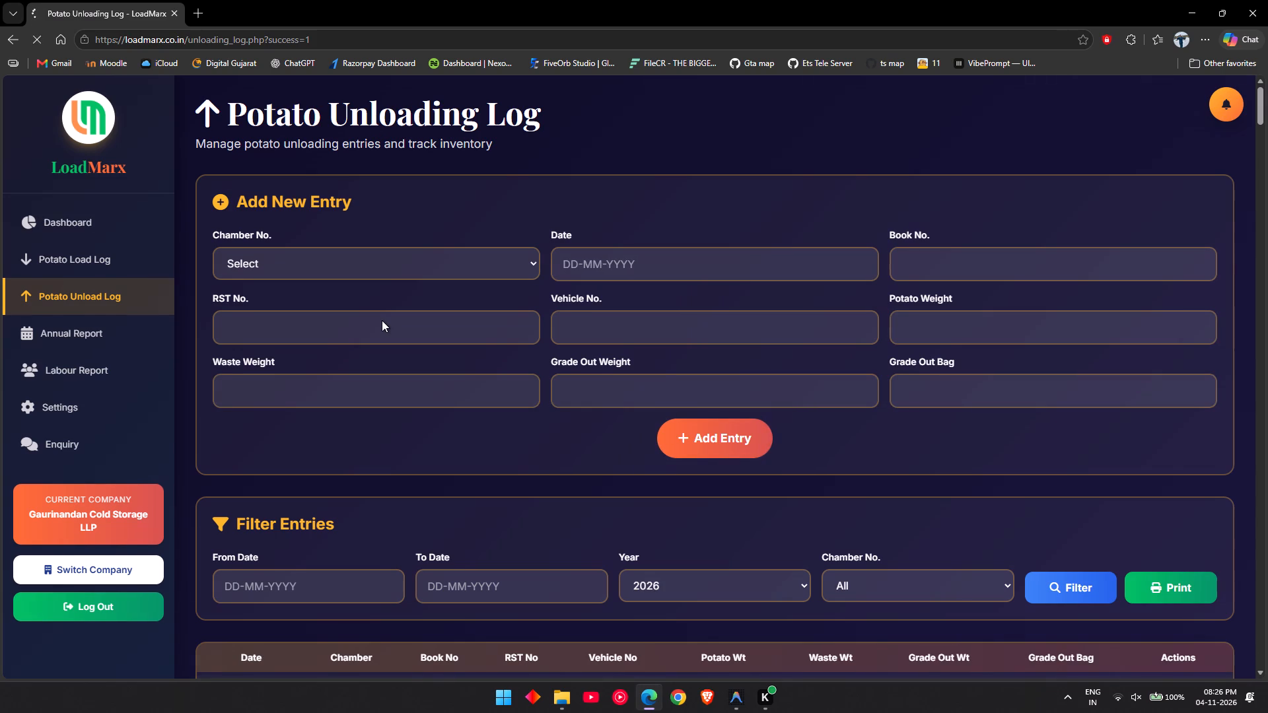
Start another unloading entry for chamber 1, dated 03-11-2026, with book number 730.
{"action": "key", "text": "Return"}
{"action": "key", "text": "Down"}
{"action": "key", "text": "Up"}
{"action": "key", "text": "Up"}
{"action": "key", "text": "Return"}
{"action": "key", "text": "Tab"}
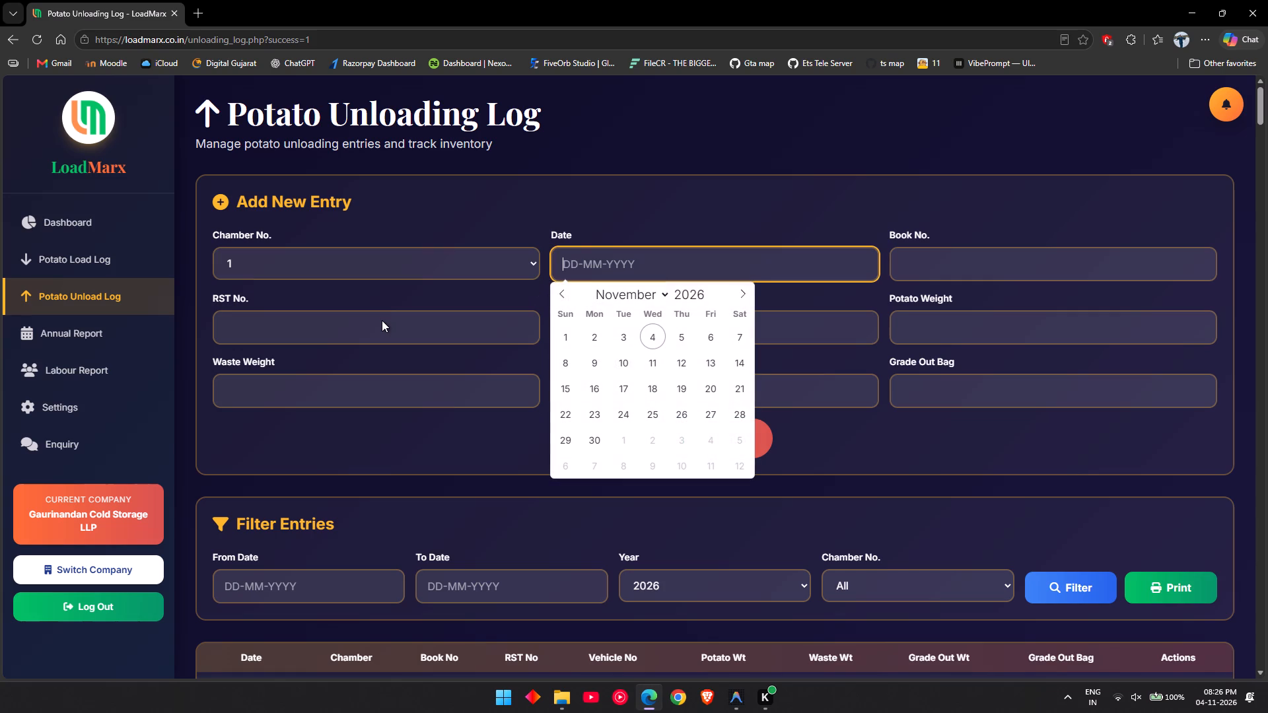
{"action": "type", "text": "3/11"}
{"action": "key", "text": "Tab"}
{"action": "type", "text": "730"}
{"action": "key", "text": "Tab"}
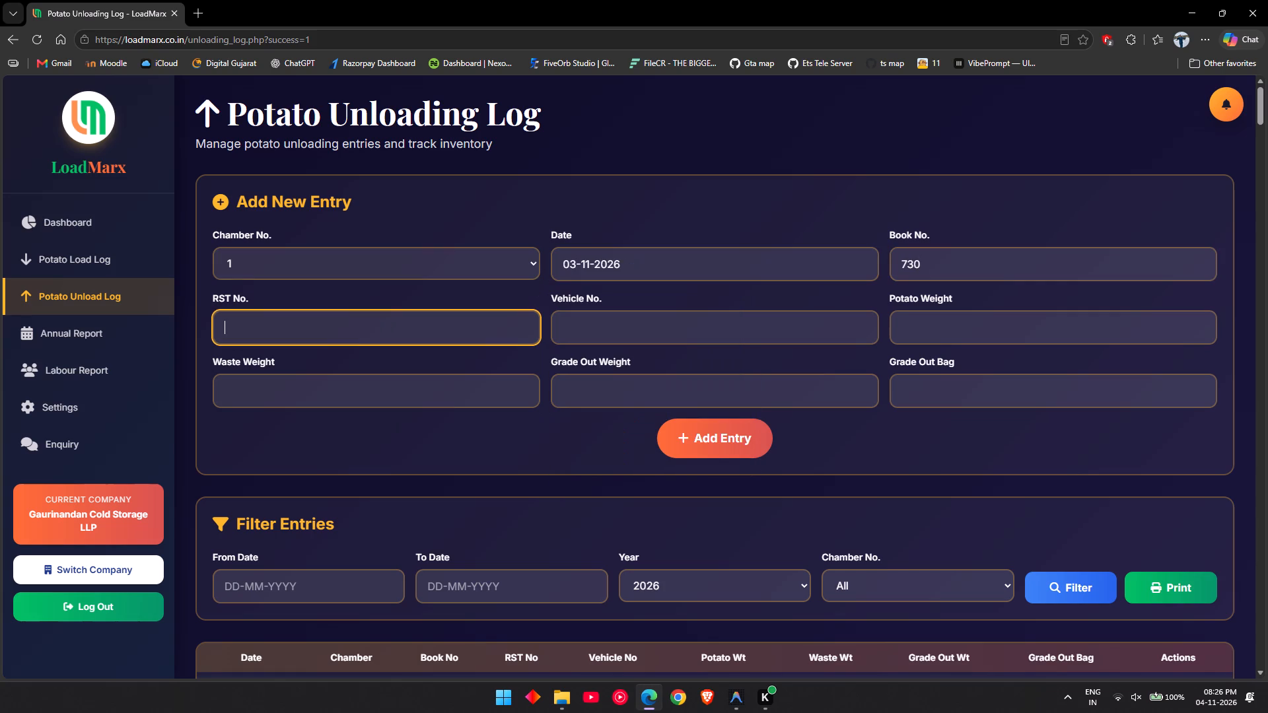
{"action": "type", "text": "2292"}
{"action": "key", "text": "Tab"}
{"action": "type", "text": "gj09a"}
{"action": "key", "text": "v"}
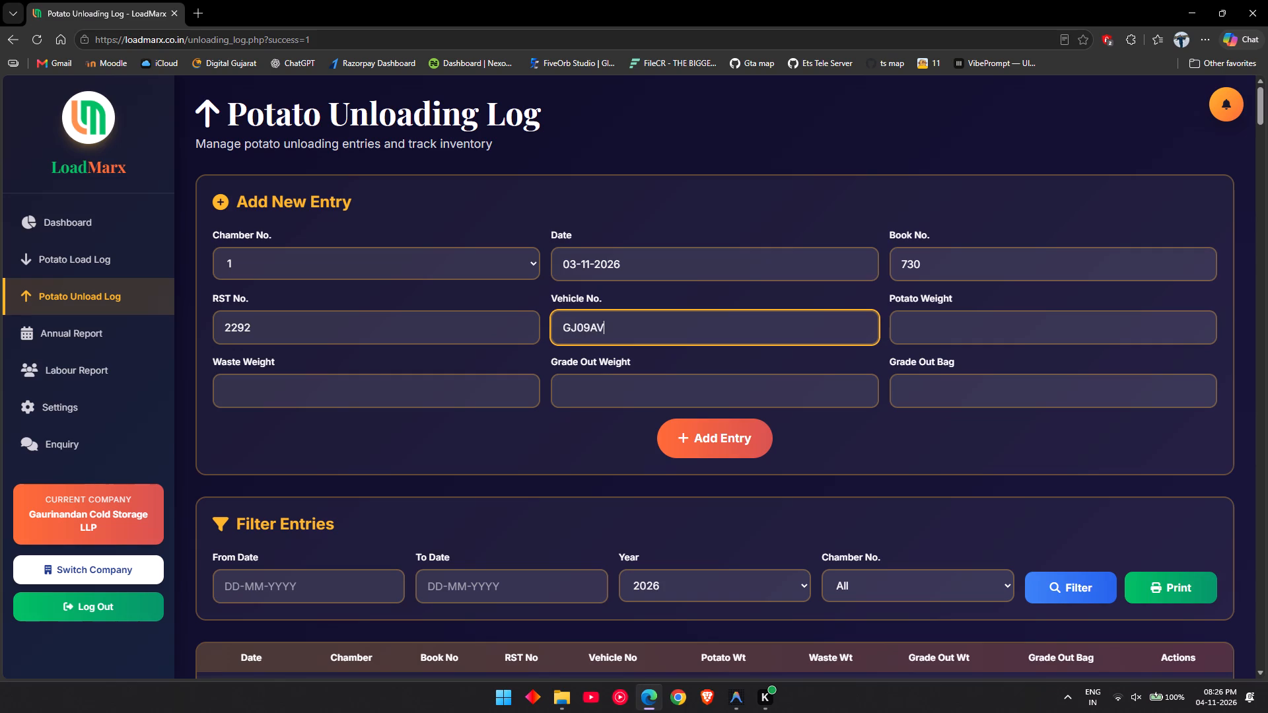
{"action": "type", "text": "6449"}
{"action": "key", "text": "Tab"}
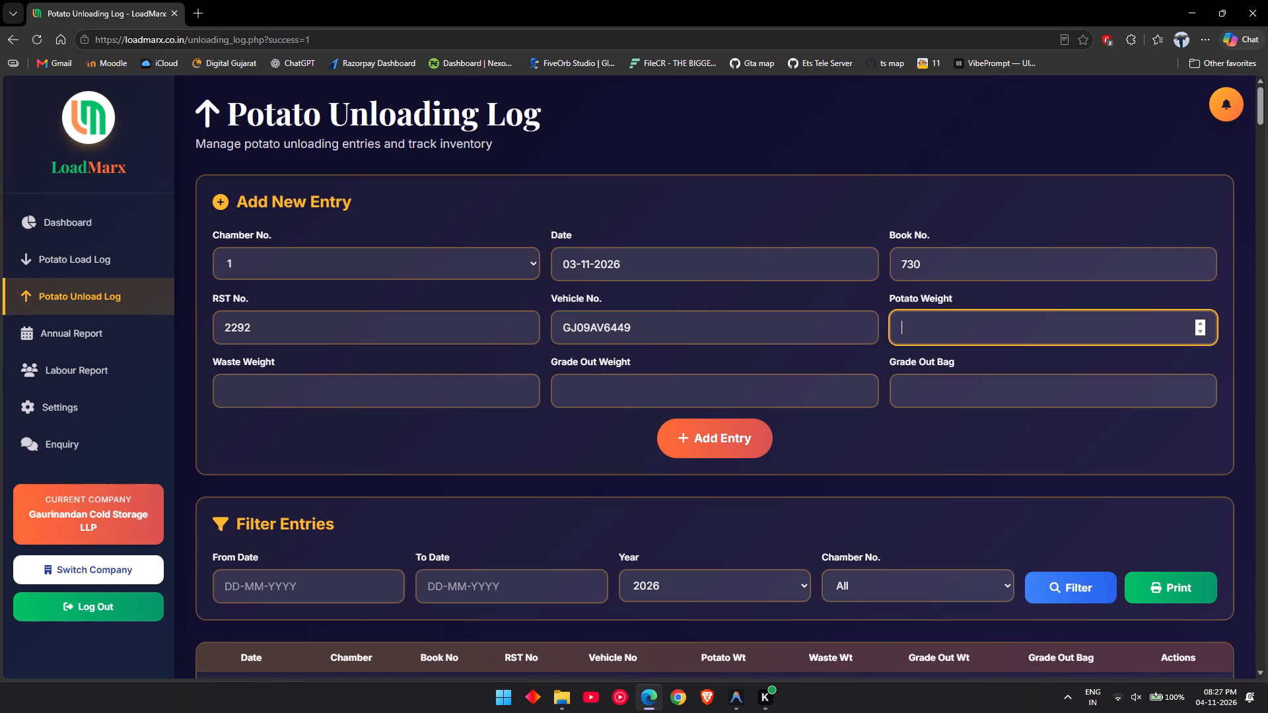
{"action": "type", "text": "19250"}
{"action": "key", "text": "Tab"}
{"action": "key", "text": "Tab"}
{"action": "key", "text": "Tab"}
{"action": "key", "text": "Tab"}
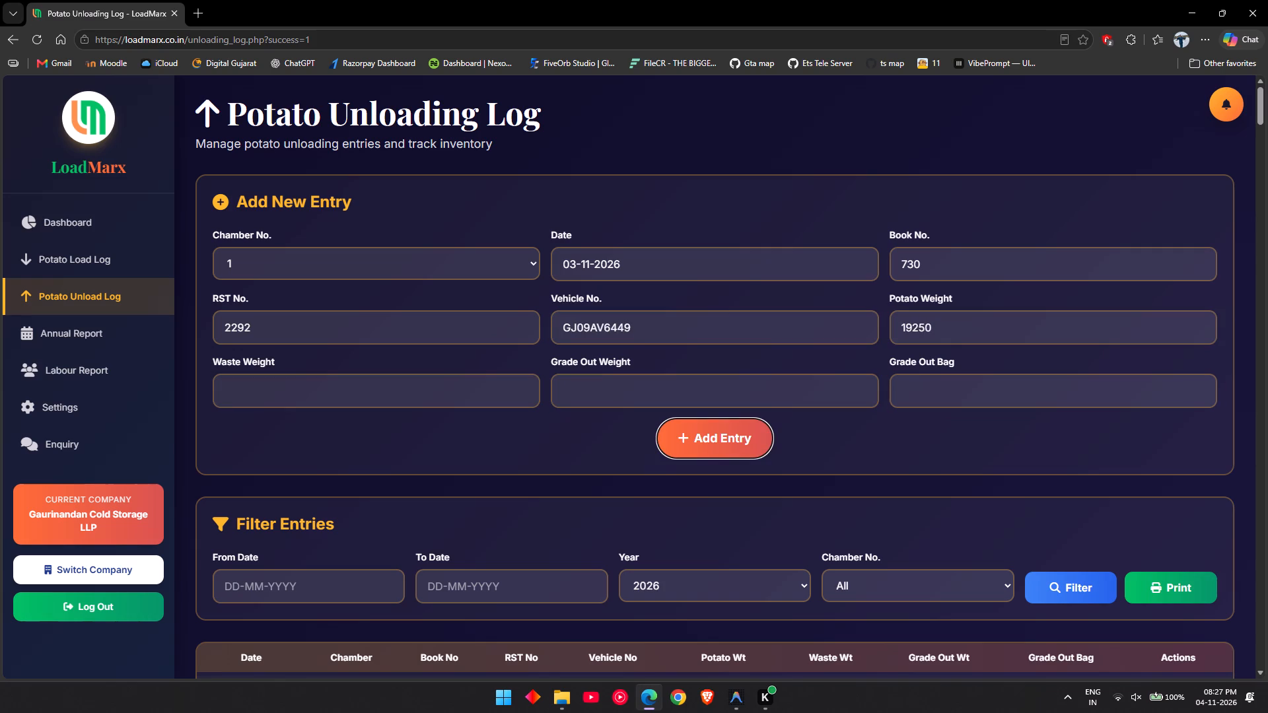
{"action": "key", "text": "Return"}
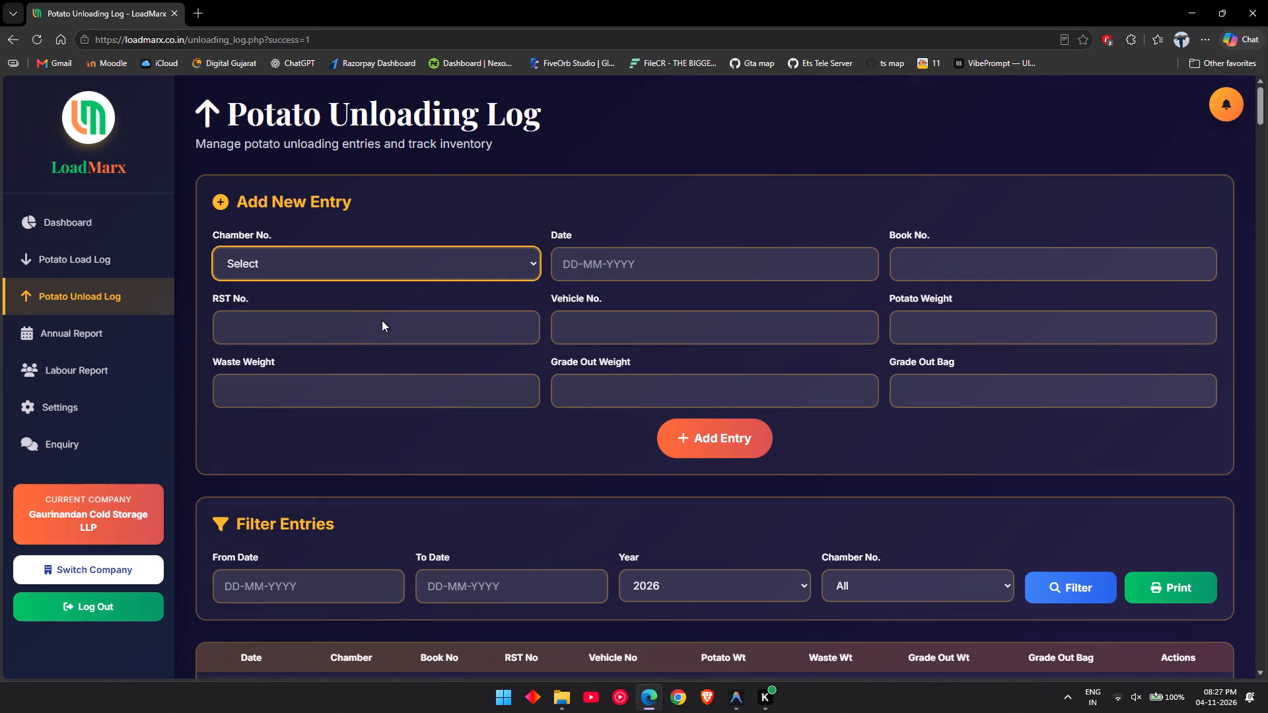
Start another unloading entry for chamber 1, dated 03-11-2026, with book number 732.
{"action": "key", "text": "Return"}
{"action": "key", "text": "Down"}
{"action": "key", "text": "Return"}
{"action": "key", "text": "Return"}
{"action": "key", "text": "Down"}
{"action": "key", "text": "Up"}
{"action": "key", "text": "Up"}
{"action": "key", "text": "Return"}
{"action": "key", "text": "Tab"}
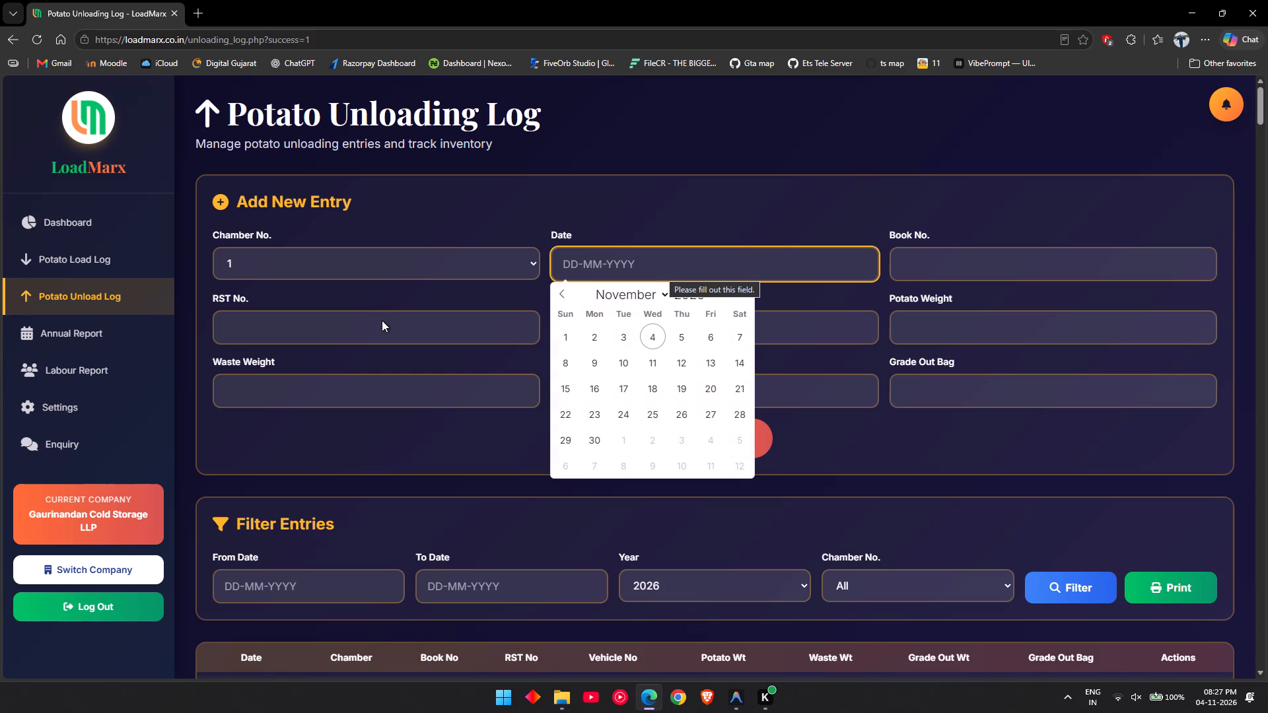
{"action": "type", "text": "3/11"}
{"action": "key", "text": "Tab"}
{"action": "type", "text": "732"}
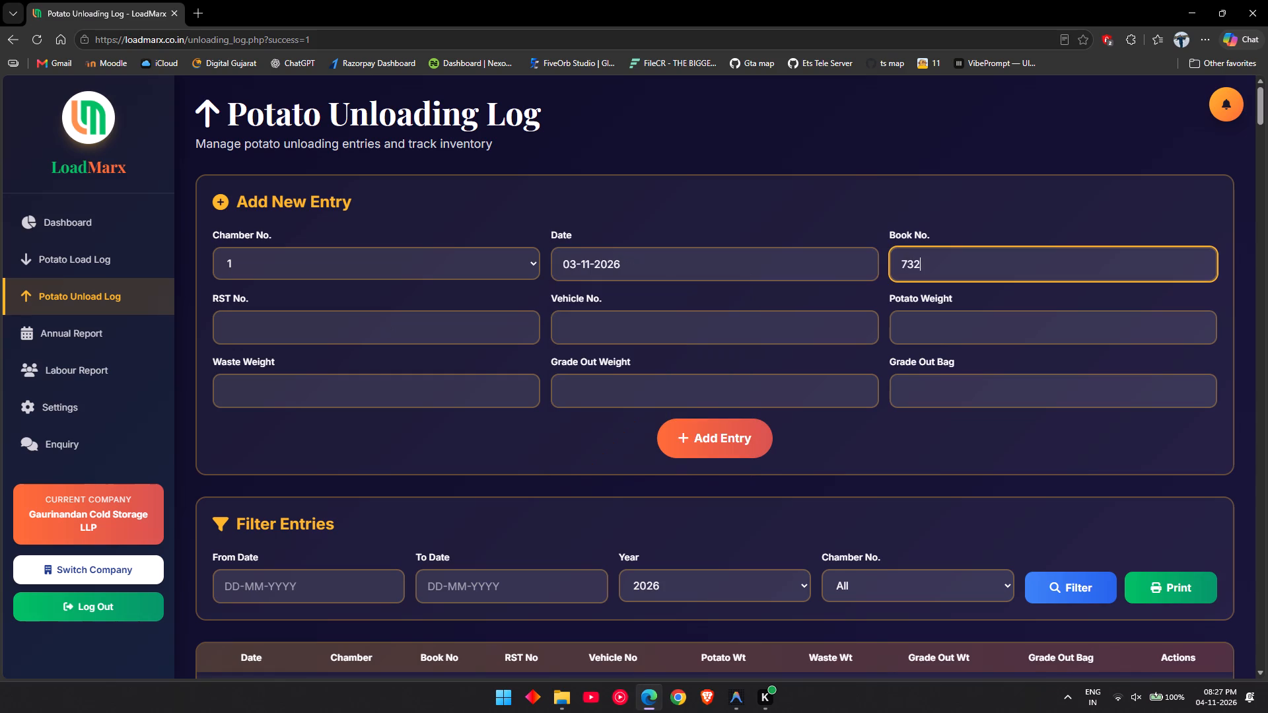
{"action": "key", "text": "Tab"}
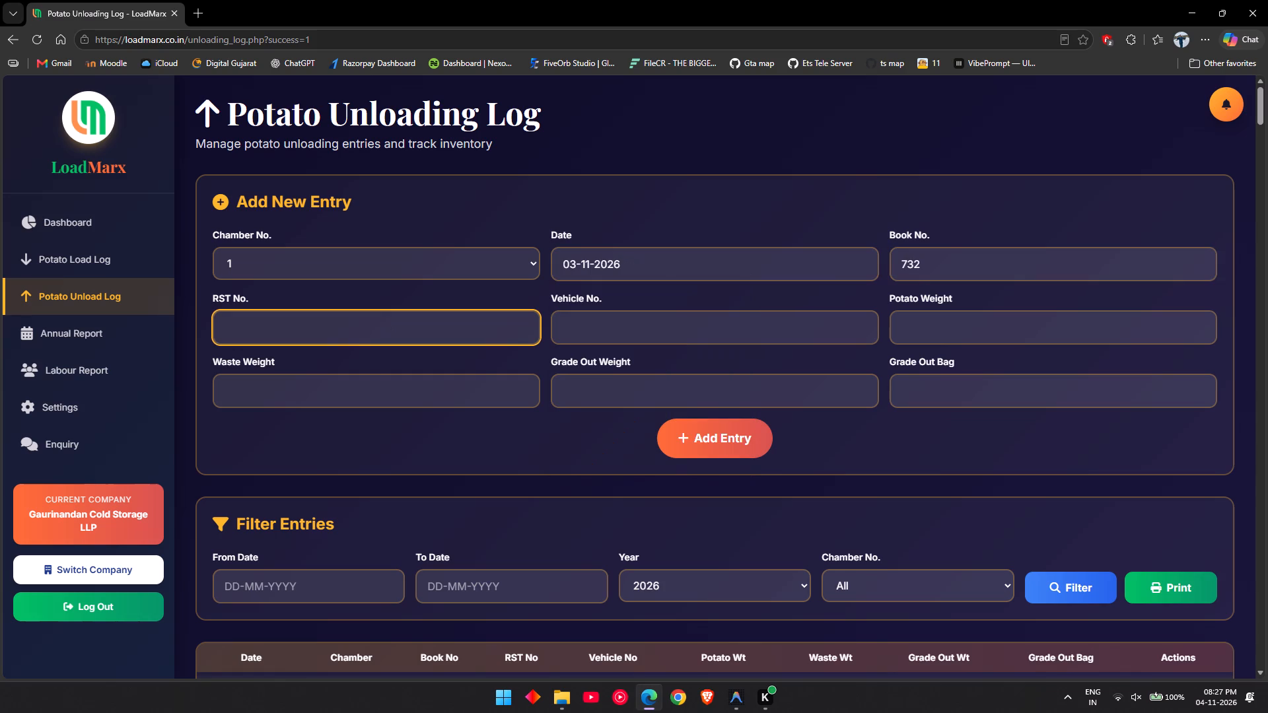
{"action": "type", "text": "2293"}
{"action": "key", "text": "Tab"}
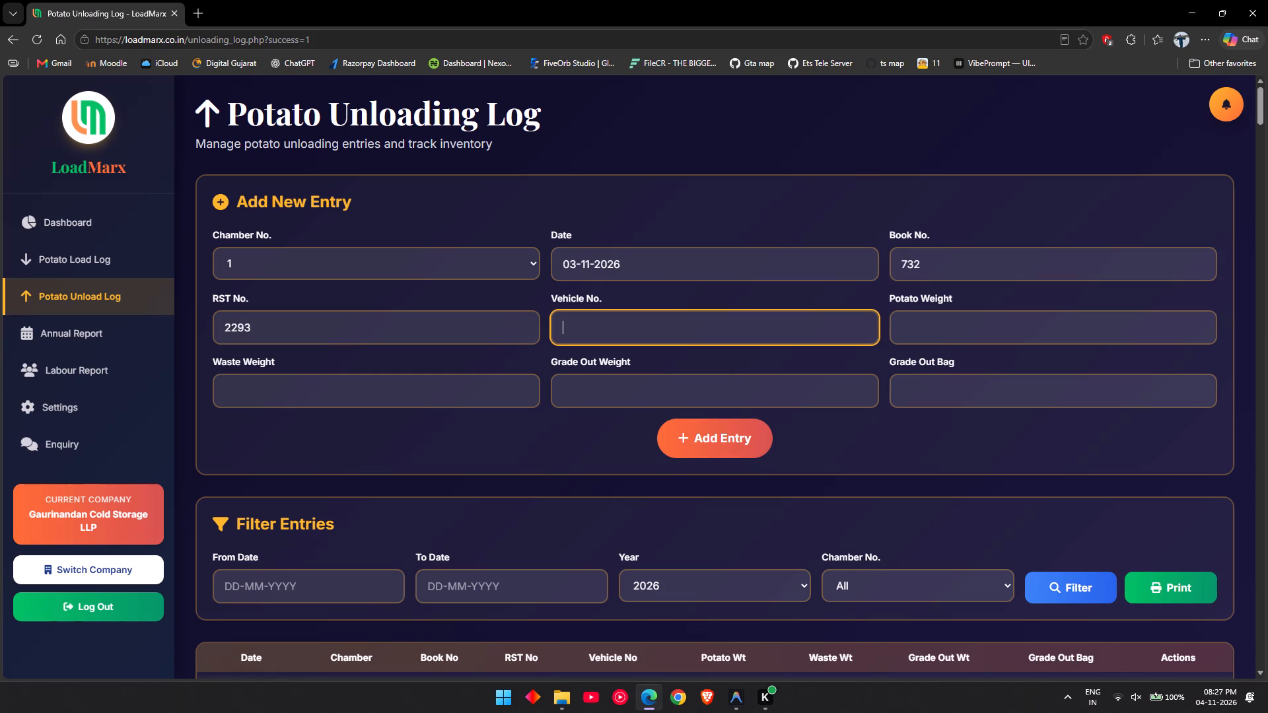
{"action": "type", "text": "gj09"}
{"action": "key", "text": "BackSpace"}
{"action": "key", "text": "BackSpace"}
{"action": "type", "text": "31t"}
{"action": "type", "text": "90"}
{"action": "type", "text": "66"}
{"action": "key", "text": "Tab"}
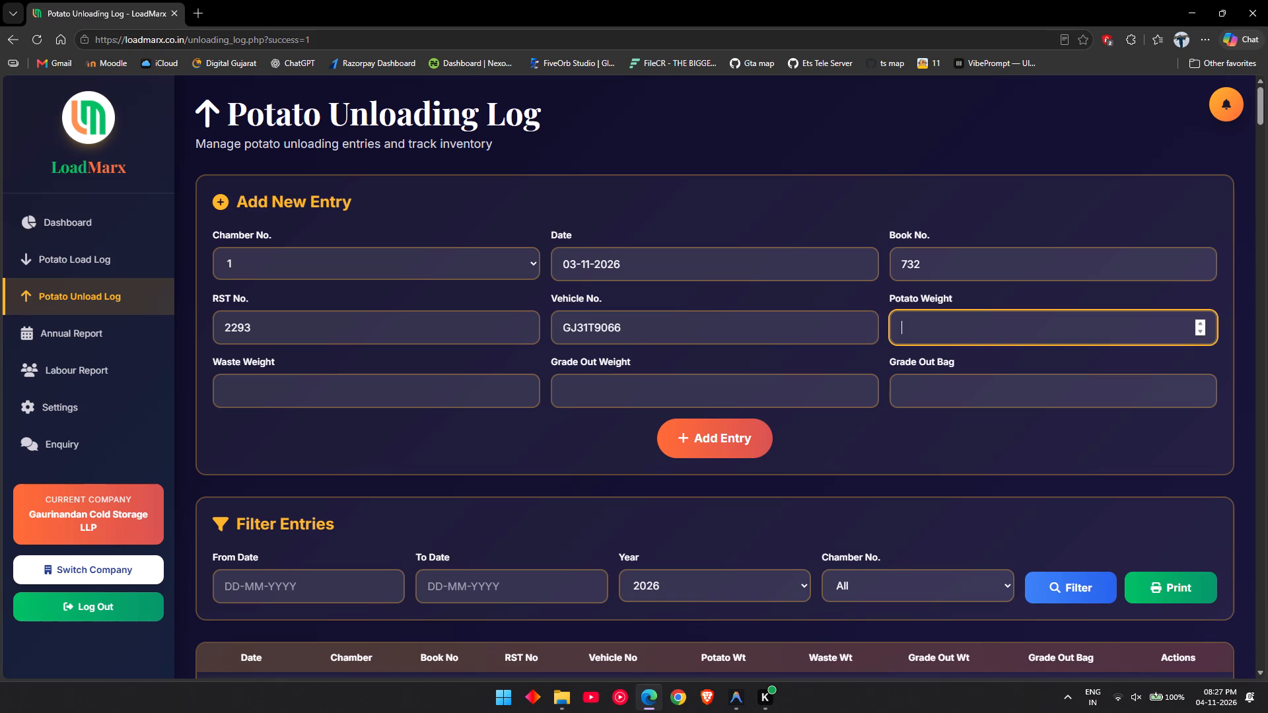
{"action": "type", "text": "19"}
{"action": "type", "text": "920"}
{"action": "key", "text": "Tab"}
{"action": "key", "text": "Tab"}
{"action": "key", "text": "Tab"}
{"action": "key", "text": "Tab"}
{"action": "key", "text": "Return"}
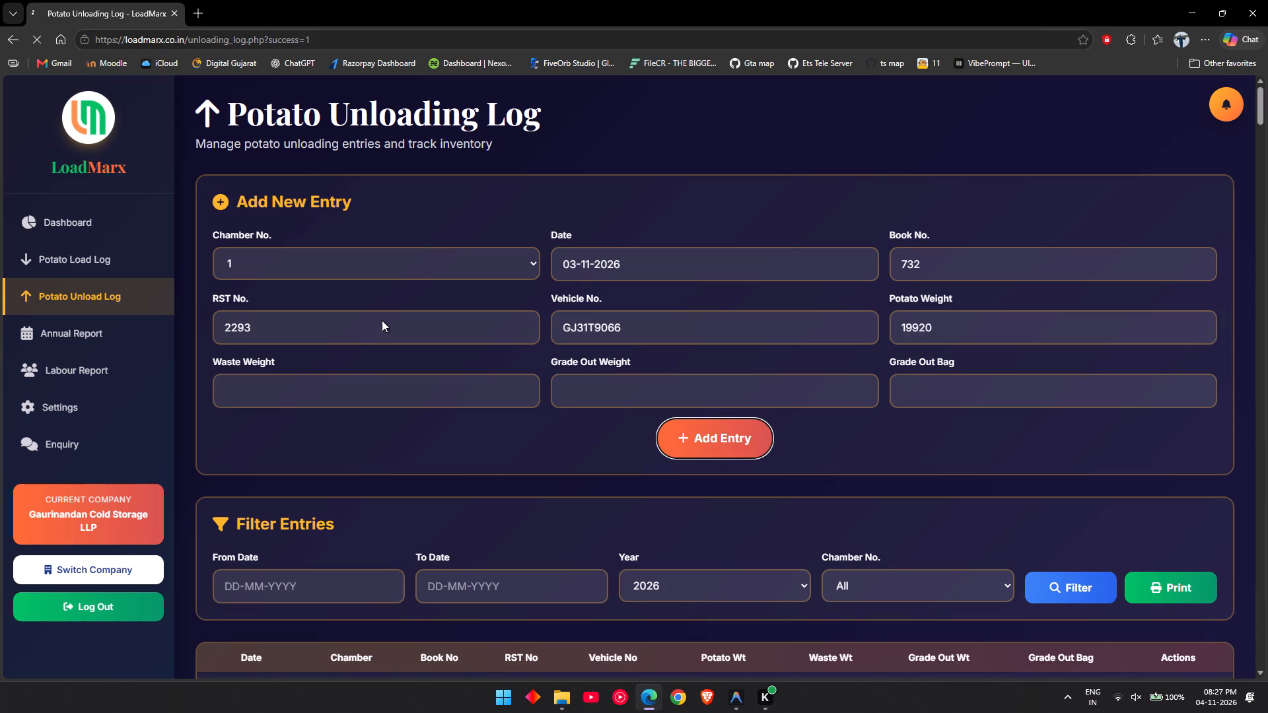
Start another unloading entry for chamber 1, dated 03-11-2026, with book number 733.
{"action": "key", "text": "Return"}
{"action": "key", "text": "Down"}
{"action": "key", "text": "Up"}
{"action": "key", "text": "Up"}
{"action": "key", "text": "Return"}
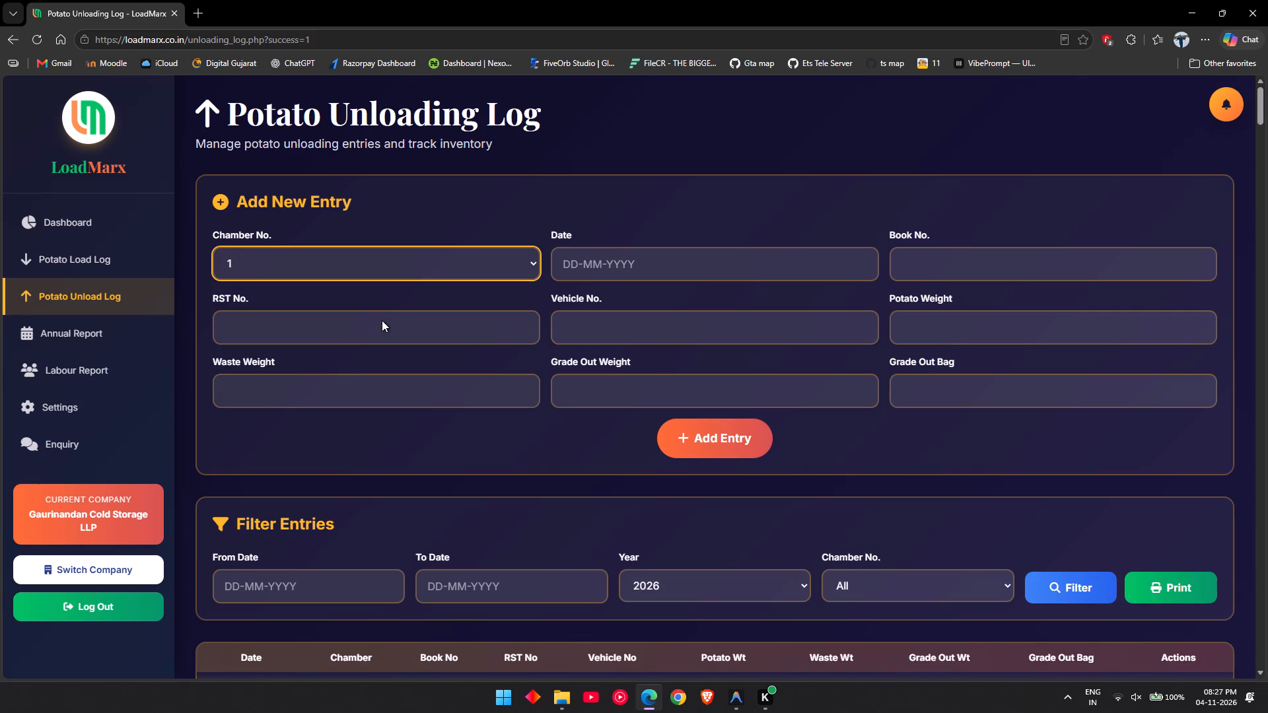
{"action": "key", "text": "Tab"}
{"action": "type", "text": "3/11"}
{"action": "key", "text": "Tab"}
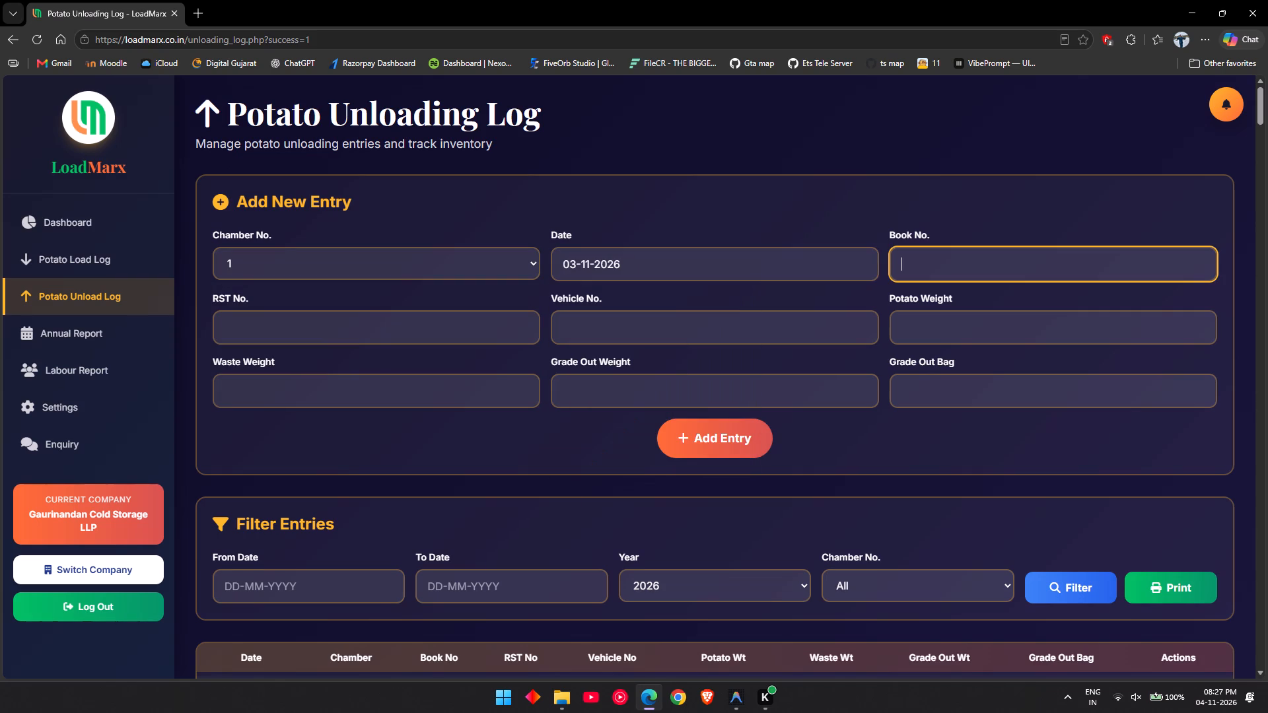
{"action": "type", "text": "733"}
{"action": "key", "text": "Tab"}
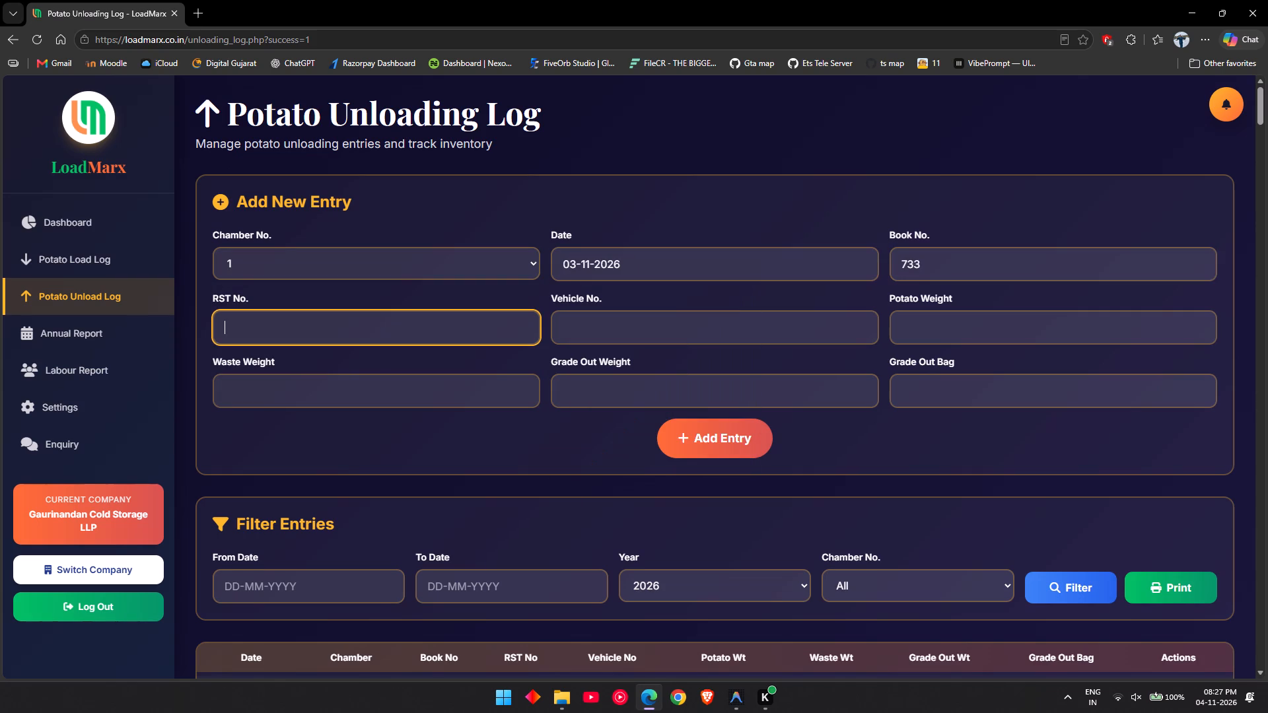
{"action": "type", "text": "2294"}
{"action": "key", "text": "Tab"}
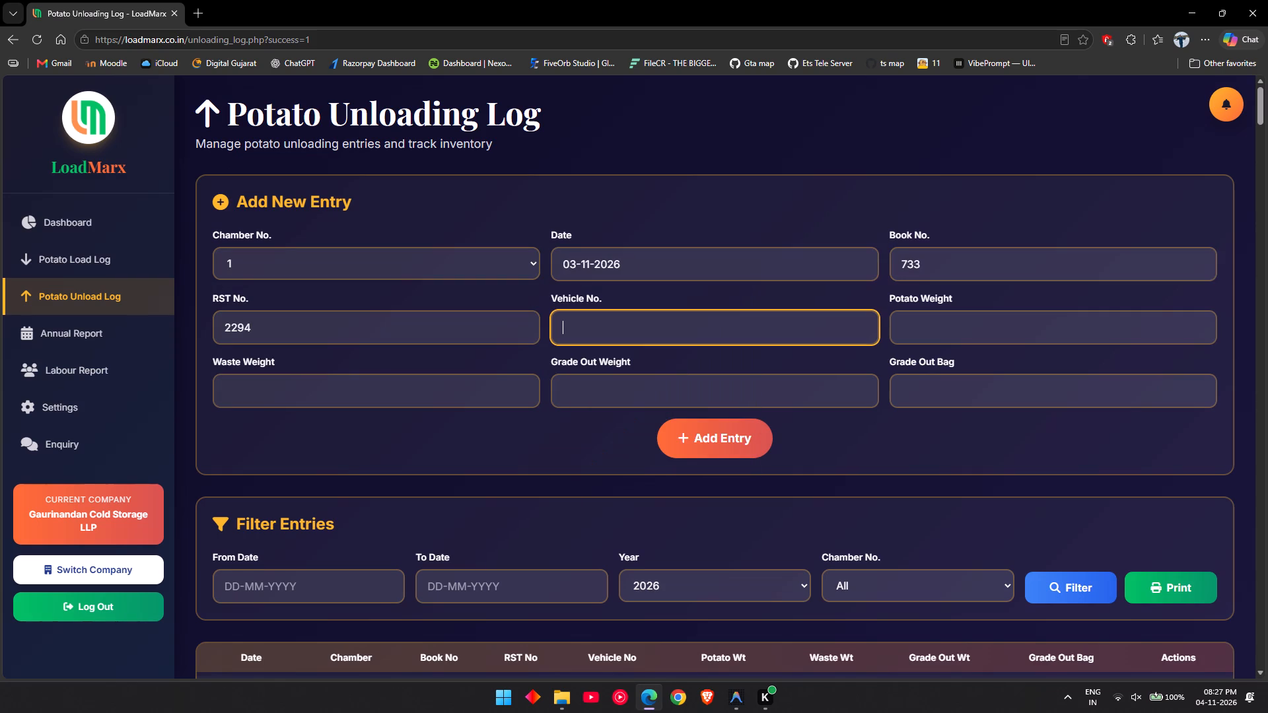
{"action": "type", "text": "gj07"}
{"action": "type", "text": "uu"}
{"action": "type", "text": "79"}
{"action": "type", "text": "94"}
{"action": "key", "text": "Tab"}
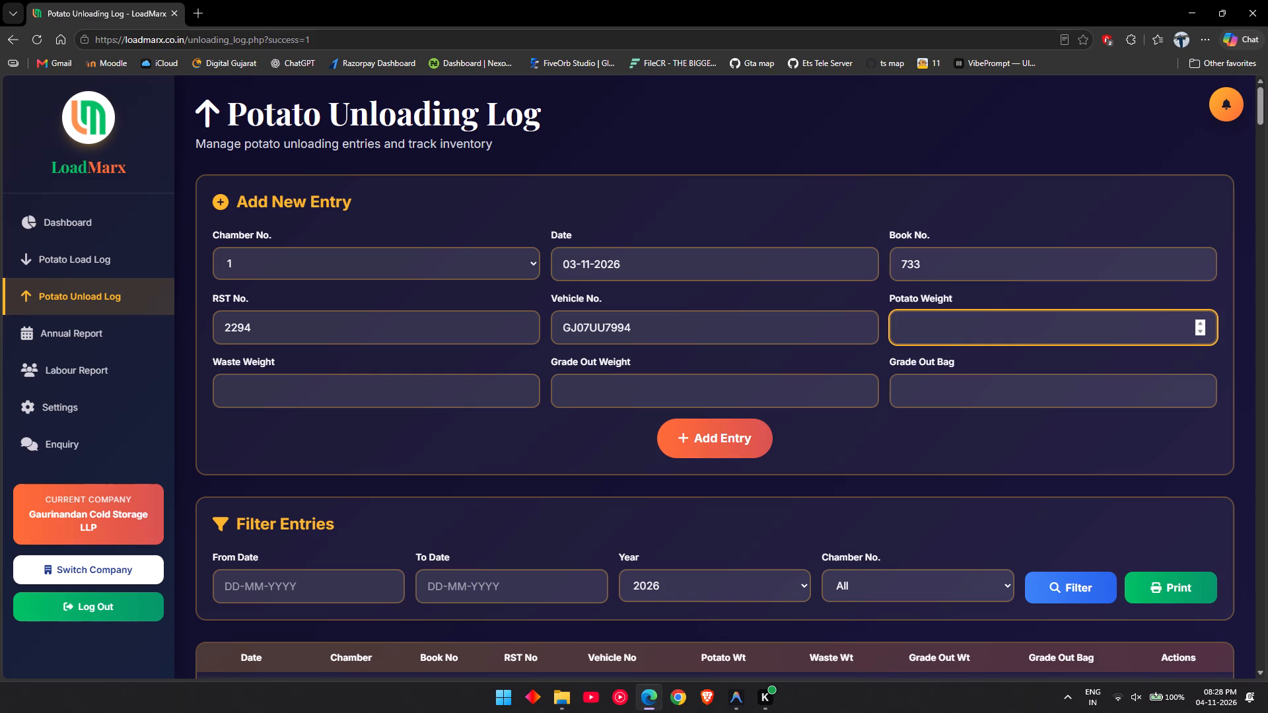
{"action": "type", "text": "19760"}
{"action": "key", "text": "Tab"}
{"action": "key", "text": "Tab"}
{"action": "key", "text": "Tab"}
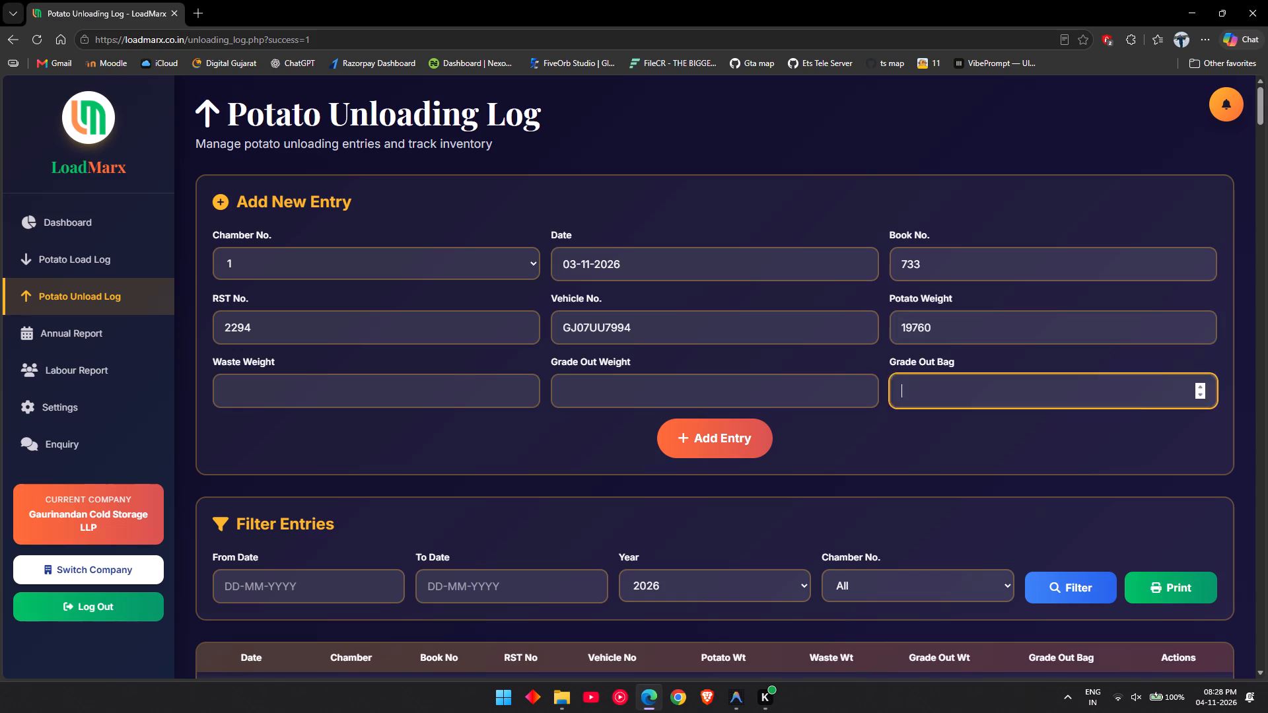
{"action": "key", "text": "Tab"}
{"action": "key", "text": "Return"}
Start another unloading entry for chamber 1, dated 03-11-2026, with book number 734.
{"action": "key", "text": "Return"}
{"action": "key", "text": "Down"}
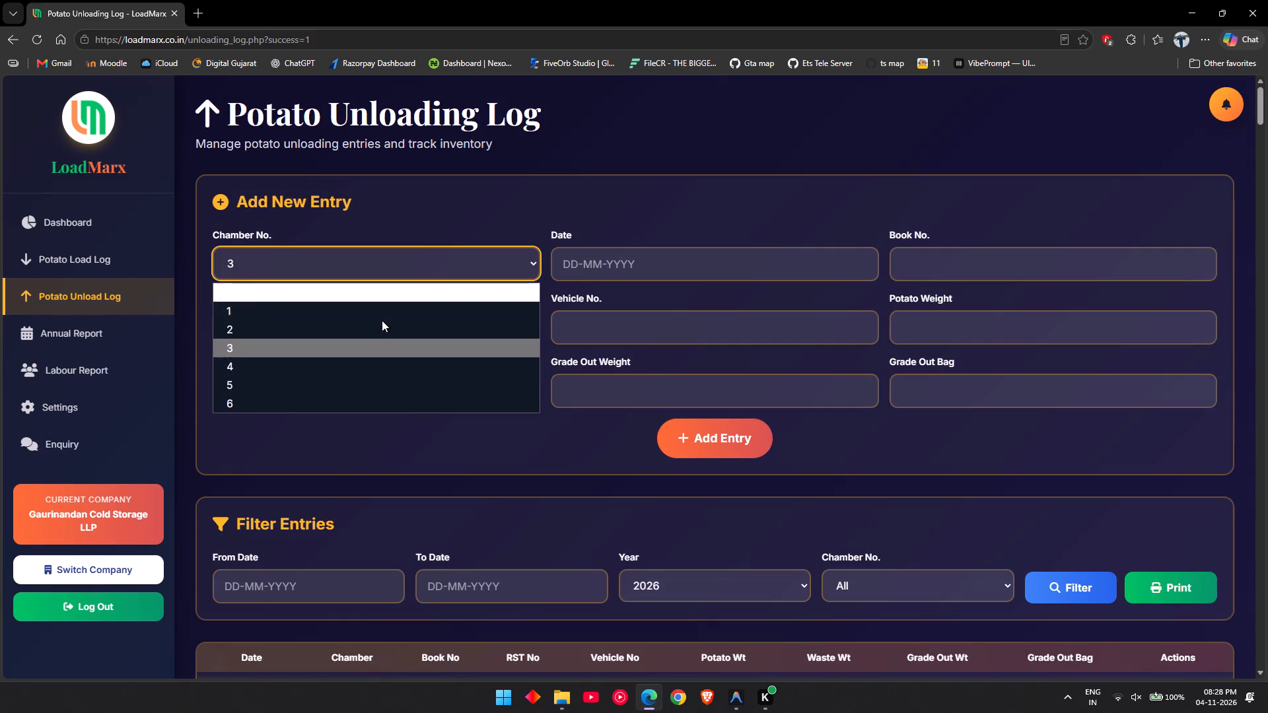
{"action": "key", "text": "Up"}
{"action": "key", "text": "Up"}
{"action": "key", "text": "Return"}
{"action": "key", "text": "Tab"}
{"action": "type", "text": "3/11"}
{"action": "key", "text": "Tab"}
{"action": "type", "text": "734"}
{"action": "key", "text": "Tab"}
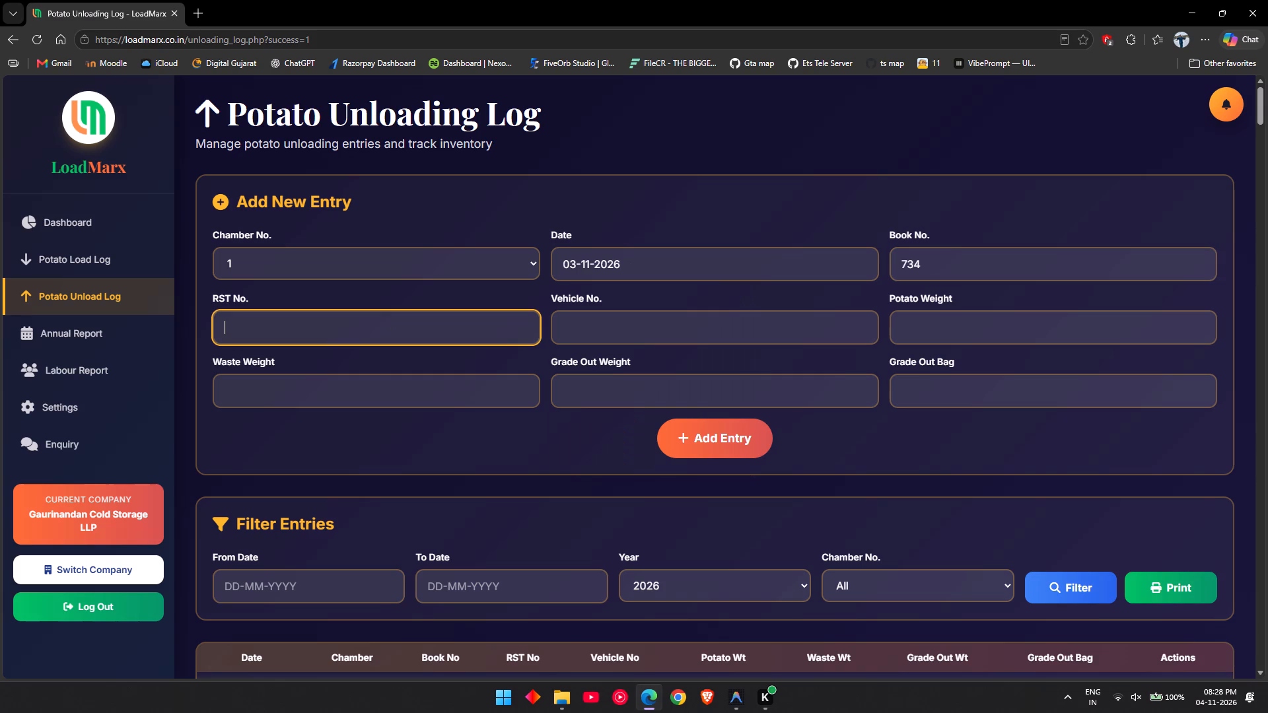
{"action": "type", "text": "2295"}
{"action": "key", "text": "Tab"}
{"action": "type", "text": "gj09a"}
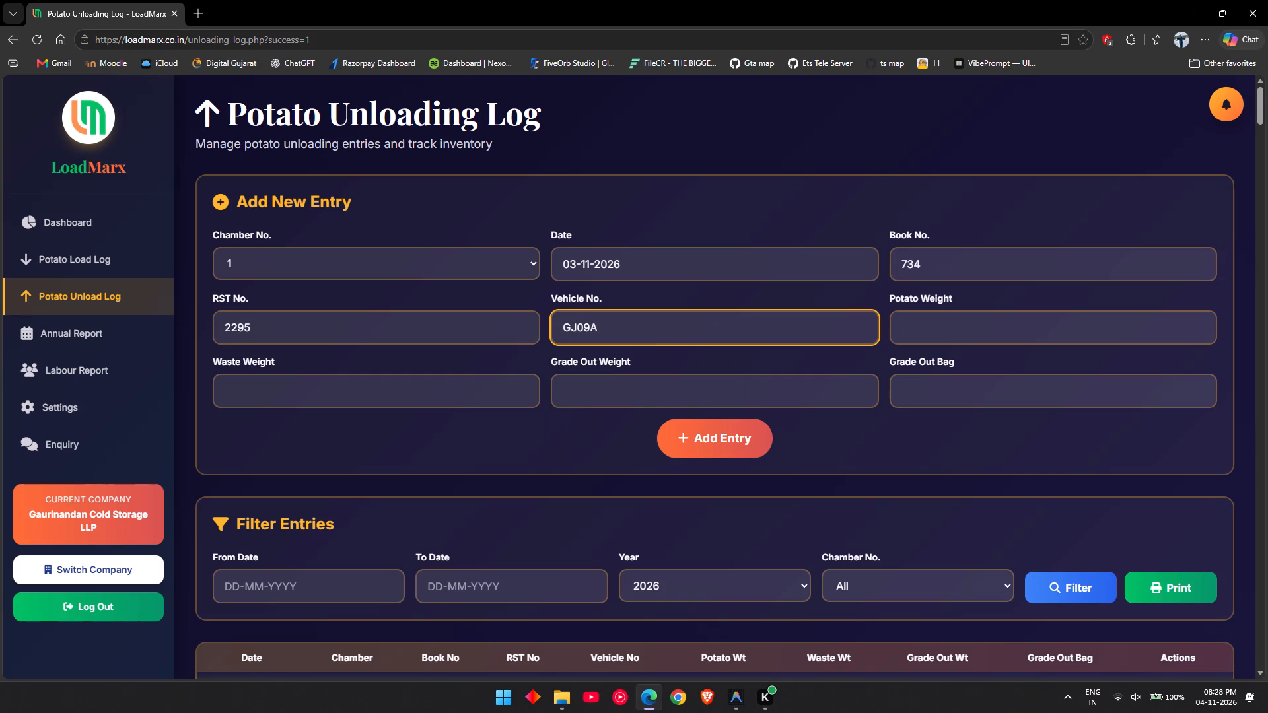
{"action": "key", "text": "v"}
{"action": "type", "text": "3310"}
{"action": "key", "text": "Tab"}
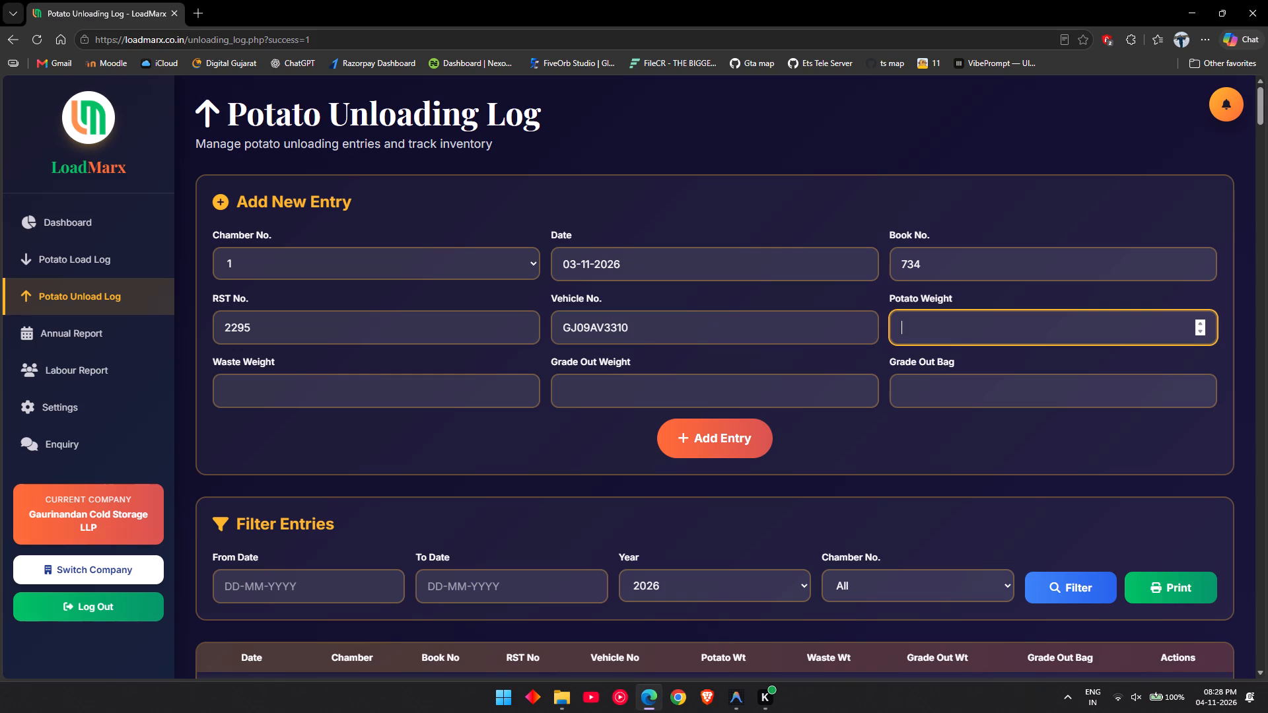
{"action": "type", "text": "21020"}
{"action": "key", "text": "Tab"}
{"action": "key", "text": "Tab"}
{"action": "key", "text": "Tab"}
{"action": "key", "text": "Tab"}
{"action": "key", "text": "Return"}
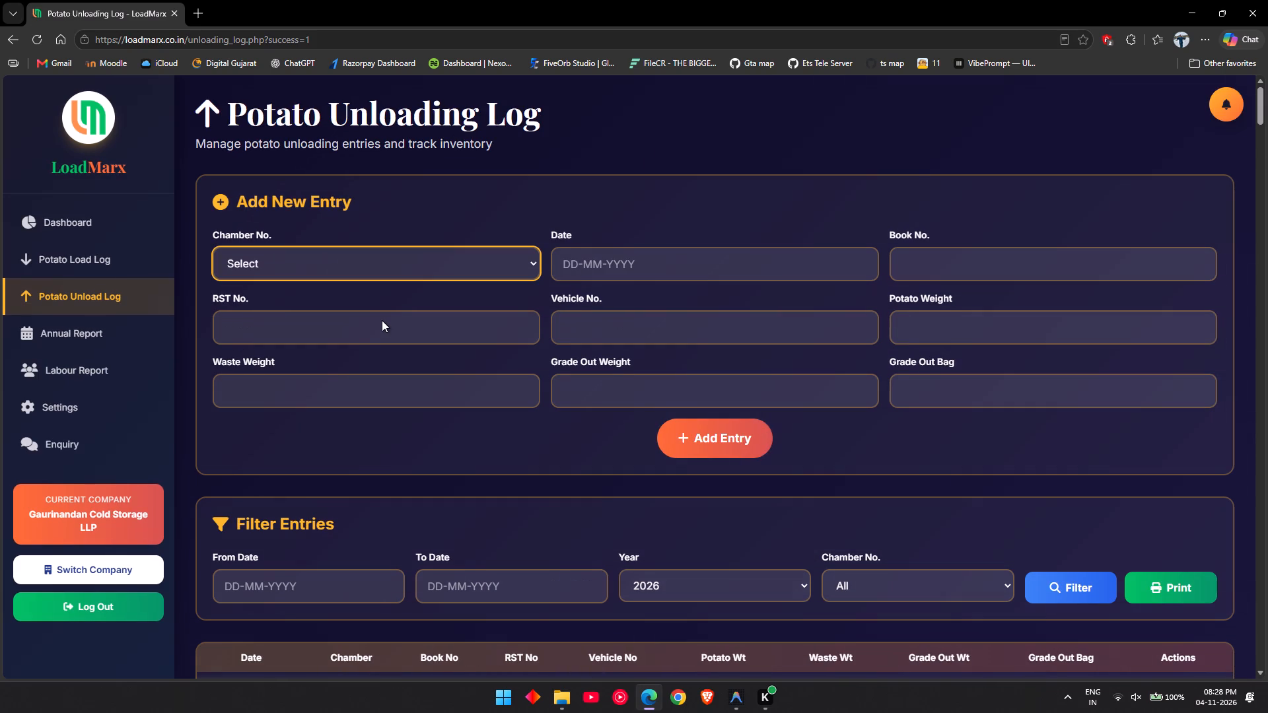
Start another unloading entry for chamber 1, dated 03-11-2026, with book number 735.
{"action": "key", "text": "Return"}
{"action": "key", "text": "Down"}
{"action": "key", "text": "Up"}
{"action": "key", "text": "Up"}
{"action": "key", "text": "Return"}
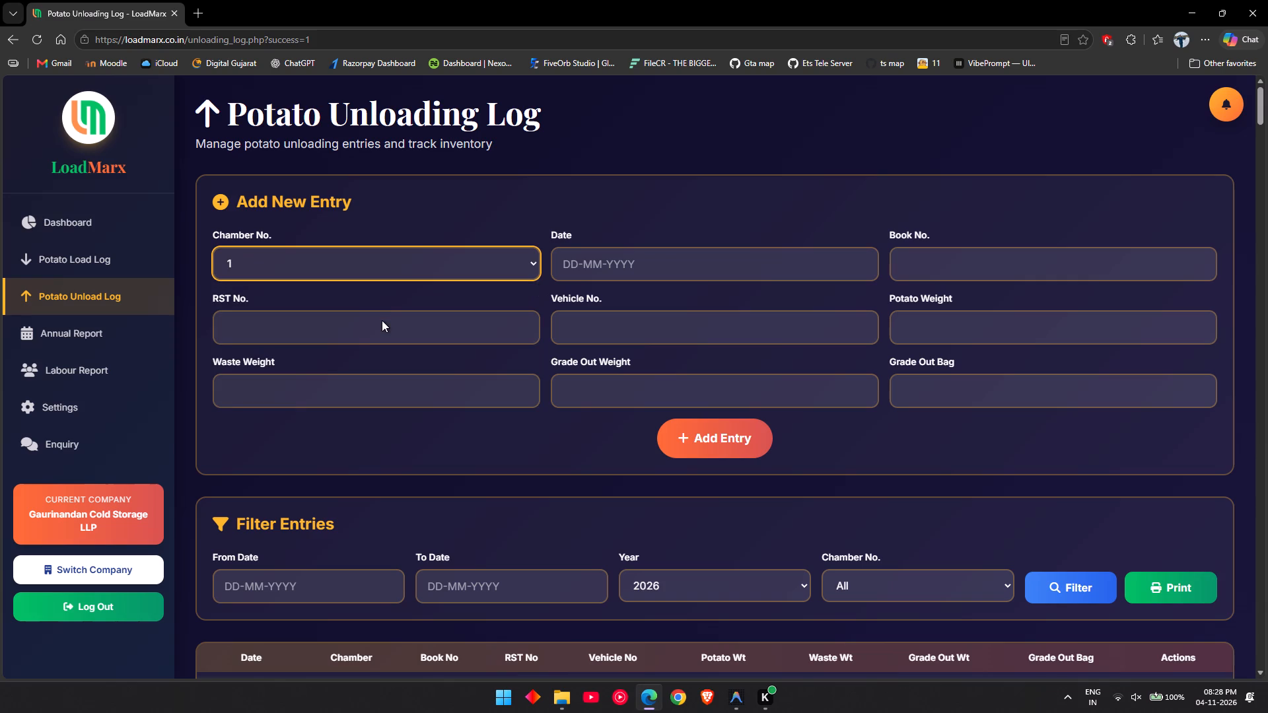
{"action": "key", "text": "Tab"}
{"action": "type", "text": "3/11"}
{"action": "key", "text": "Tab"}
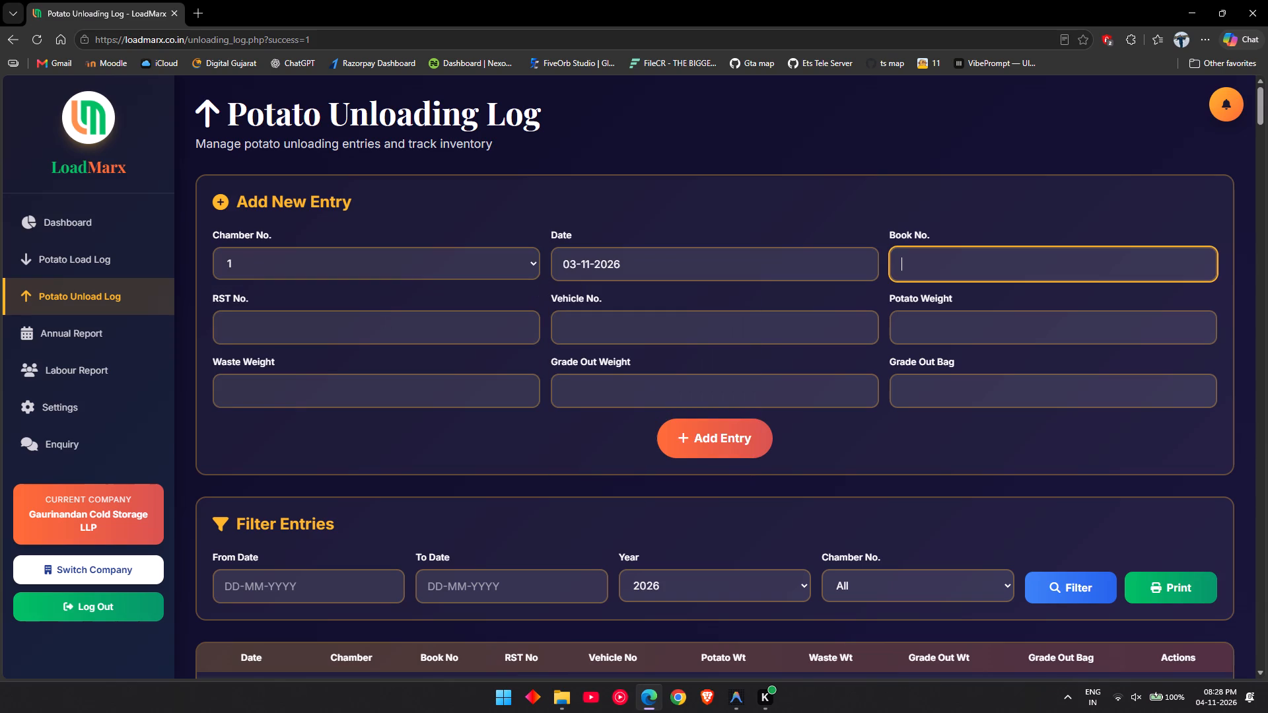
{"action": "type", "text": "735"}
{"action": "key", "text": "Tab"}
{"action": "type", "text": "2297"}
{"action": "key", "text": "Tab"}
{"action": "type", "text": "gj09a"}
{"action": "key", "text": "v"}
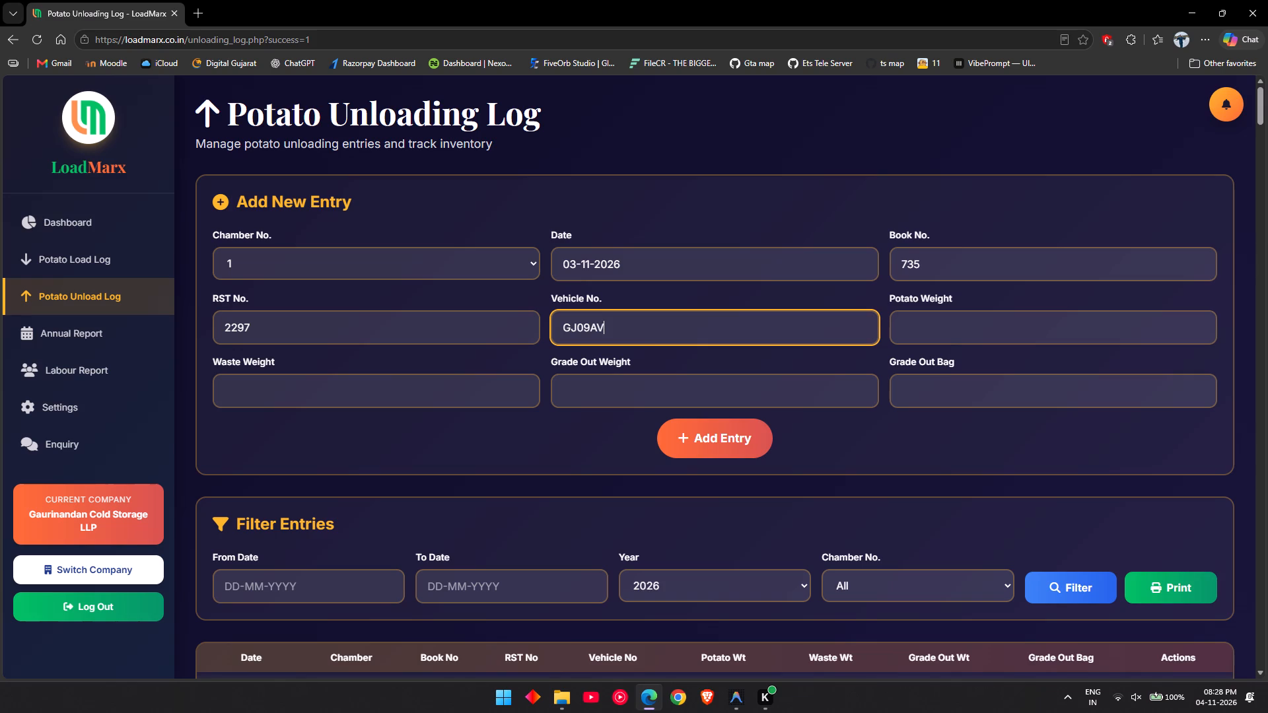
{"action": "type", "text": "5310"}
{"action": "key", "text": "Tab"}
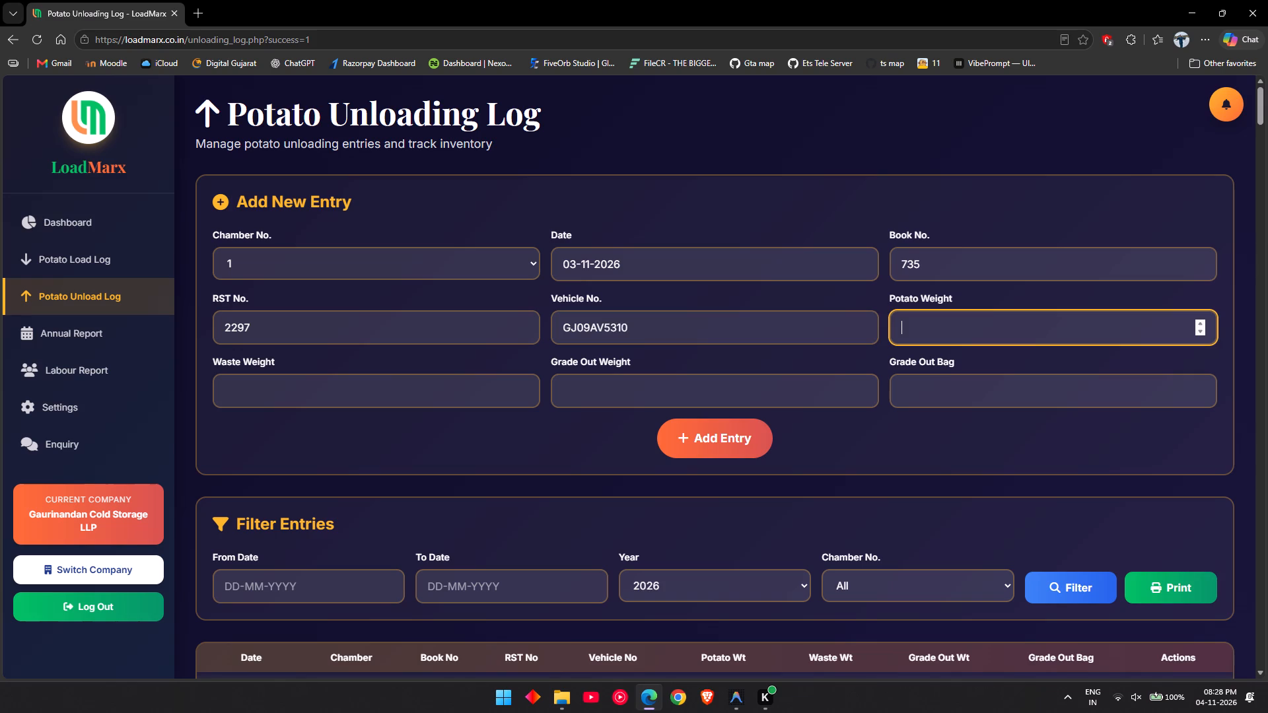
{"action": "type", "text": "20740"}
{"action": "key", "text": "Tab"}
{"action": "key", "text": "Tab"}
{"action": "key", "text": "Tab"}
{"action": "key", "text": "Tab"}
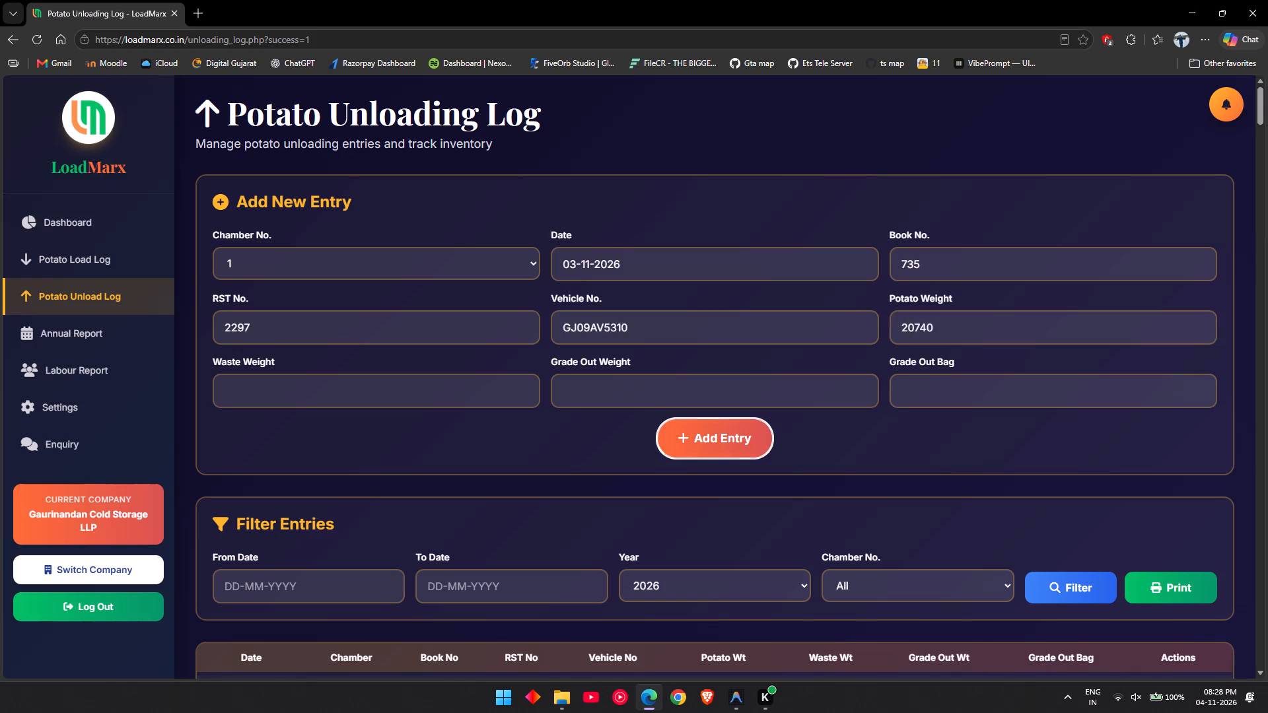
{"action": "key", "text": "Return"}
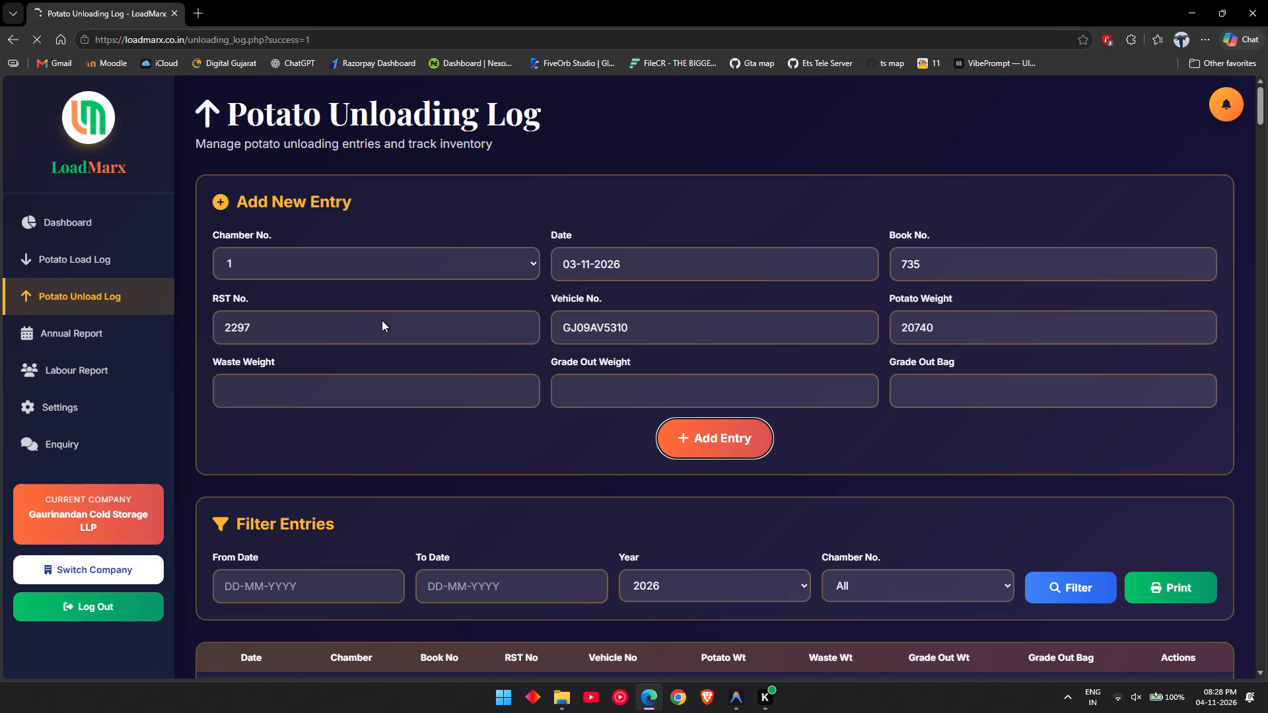
Start another unloading entry for chamber 1, dated 03-11-2026, with book number 736.
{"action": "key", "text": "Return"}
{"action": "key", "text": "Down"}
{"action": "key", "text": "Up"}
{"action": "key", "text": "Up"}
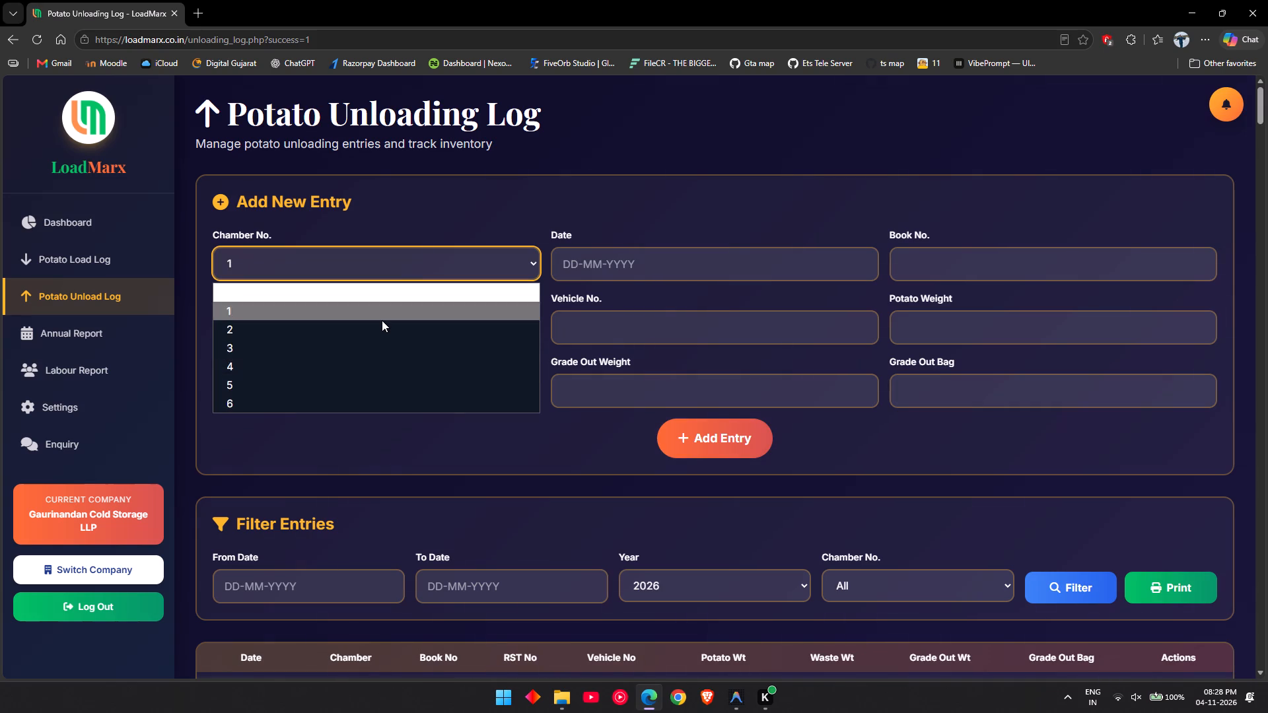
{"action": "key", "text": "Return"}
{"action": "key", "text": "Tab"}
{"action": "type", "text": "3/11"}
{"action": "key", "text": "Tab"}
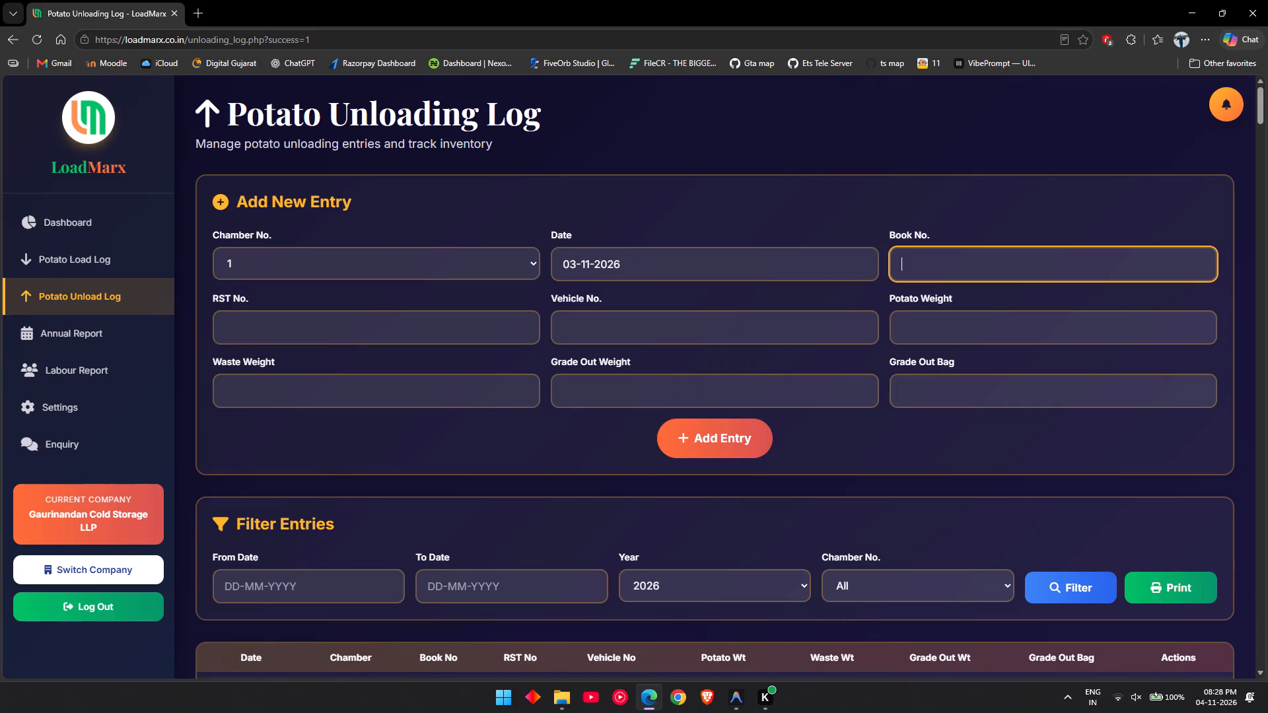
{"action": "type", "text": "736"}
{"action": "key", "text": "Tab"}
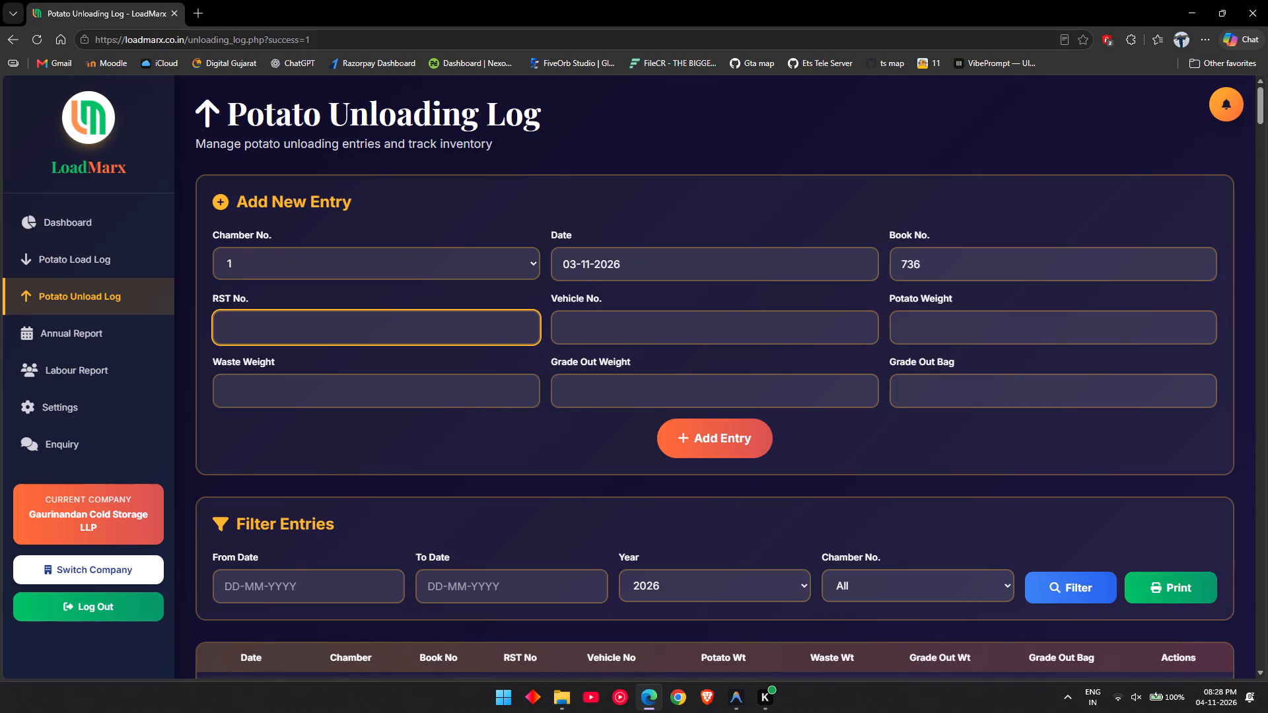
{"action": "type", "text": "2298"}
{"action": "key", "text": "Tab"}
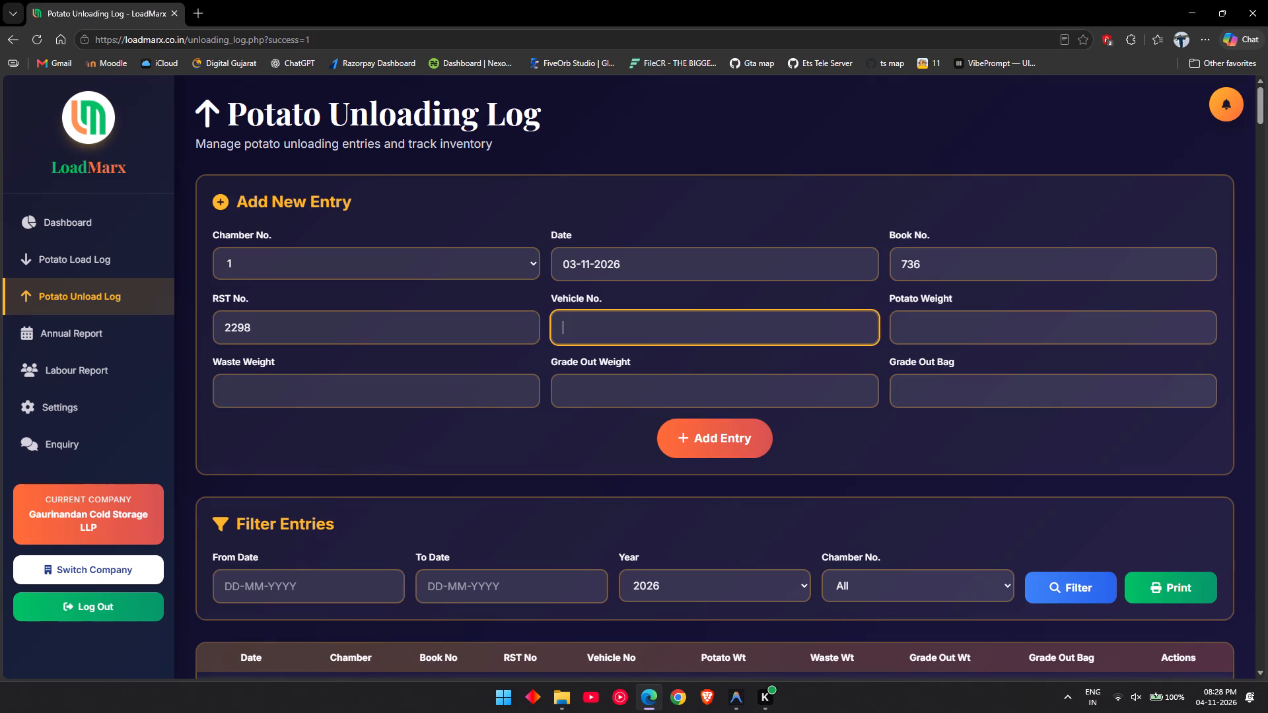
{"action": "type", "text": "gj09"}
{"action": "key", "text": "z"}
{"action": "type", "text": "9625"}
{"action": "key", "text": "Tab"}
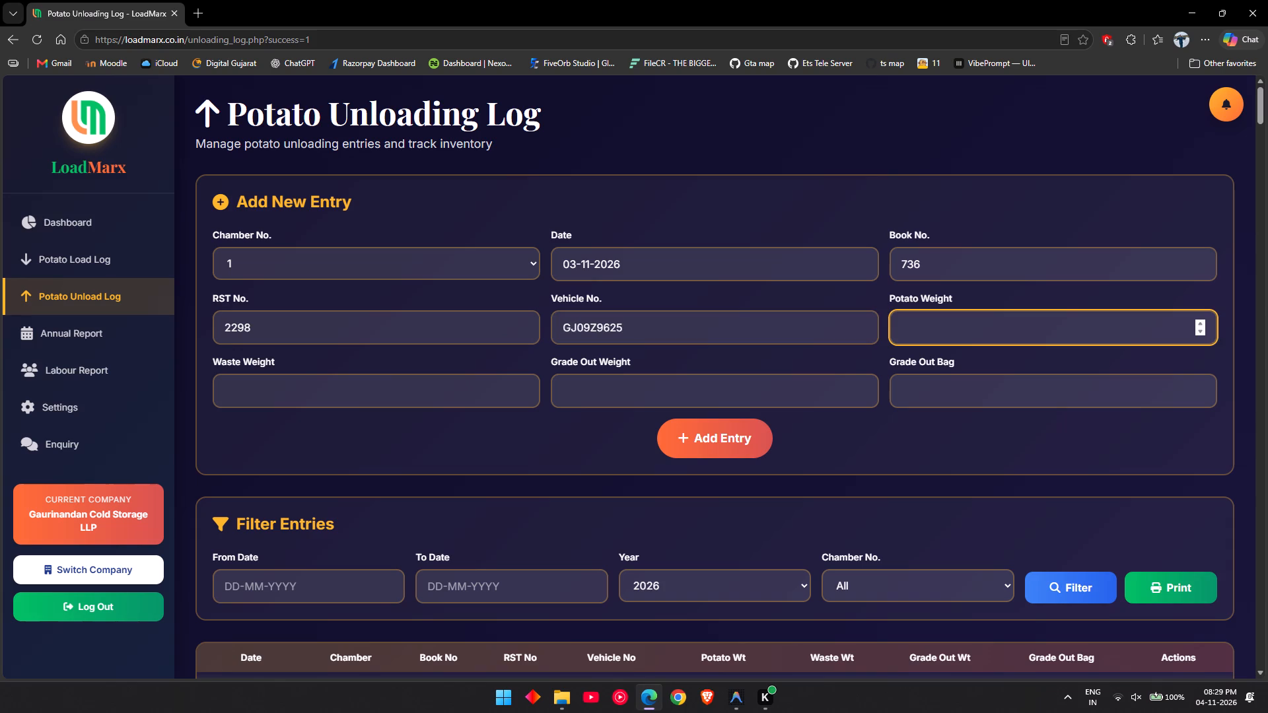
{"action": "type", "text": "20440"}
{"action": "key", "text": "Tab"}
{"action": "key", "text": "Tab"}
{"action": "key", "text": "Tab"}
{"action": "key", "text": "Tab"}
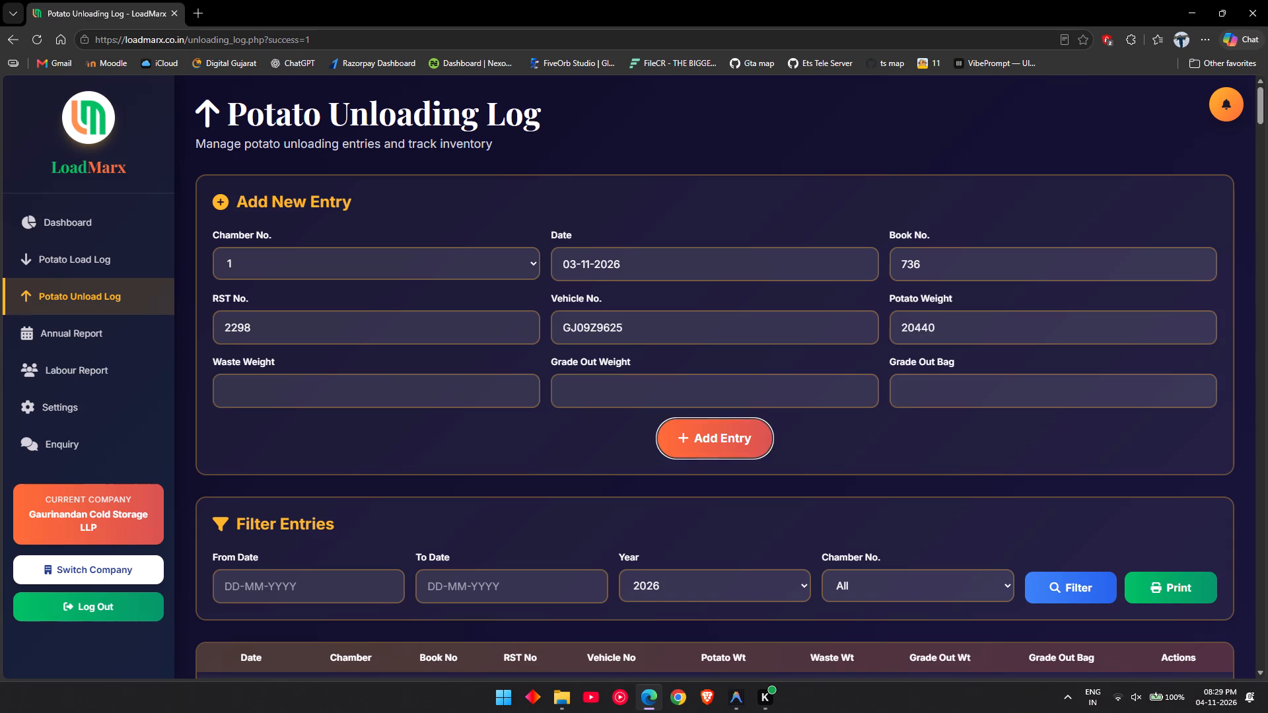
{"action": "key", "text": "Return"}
Start another unloading entry for chamber 1, dated 03-11-2026, with book number 737.
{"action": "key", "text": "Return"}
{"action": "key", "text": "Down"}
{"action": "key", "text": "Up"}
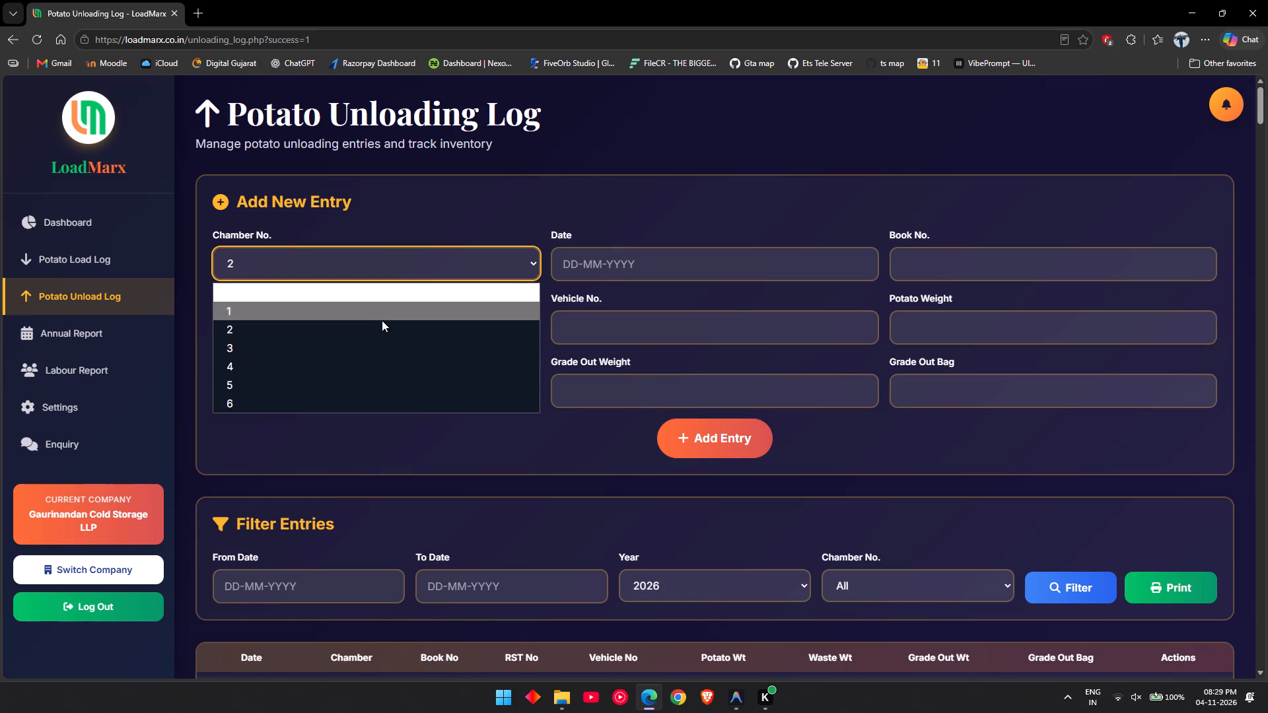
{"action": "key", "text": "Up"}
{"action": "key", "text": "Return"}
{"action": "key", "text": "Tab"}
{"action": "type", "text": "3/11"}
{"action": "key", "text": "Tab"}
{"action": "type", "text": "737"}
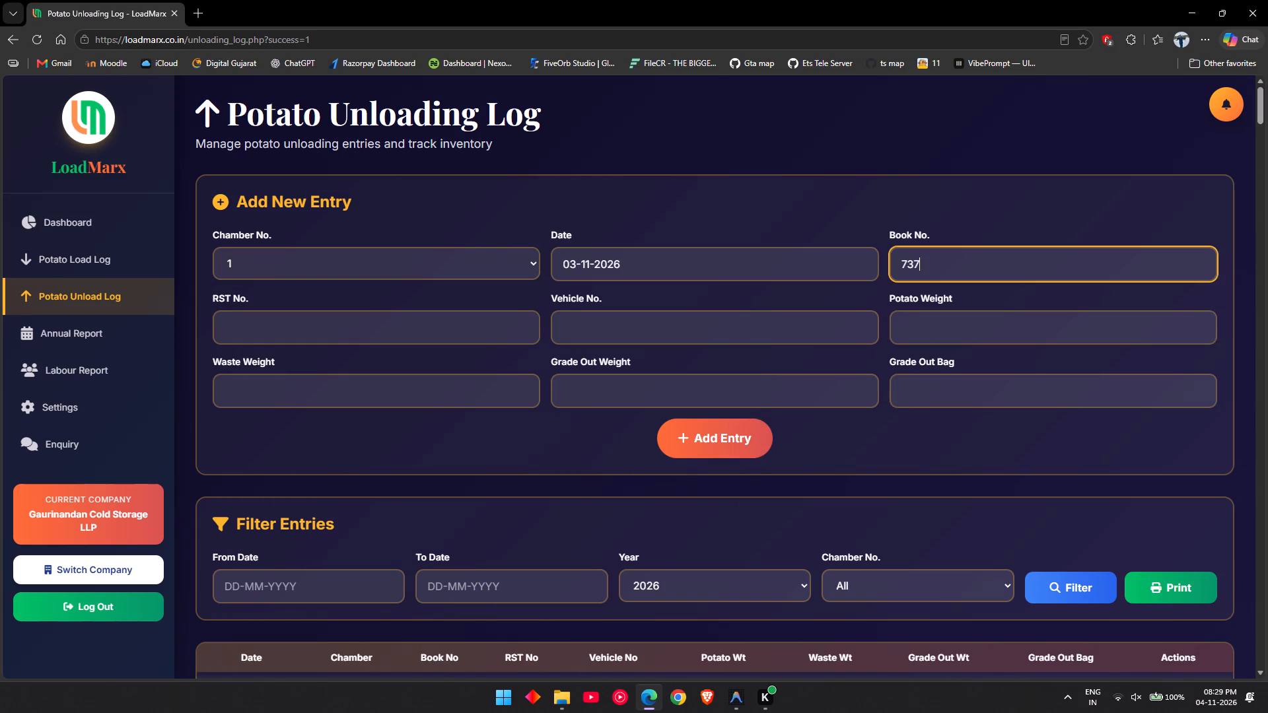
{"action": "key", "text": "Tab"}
{"action": "scroll", "coordinate": [382, 320], "scroll_direction": "up", "scroll_amount": 1}
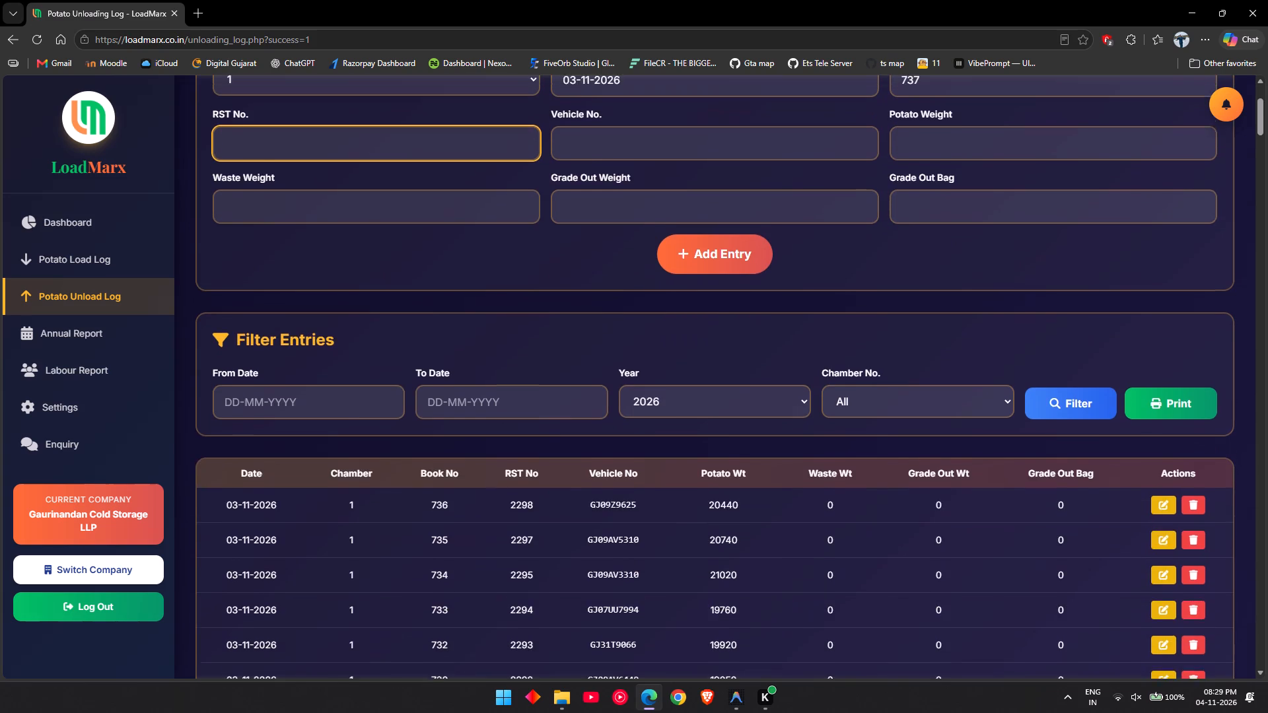
{"action": "scroll", "coordinate": [382, 320], "scroll_direction": "up", "scroll_amount": 1}
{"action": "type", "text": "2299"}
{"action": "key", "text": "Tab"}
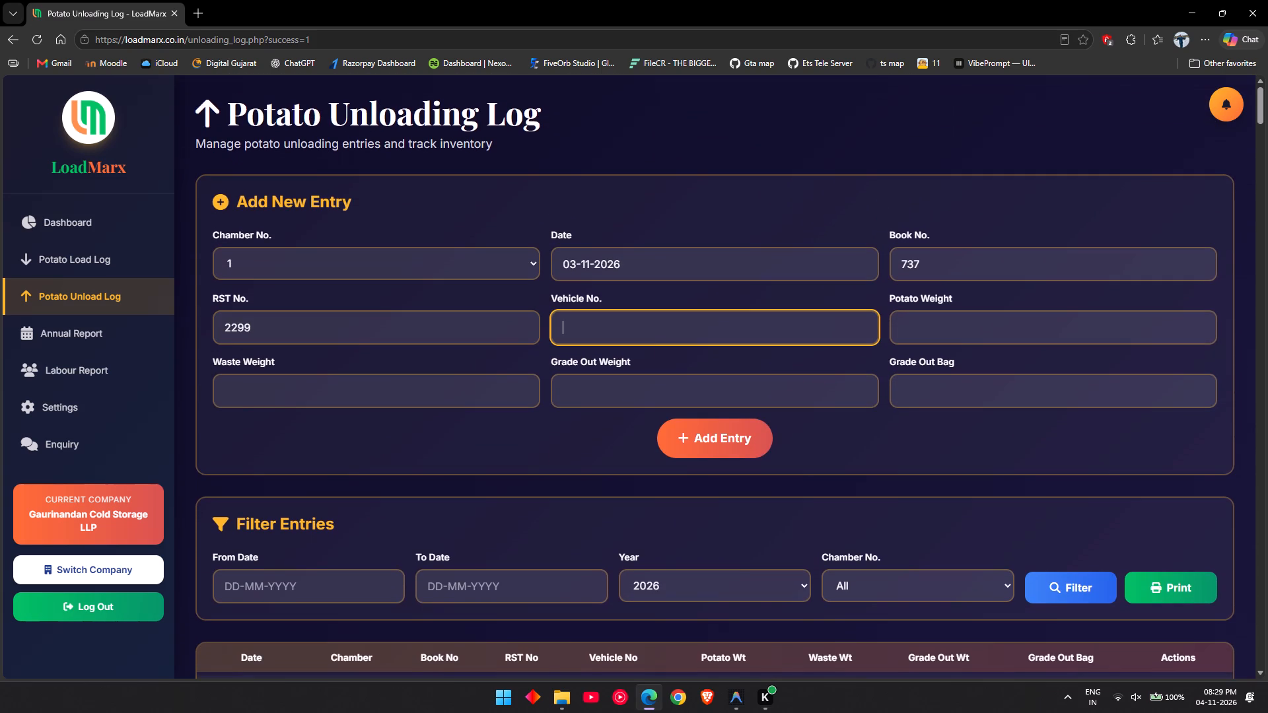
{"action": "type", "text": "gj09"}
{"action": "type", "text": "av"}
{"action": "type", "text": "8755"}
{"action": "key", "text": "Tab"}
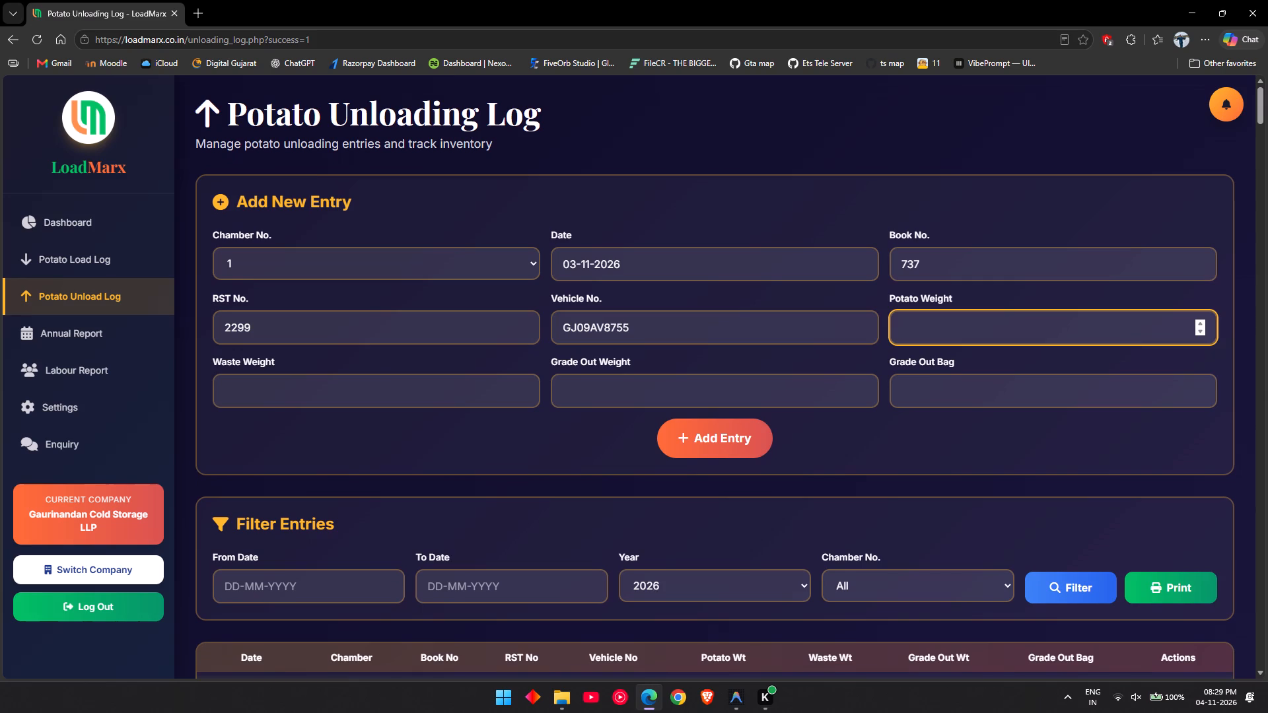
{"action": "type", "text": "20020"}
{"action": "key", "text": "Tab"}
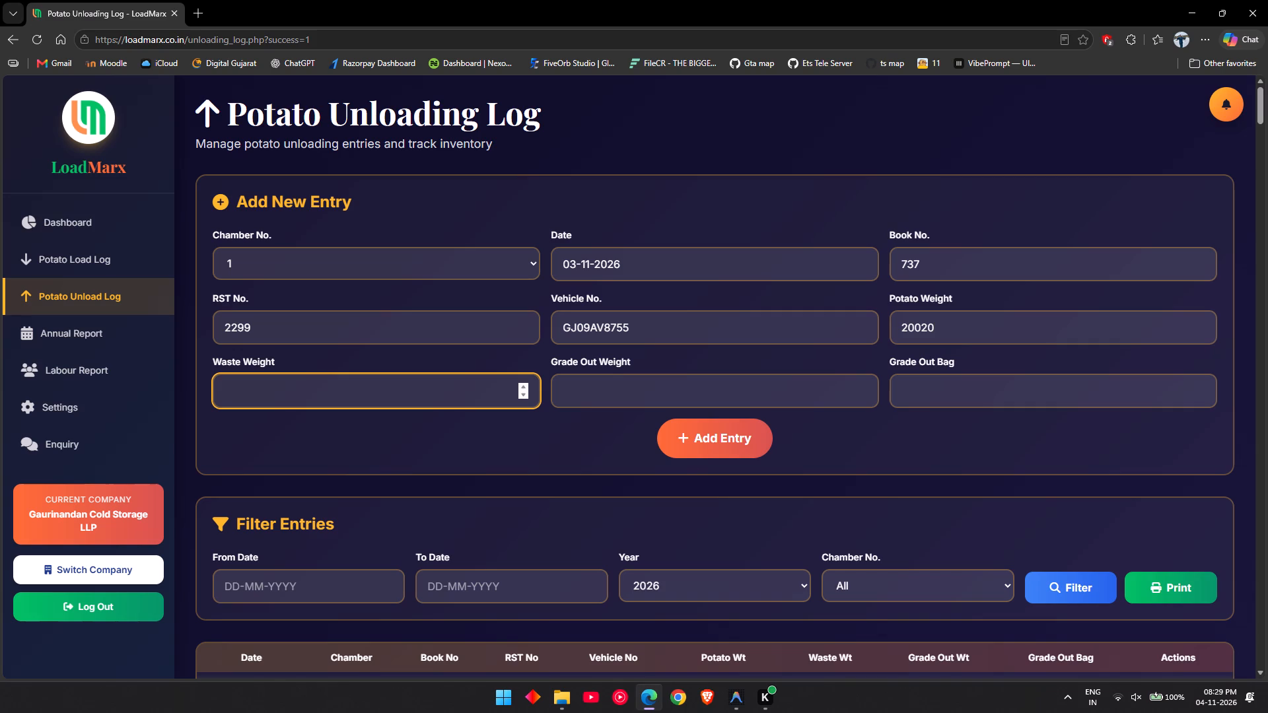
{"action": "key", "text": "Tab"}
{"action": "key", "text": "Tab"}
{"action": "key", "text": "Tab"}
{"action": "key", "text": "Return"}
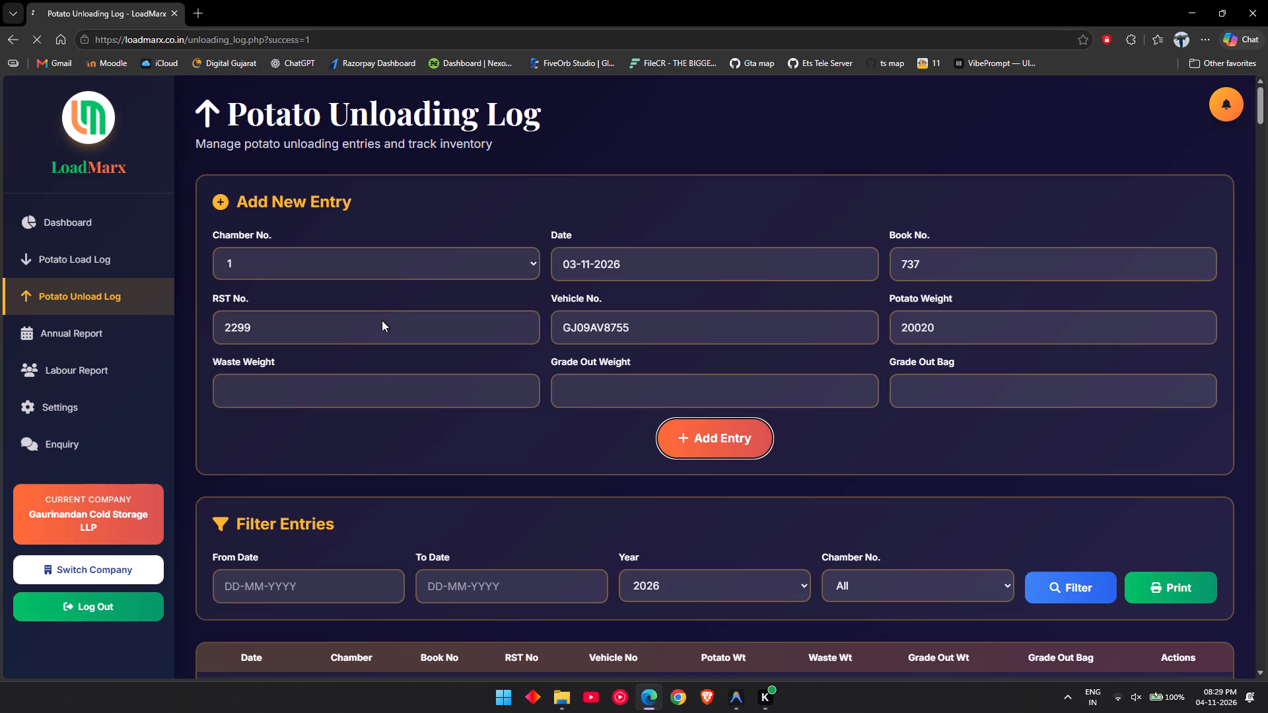
Start another unloading entry for chamber 1, dated 03-11-2026, with book number 738.
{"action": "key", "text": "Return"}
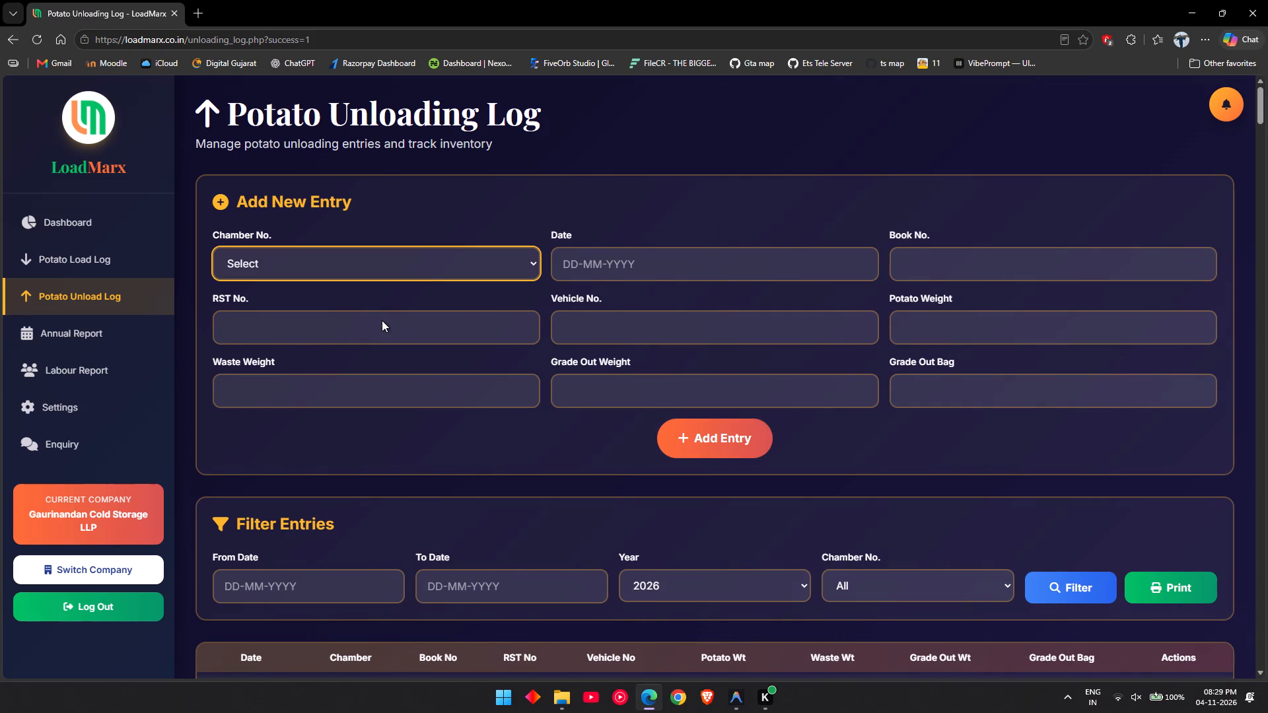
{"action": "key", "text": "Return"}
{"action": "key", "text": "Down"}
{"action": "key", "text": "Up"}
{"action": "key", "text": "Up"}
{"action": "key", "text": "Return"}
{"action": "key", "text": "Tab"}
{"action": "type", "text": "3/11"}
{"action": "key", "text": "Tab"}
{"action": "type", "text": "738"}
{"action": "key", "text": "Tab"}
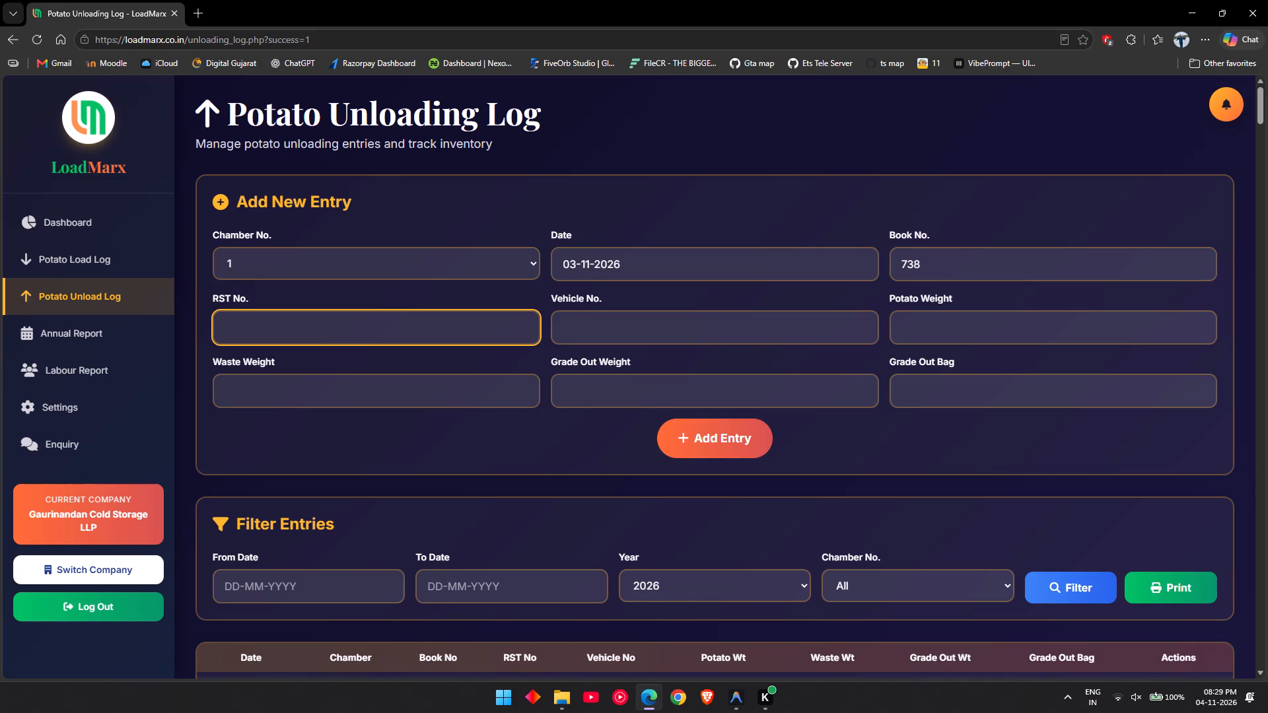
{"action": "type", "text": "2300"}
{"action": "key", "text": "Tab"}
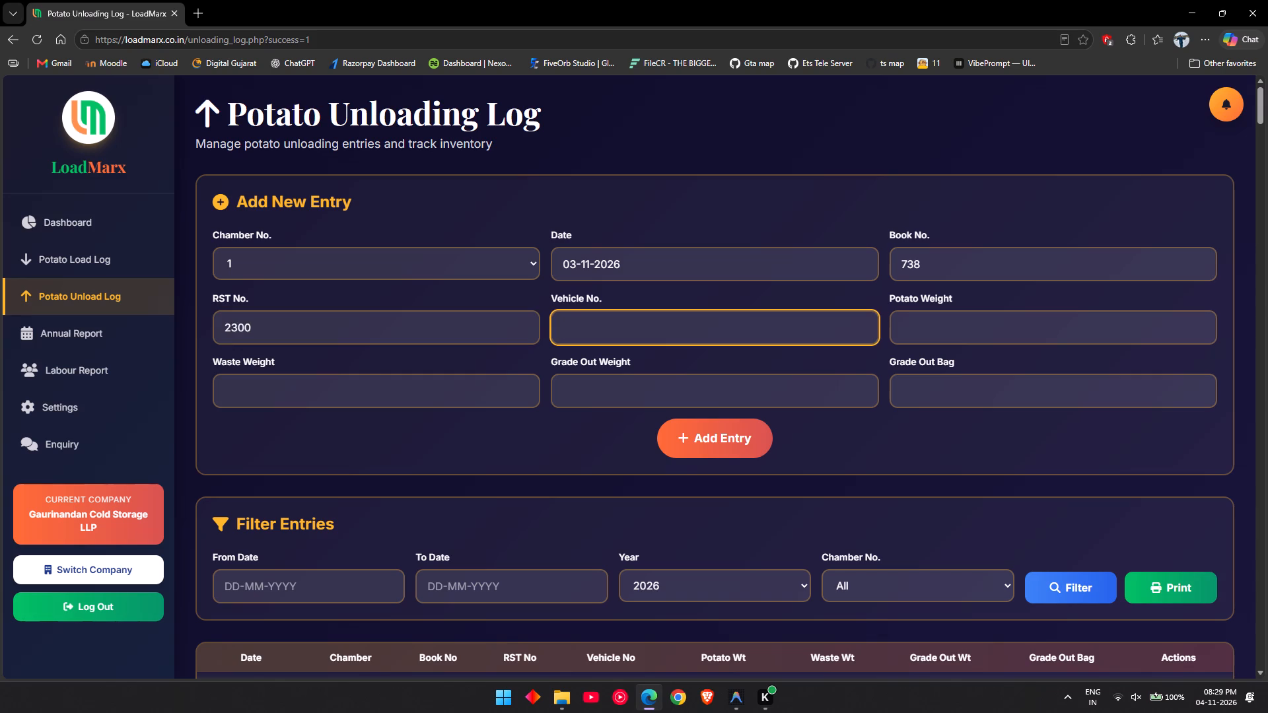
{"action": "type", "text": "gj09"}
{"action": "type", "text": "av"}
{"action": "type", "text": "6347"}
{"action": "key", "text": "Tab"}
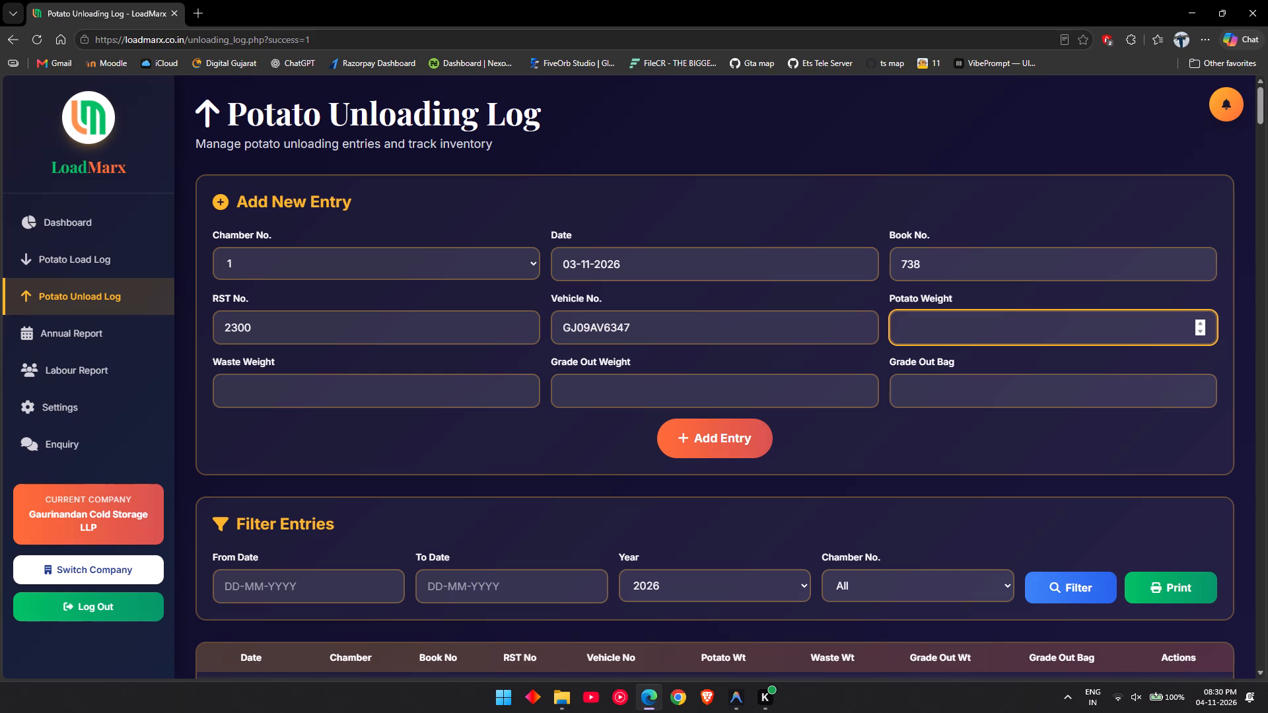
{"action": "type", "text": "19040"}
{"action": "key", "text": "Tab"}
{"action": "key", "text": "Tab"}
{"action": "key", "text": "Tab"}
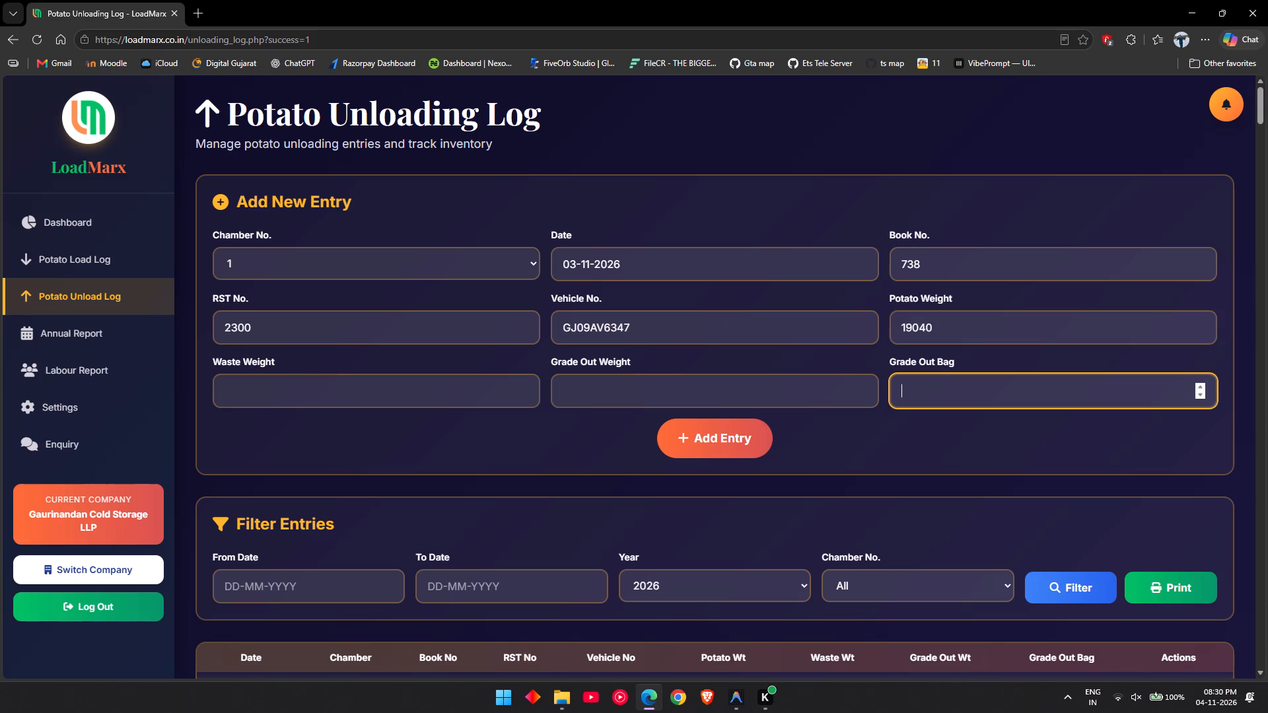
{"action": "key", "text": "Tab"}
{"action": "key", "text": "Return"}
{"action": "scroll", "coordinate": [504, 419], "scroll_direction": "down", "scroll_amount": 6}
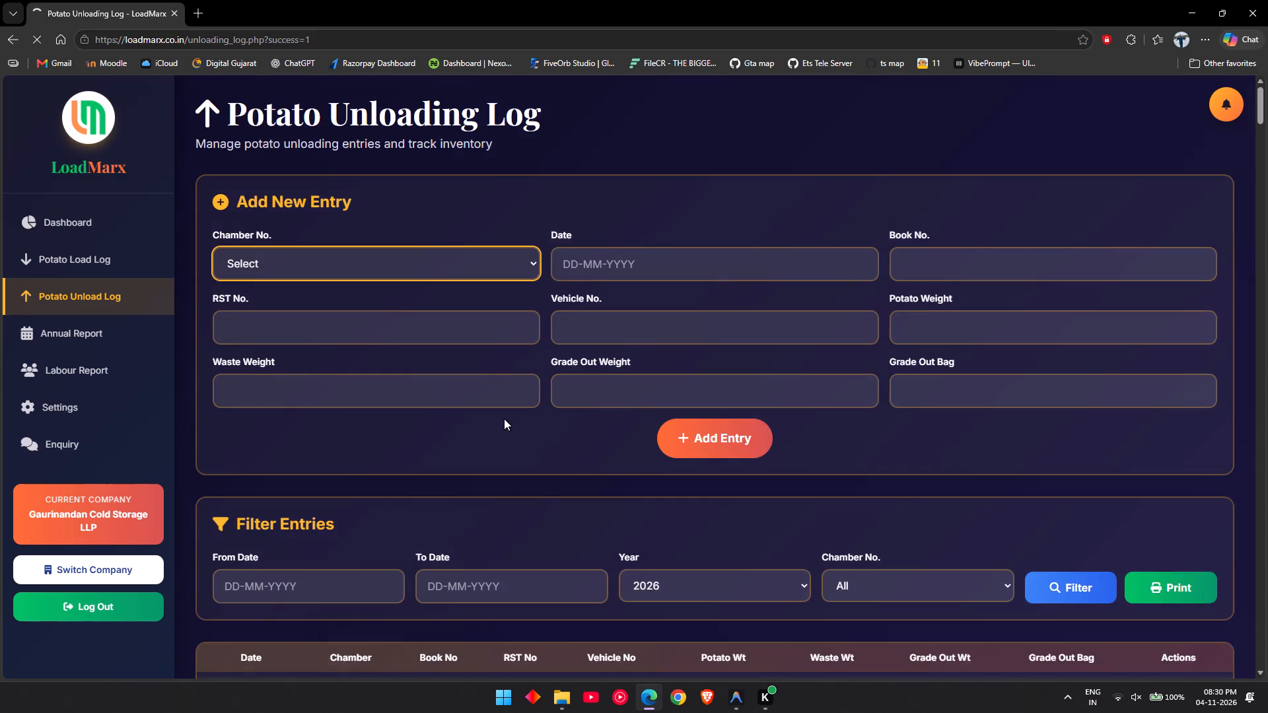
{"action": "scroll", "coordinate": [504, 419], "scroll_direction": "down", "scroll_amount": 2}
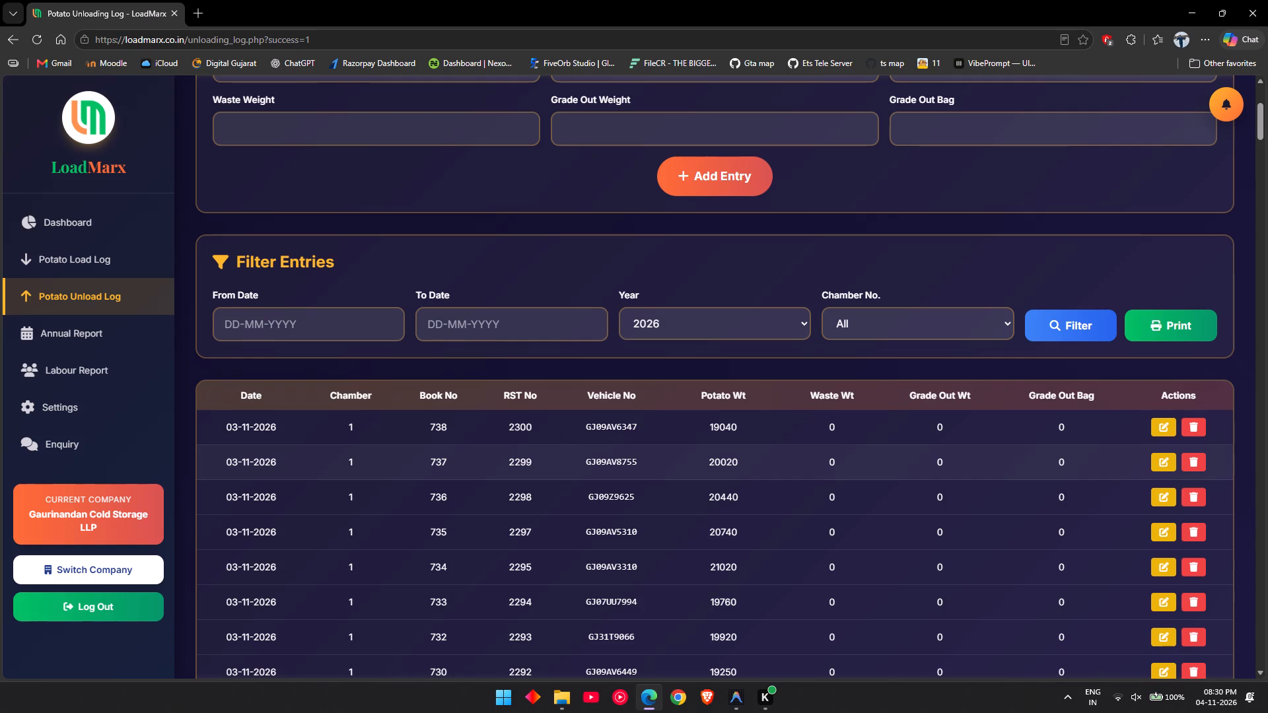
{"action": "scroll", "coordinate": [605, 465], "scroll_direction": "up", "scroll_amount": 7}
{"action": "scroll", "coordinate": [524, 502], "scroll_direction": "down", "scroll_amount": 1}
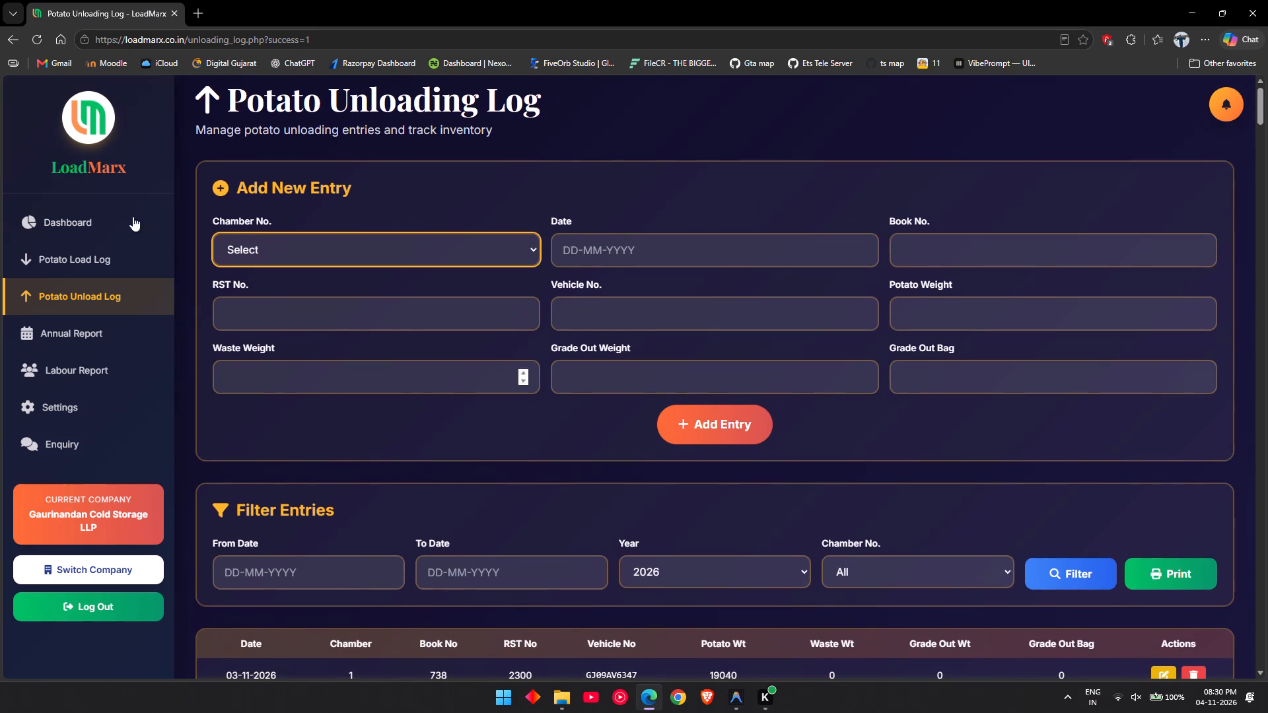
{"action": "left_click", "coordinate": [36, 44]}
{"action": "scroll", "coordinate": [540, 283], "scroll_direction": "down", "scroll_amount": 1}
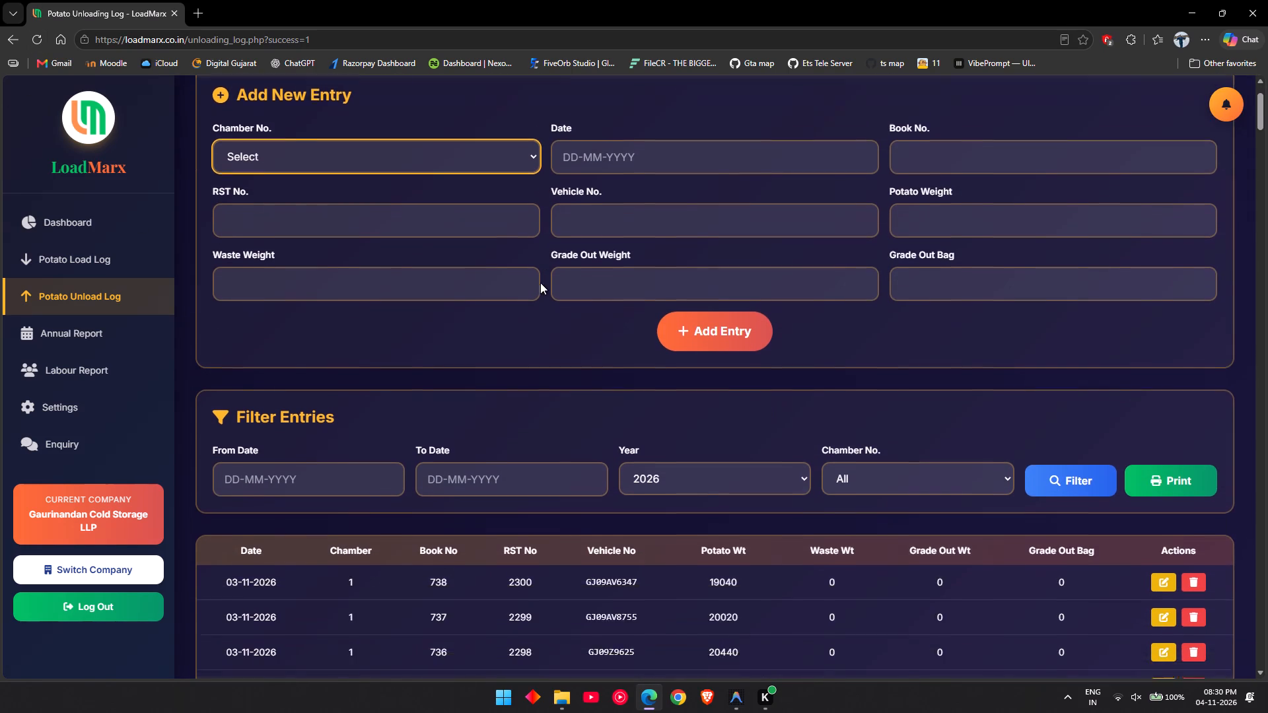
{"action": "scroll", "coordinate": [540, 283], "scroll_direction": "down", "scroll_amount": 1}
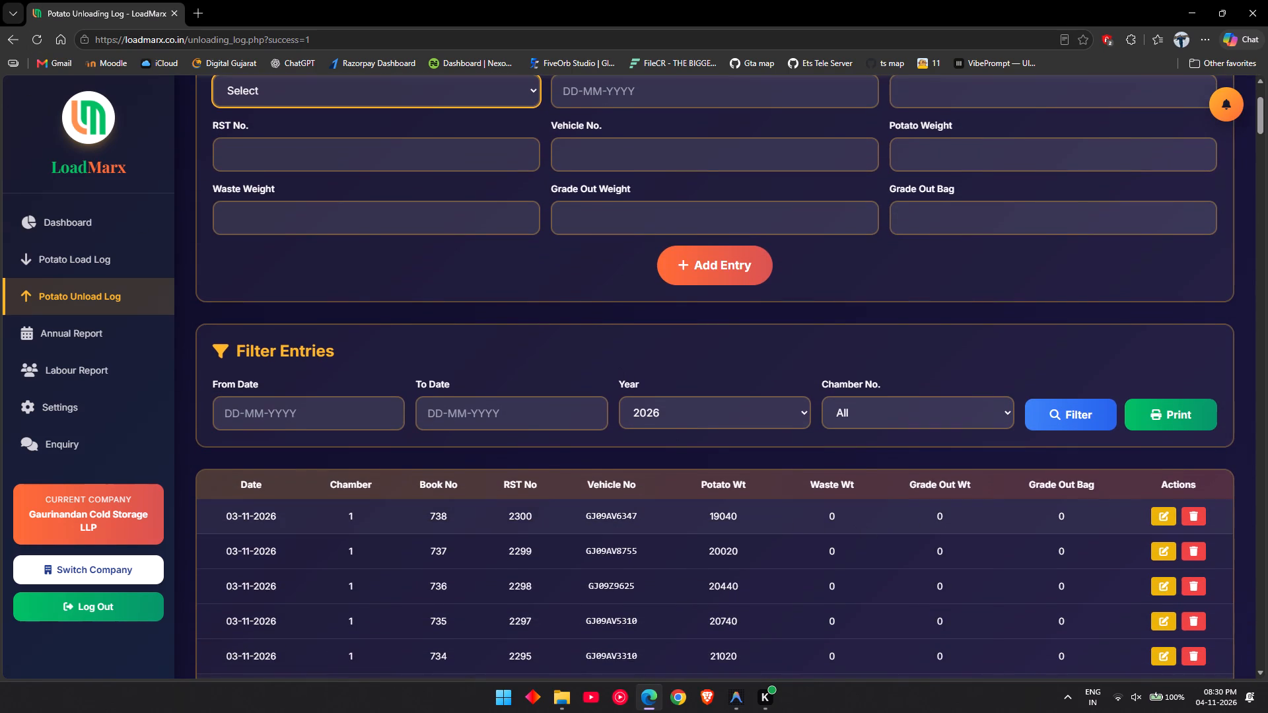
{"action": "left_click", "coordinate": [1165, 514]}
{"action": "scroll", "coordinate": [776, 277], "scroll_direction": "up", "scroll_amount": 3}
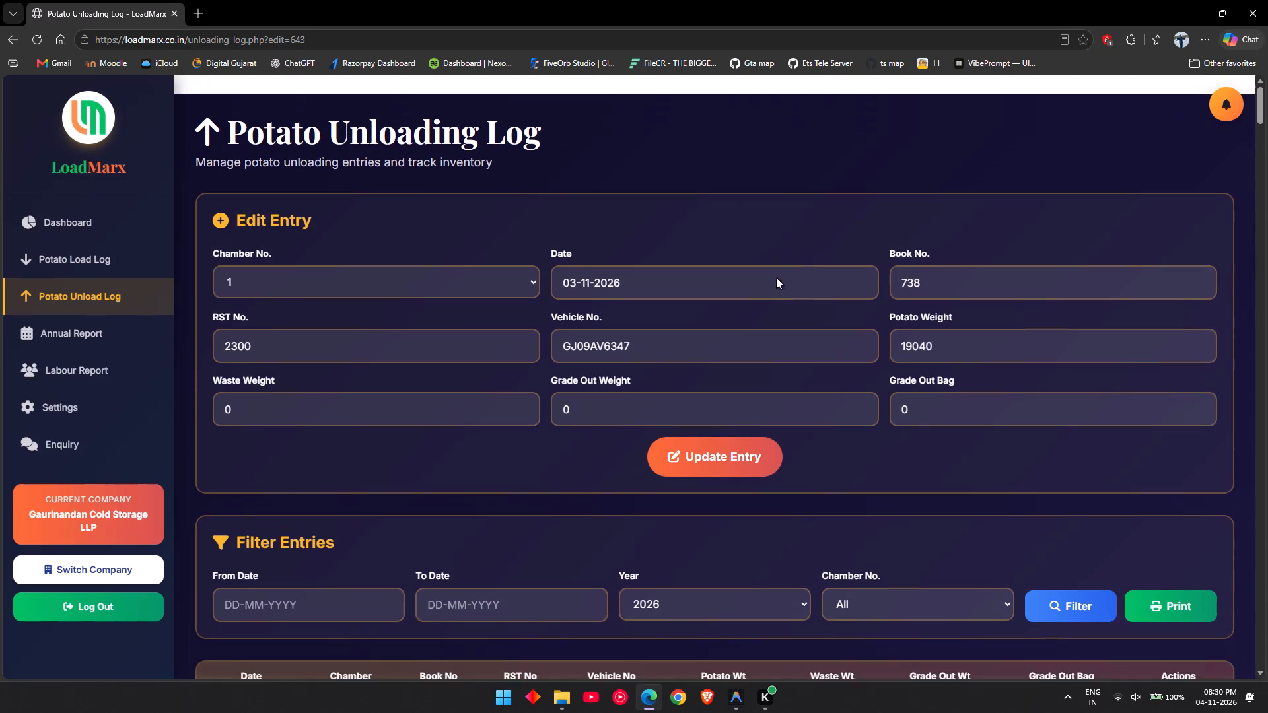
{"action": "left_click", "coordinate": [604, 326]}
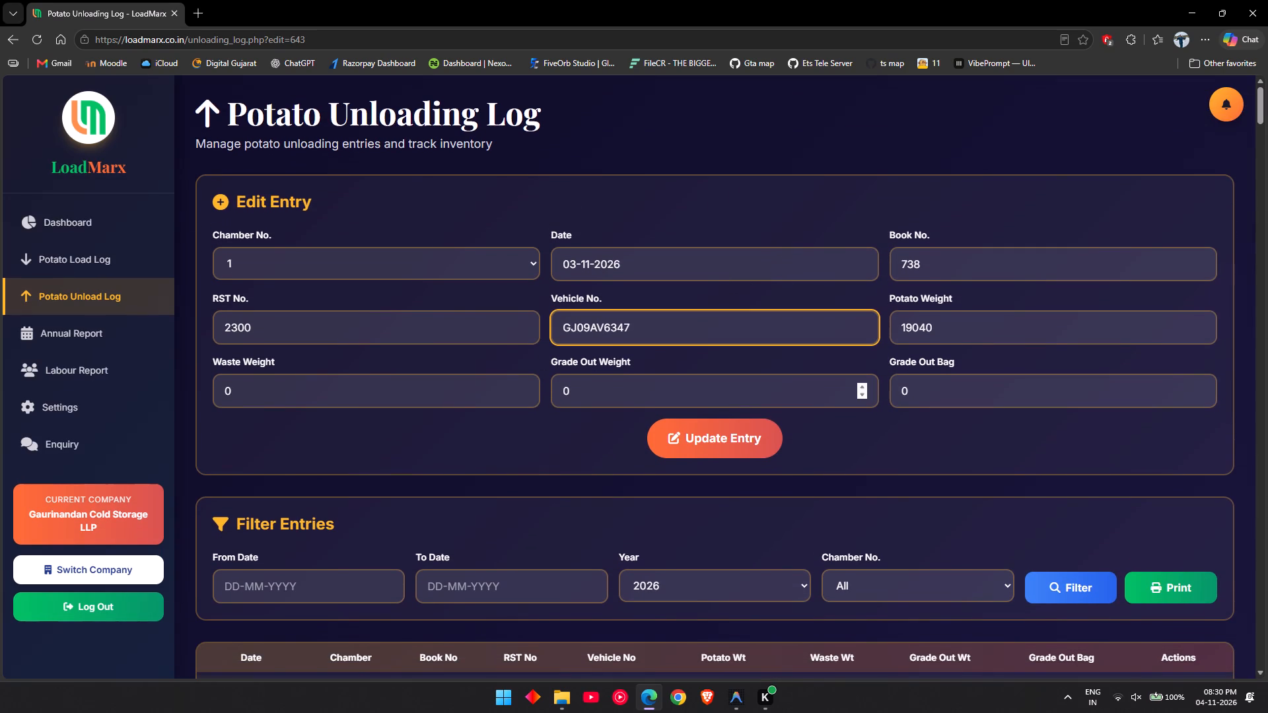
{"action": "key", "text": "BackSpace"}
{"action": "key", "text": "shift+u"}
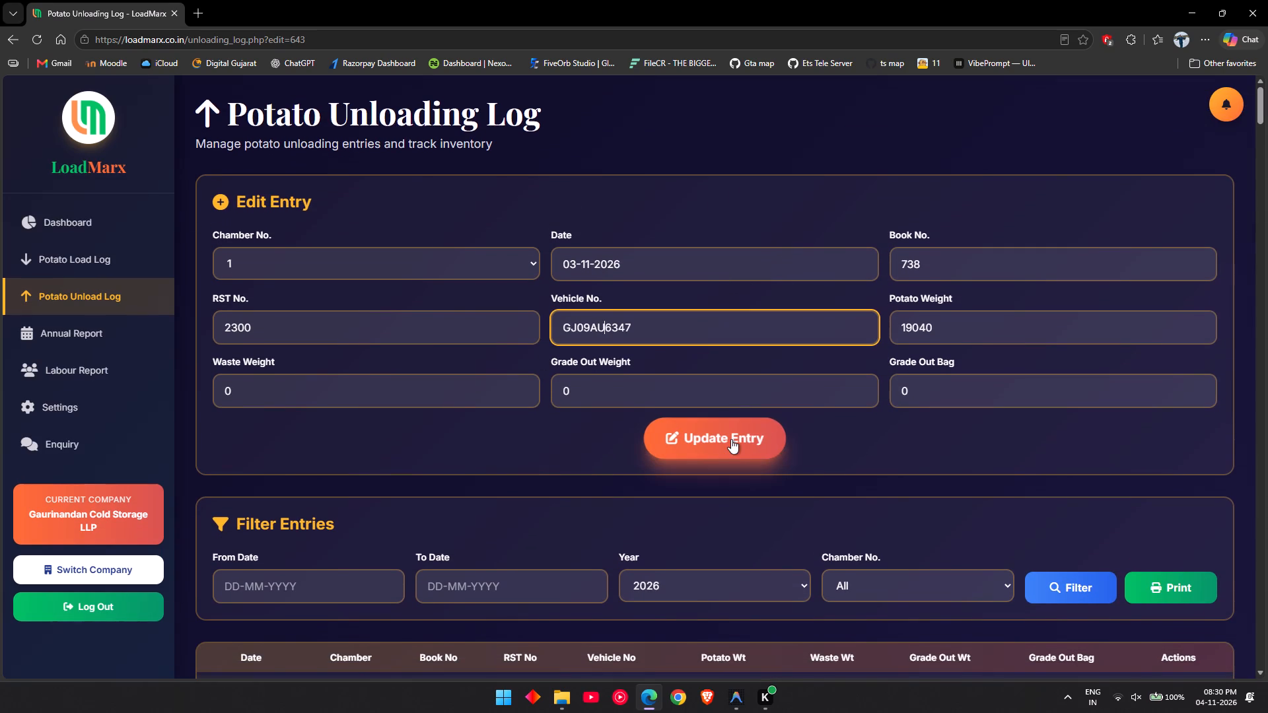
{"action": "left_click", "coordinate": [732, 440]}
{"action": "scroll", "coordinate": [916, 469], "scroll_direction": "down", "scroll_amount": 5}
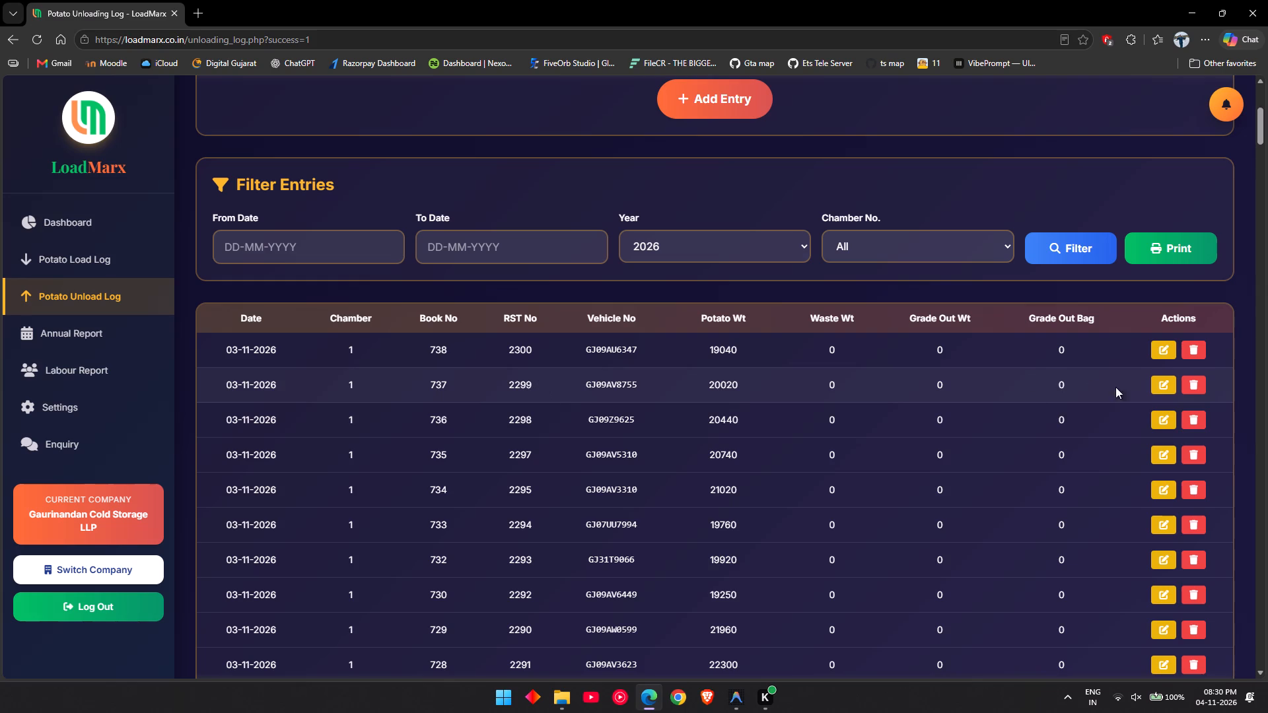
{"action": "left_click", "coordinate": [1164, 384]}
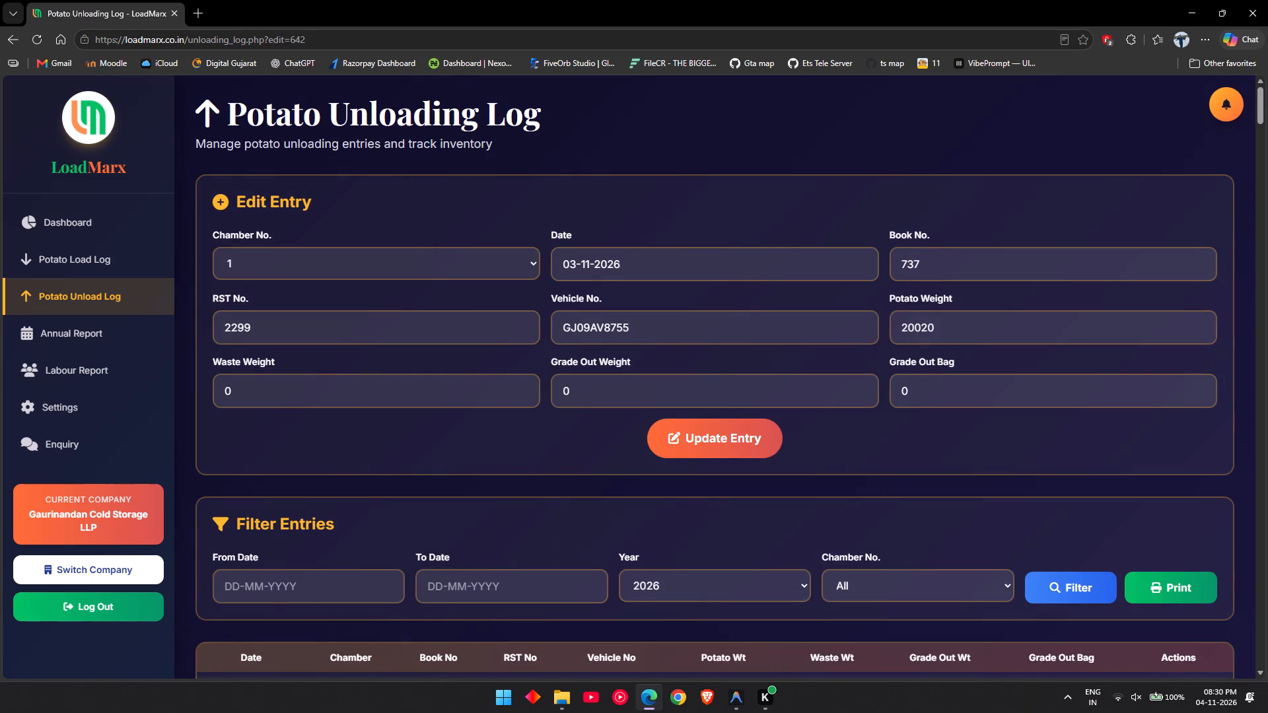
{"action": "left_click", "coordinate": [603, 325]}
{"action": "key", "text": "BackSpace"}
{"action": "key", "text": "u"}
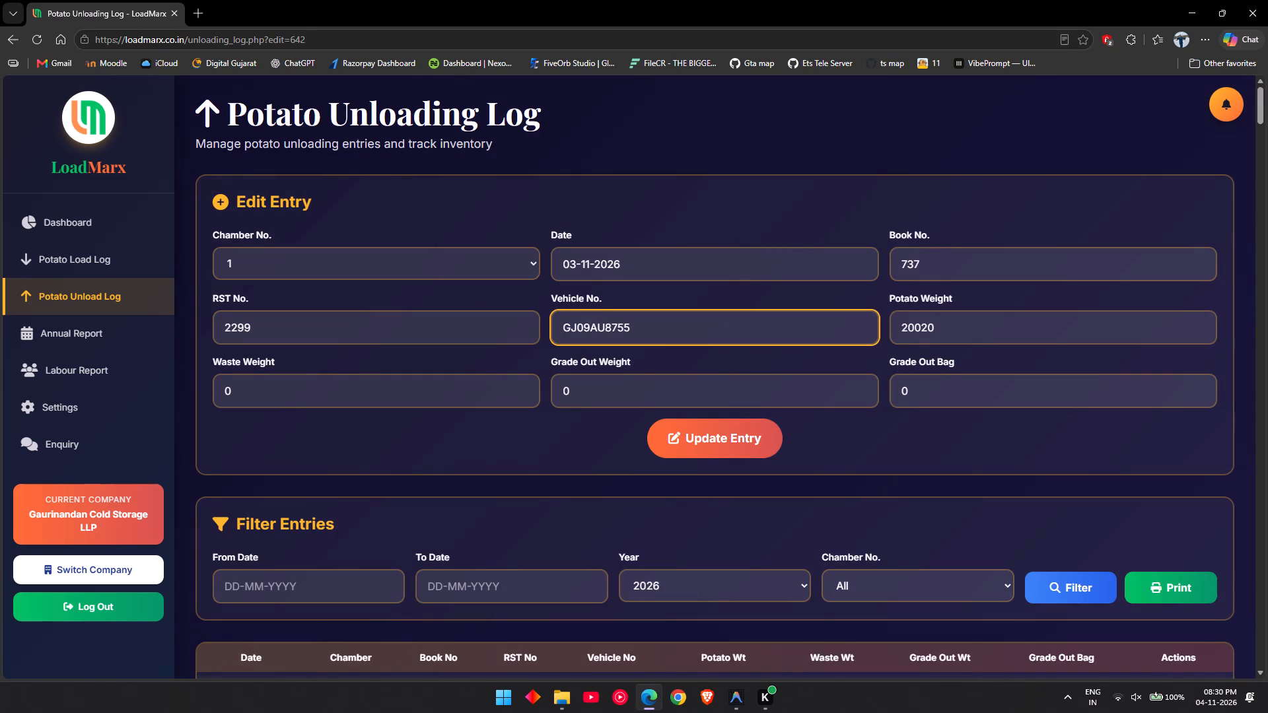
{"action": "left_click", "coordinate": [669, 424]}
{"action": "scroll", "coordinate": [887, 490], "scroll_direction": "down", "scroll_amount": 5}
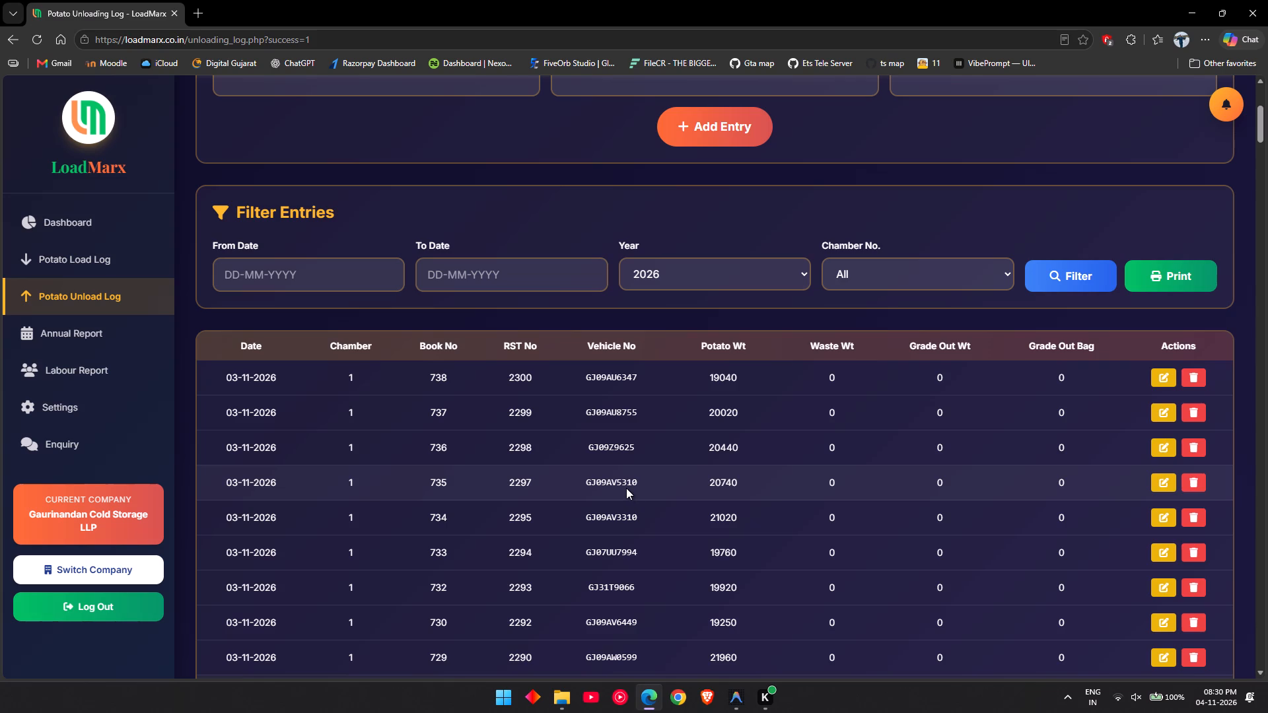
{"action": "left_click", "coordinate": [1154, 483]}
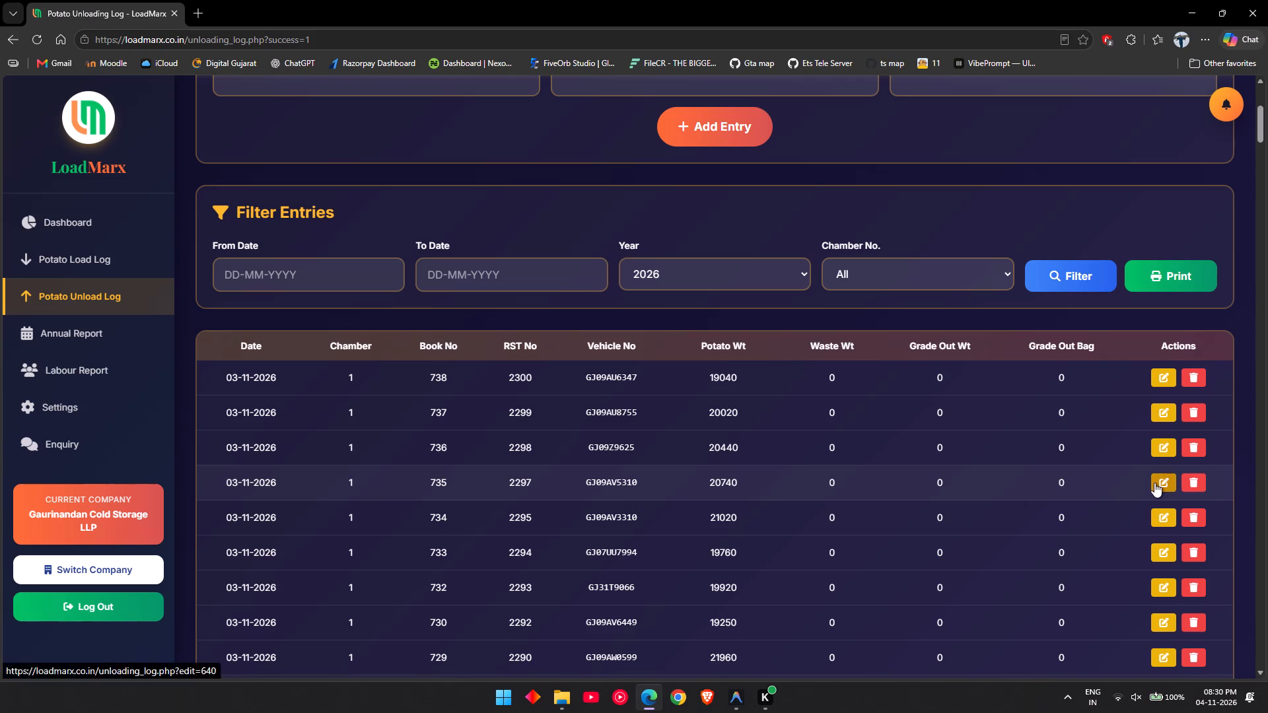
{"action": "left_click", "coordinate": [606, 323]}
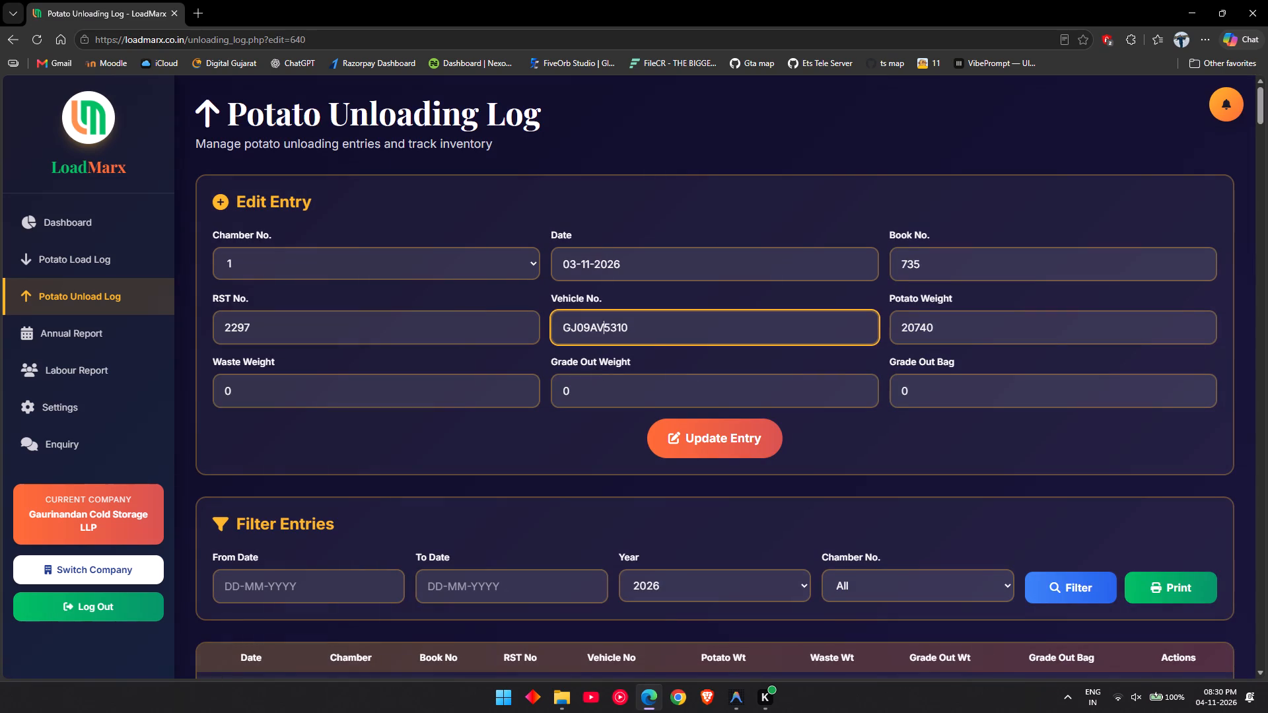
{"action": "key", "text": "BackSpace"}
{"action": "key", "text": "u"}
{"action": "left_click", "coordinate": [679, 442]}
{"action": "scroll", "coordinate": [876, 491], "scroll_direction": "down", "scroll_amount": 6}
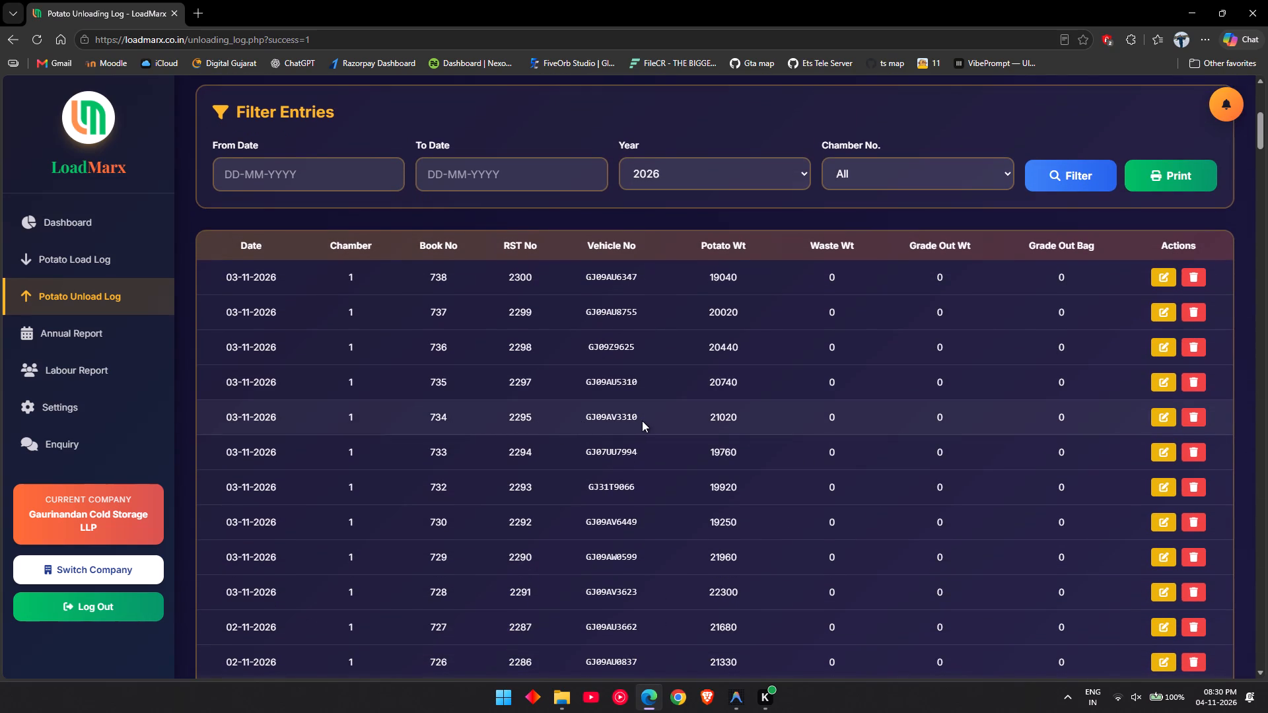
{"action": "left_click", "coordinate": [1159, 418]}
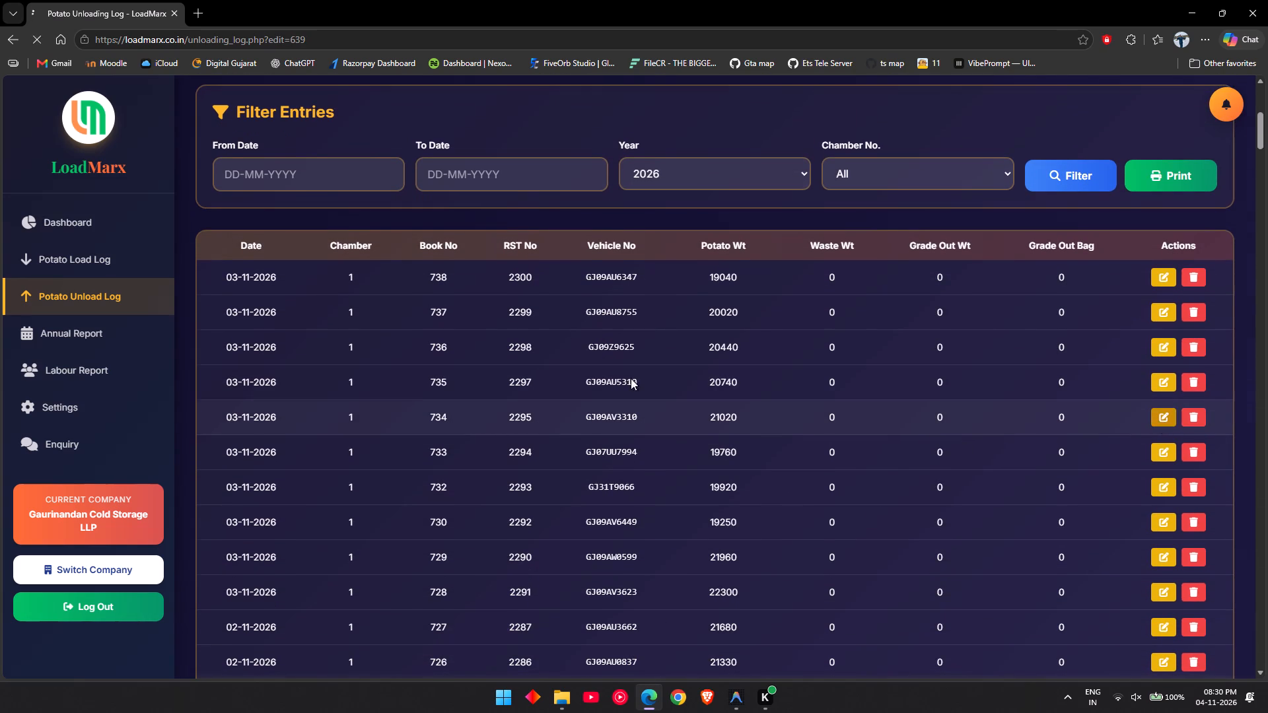
{"action": "left_click", "coordinate": [603, 326]}
{"action": "key", "text": "BackSpace"}
{"action": "key", "text": "u"}
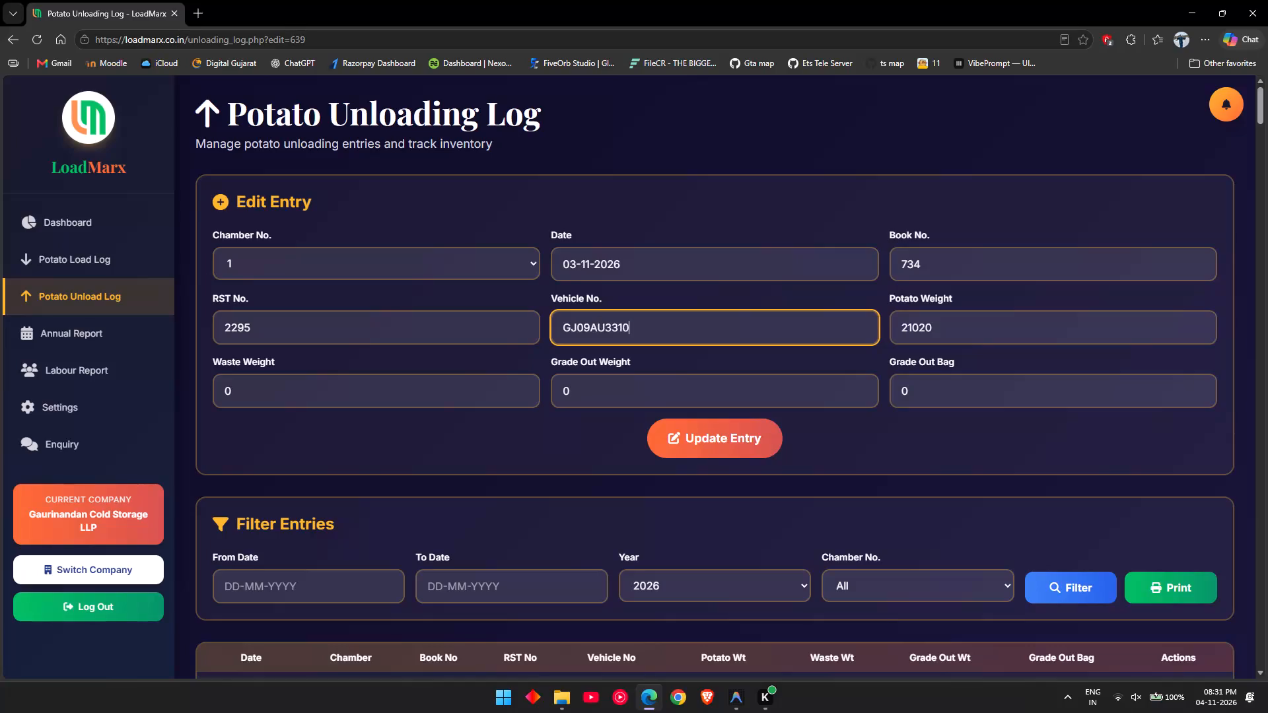
{"action": "left_click", "coordinate": [685, 441]}
{"action": "scroll", "coordinate": [868, 516], "scroll_direction": "down", "scroll_amount": 6}
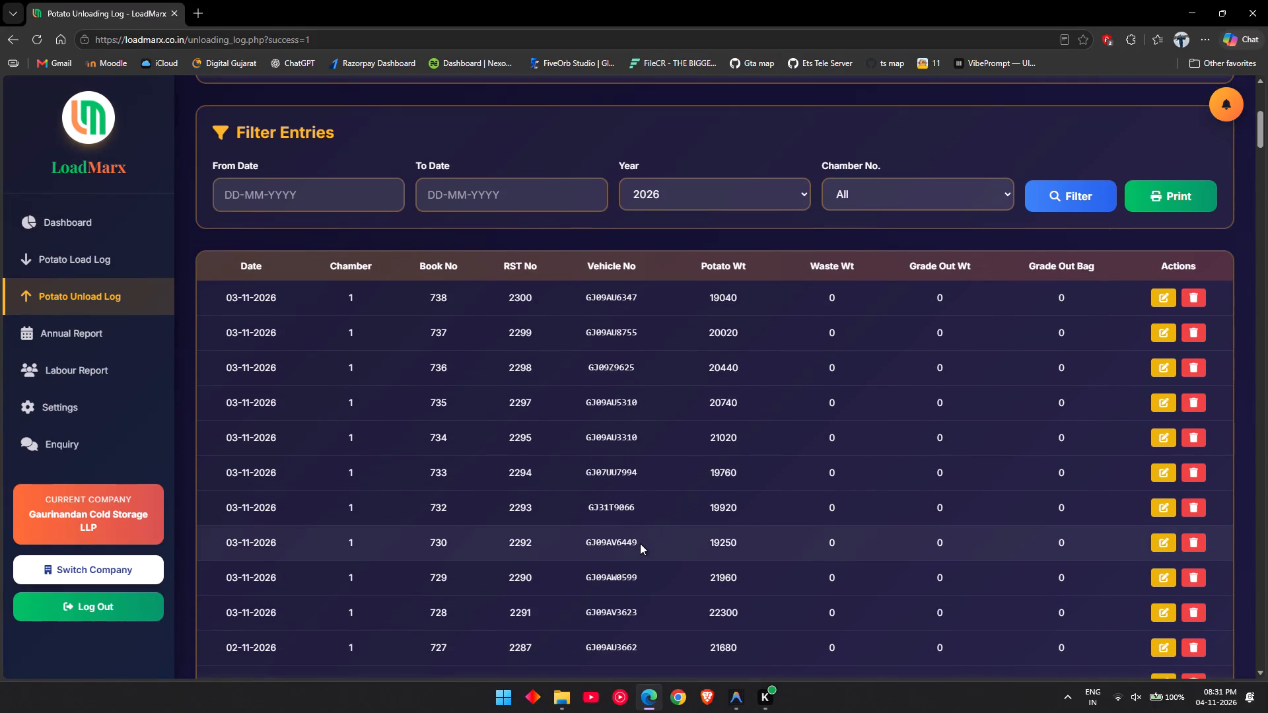
{"action": "scroll", "coordinate": [640, 543], "scroll_direction": "down", "scroll_amount": 1}
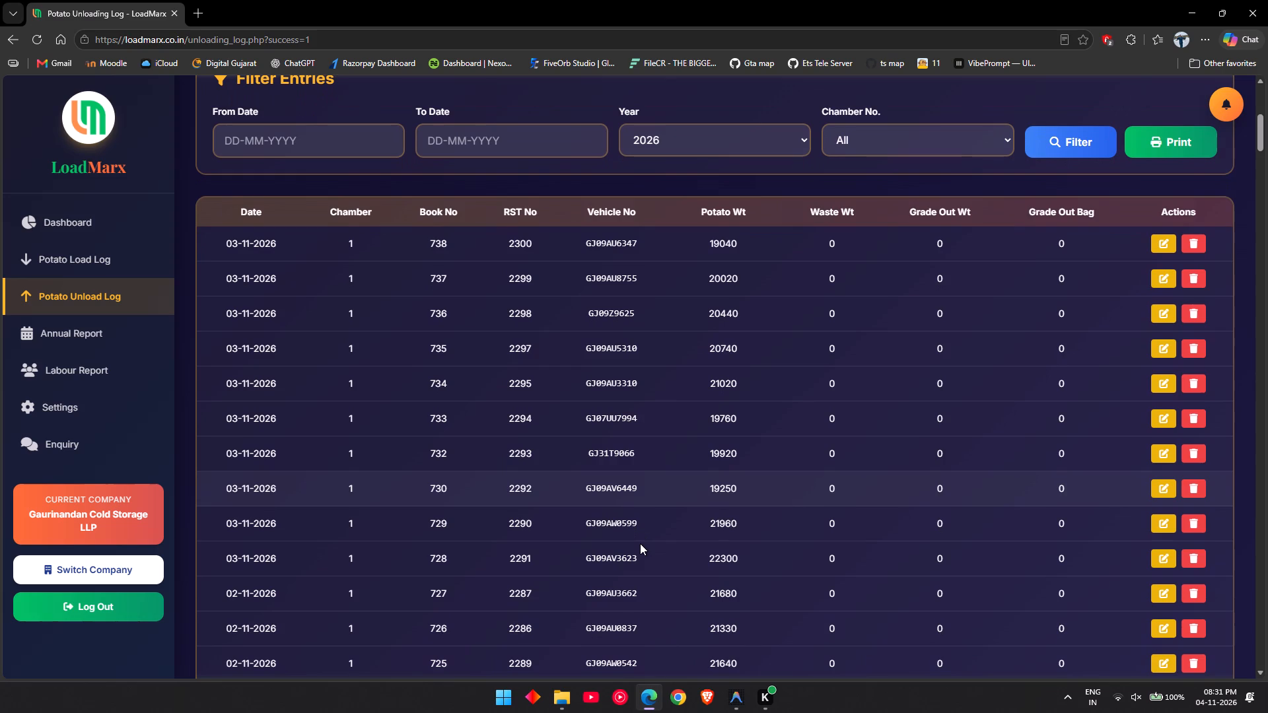
{"action": "left_click", "coordinate": [1166, 493]}
{"action": "scroll", "coordinate": [645, 284], "scroll_direction": "up", "scroll_amount": 5}
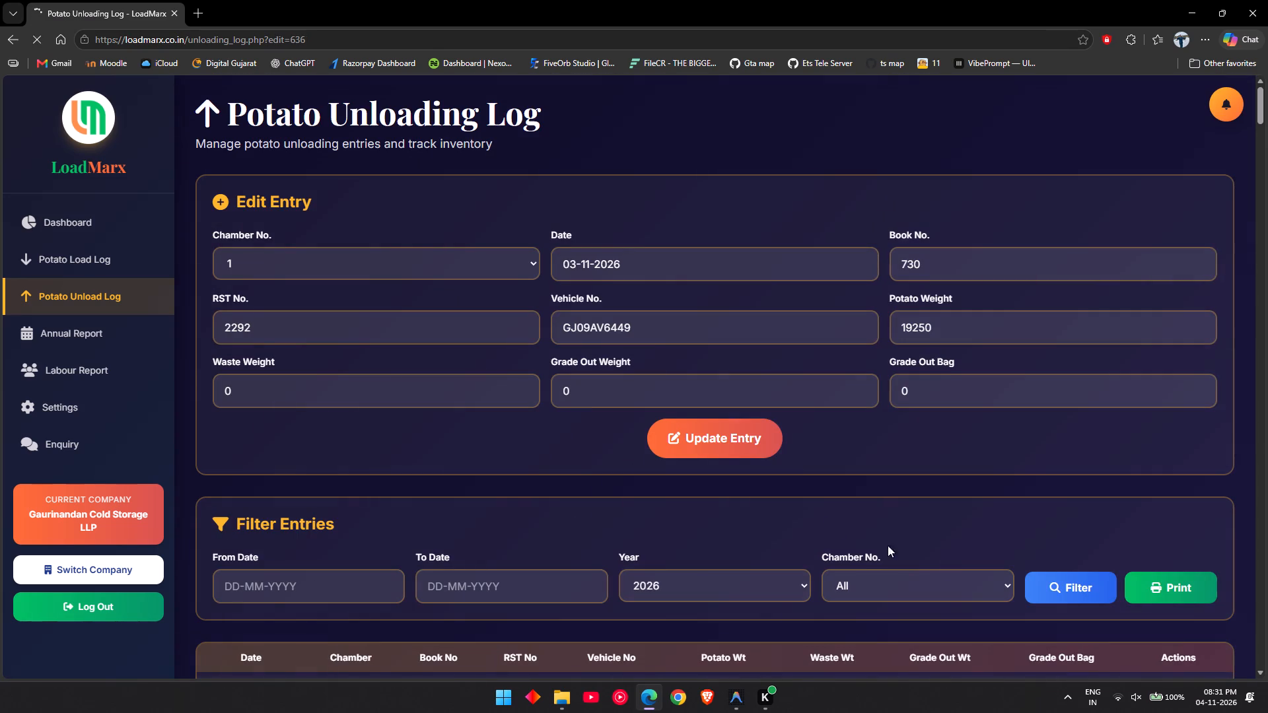
{"action": "left_click", "coordinate": [601, 321]}
{"action": "key", "text": "BackSpace"}
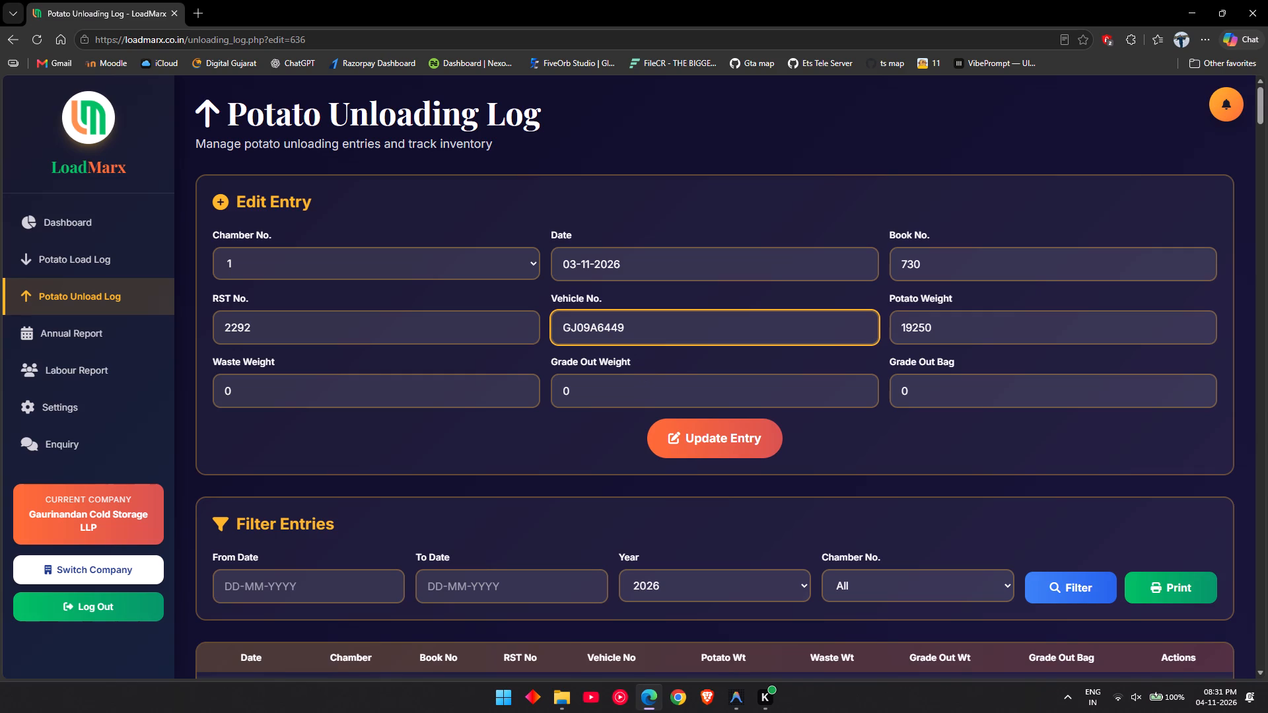
{"action": "key", "text": "u"}
{"action": "left_click", "coordinate": [680, 448]}
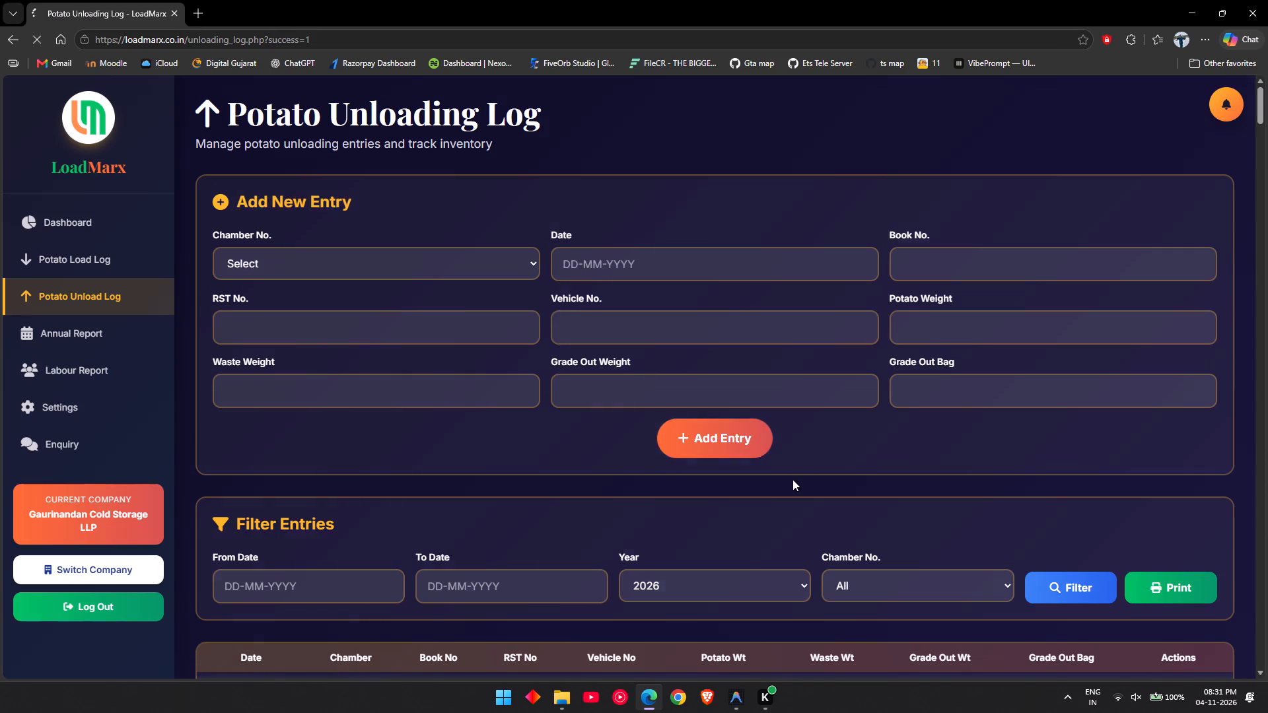
{"action": "scroll", "coordinate": [792, 479], "scroll_direction": "down", "scroll_amount": 9}
{"action": "scroll", "coordinate": [792, 479], "scroll_direction": "up", "scroll_amount": 1}
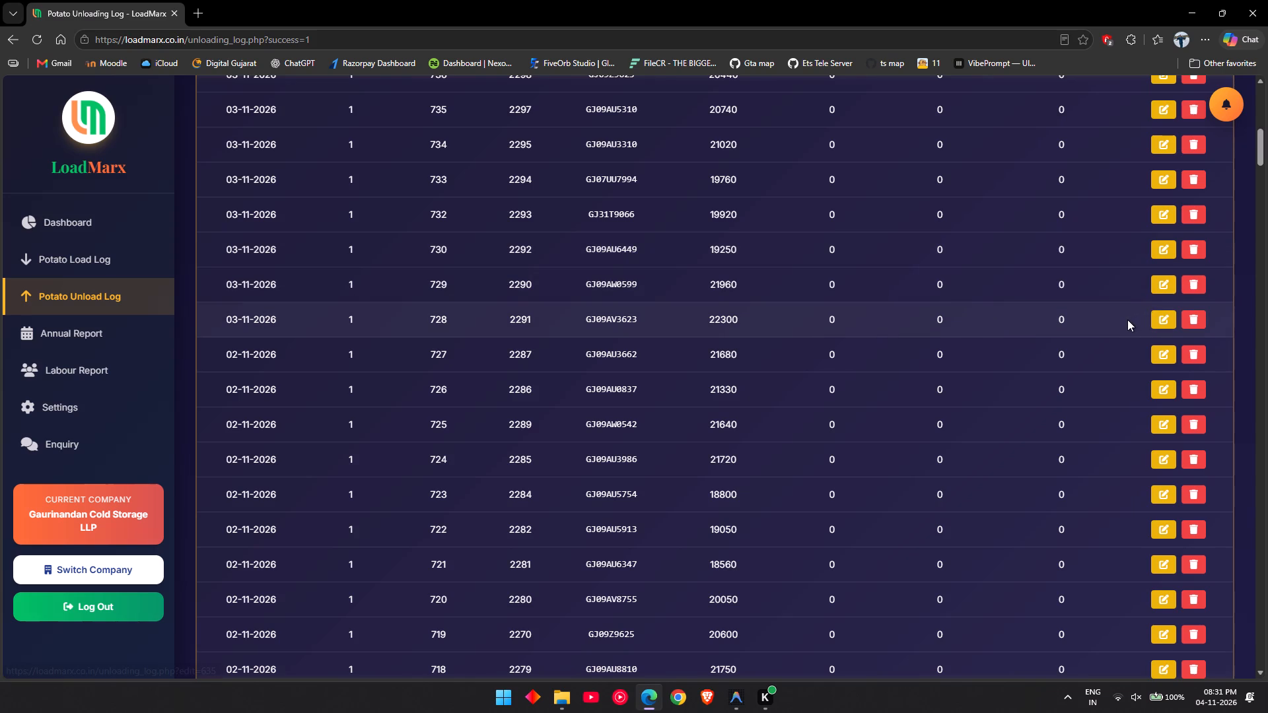
{"action": "left_click", "coordinate": [1166, 322]}
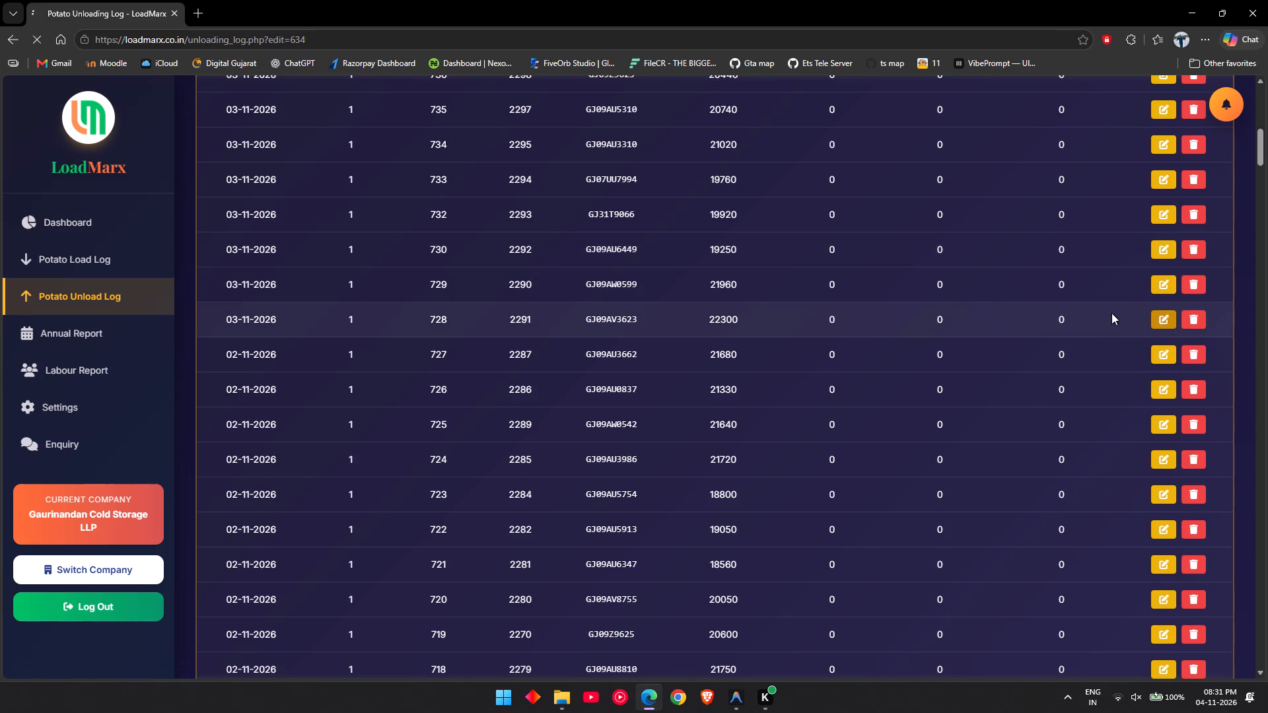
{"action": "left_click", "coordinate": [600, 328]}
{"action": "key", "text": "BackSpace"}
{"action": "key", "text": "Delete"}
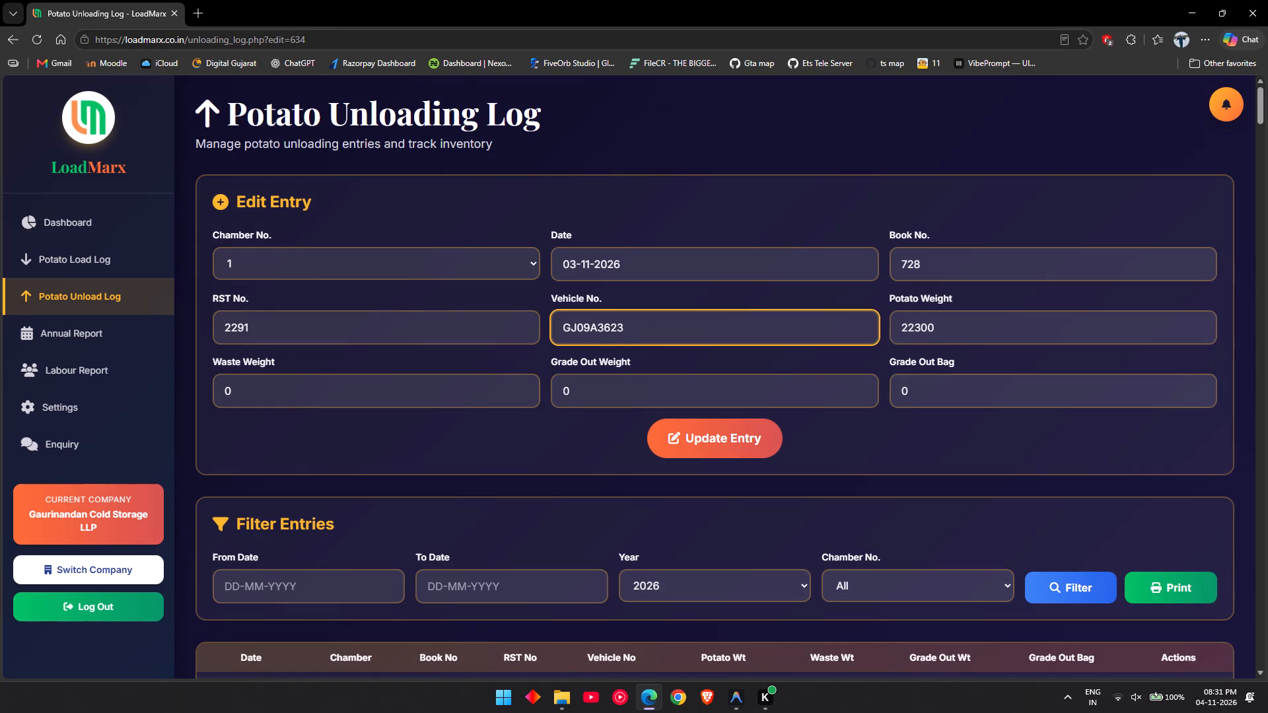
{"action": "key", "text": "u"}
{"action": "key", "text": "Left"}
{"action": "key", "text": "Left"}
{"action": "key", "text": "Left"}
{"action": "key", "text": "8"}
{"action": "left_click", "coordinate": [714, 446]}
{"action": "scroll", "coordinate": [814, 496], "scroll_direction": "down", "scroll_amount": 8}
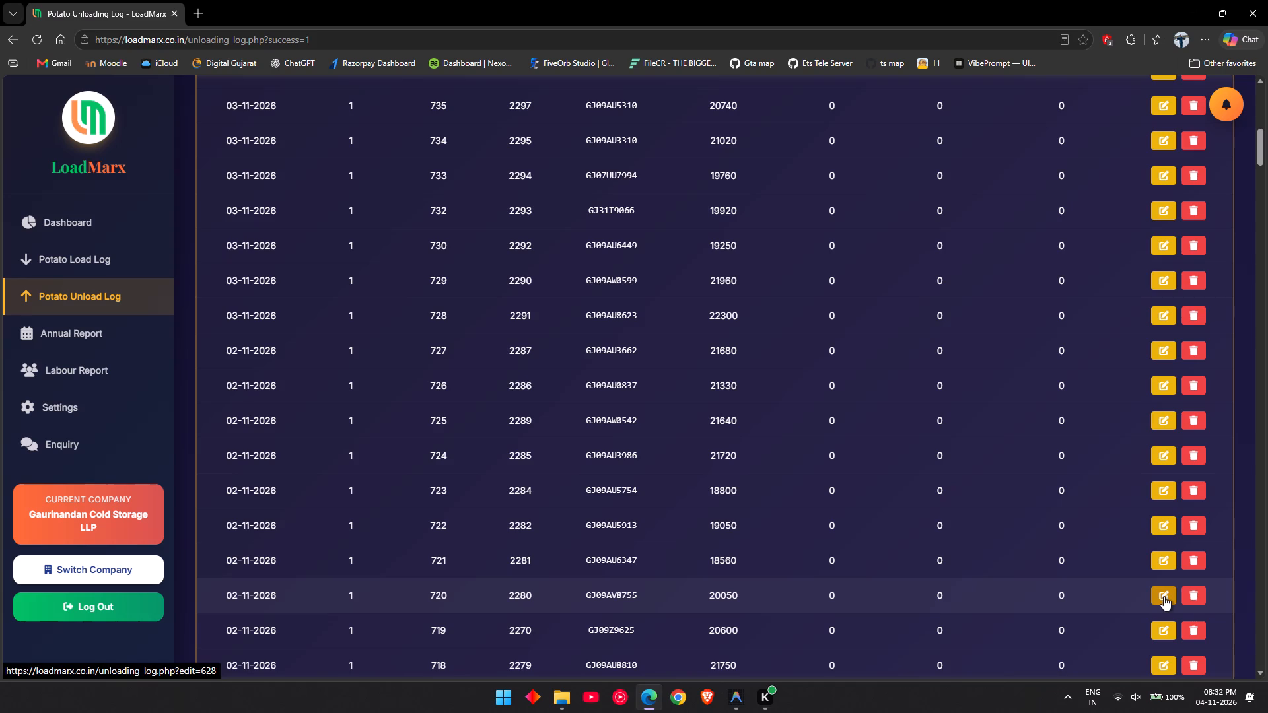
{"action": "left_click", "coordinate": [1164, 596]}
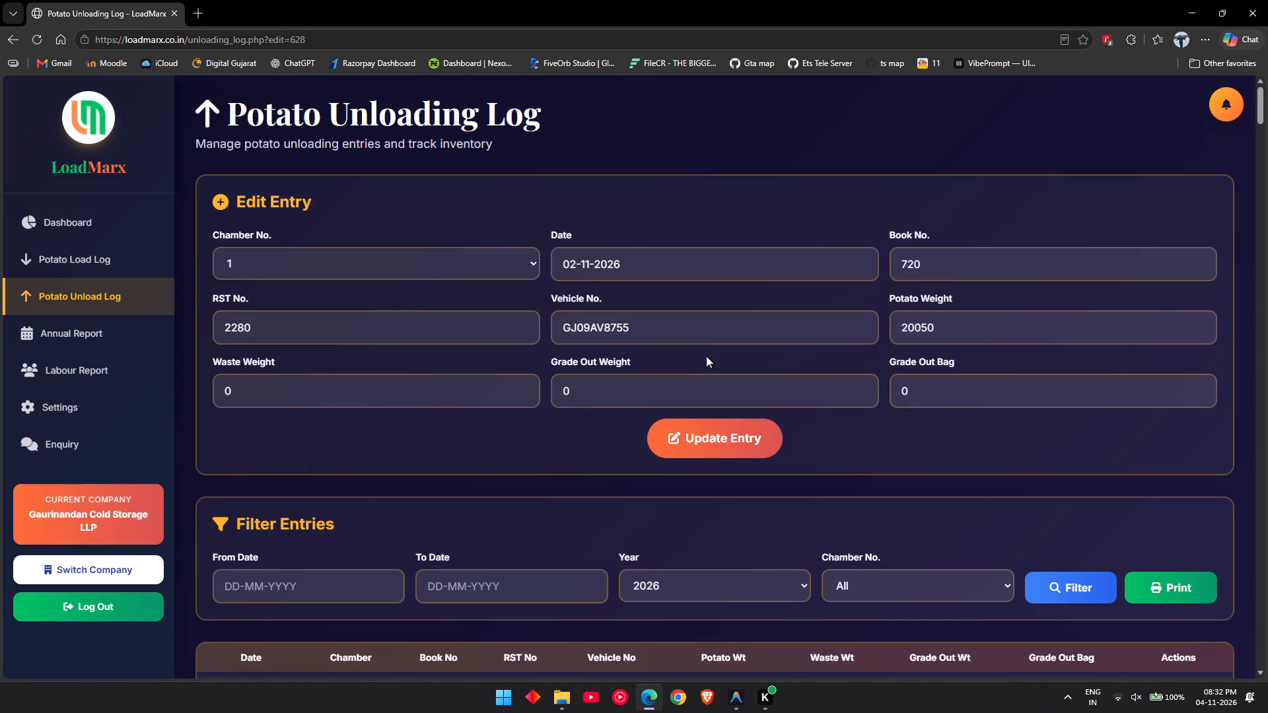
{"action": "left_click", "coordinate": [604, 327]}
{"action": "key", "text": "BackSpace"}
{"action": "key", "text": "u"}
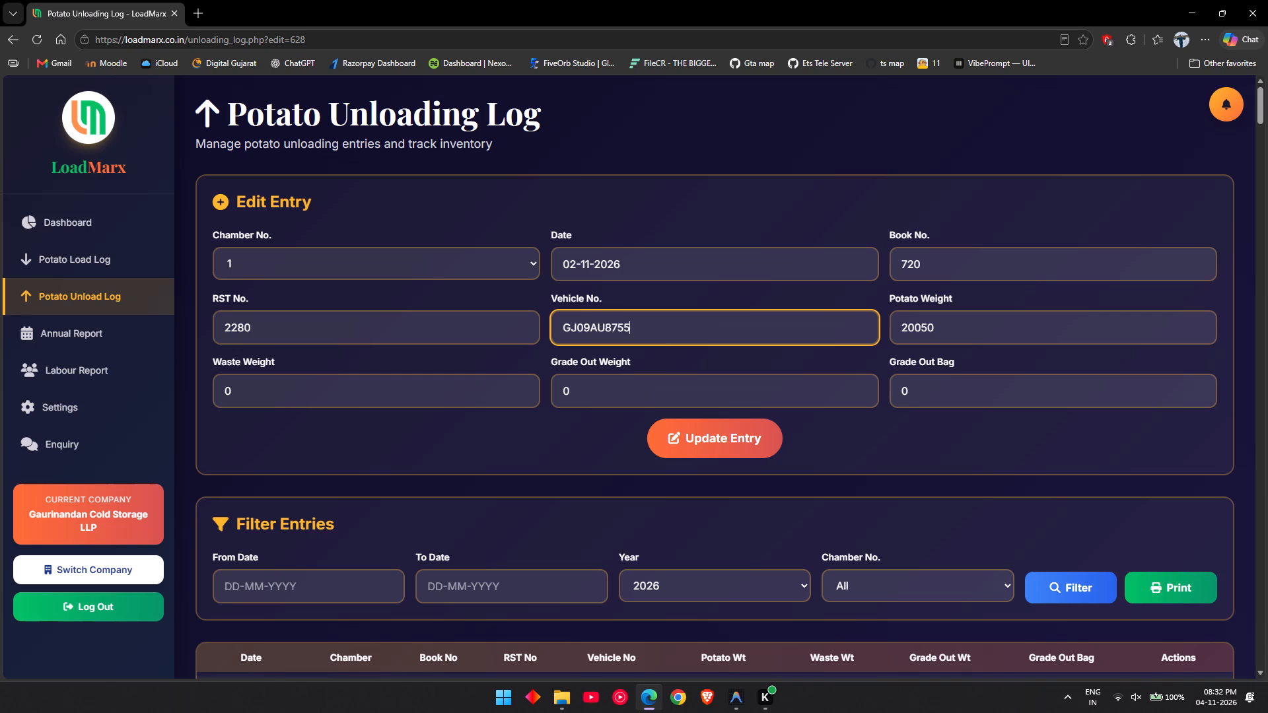
{"action": "left_click", "coordinate": [670, 442]}
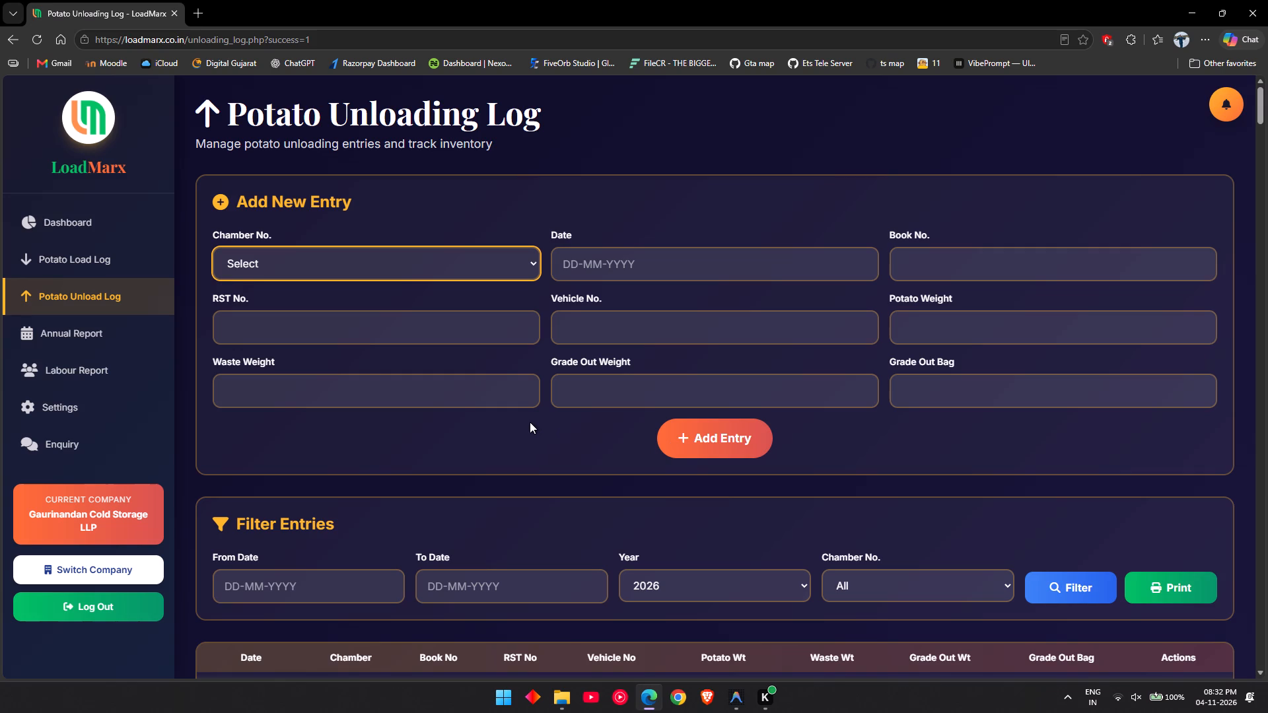
Review the vehicle numbers of the logged unloading entries dated 02-11-2026 and 03-11-2026.
{"action": "scroll", "coordinate": [530, 422], "scroll_direction": "down", "scroll_amount": 2}
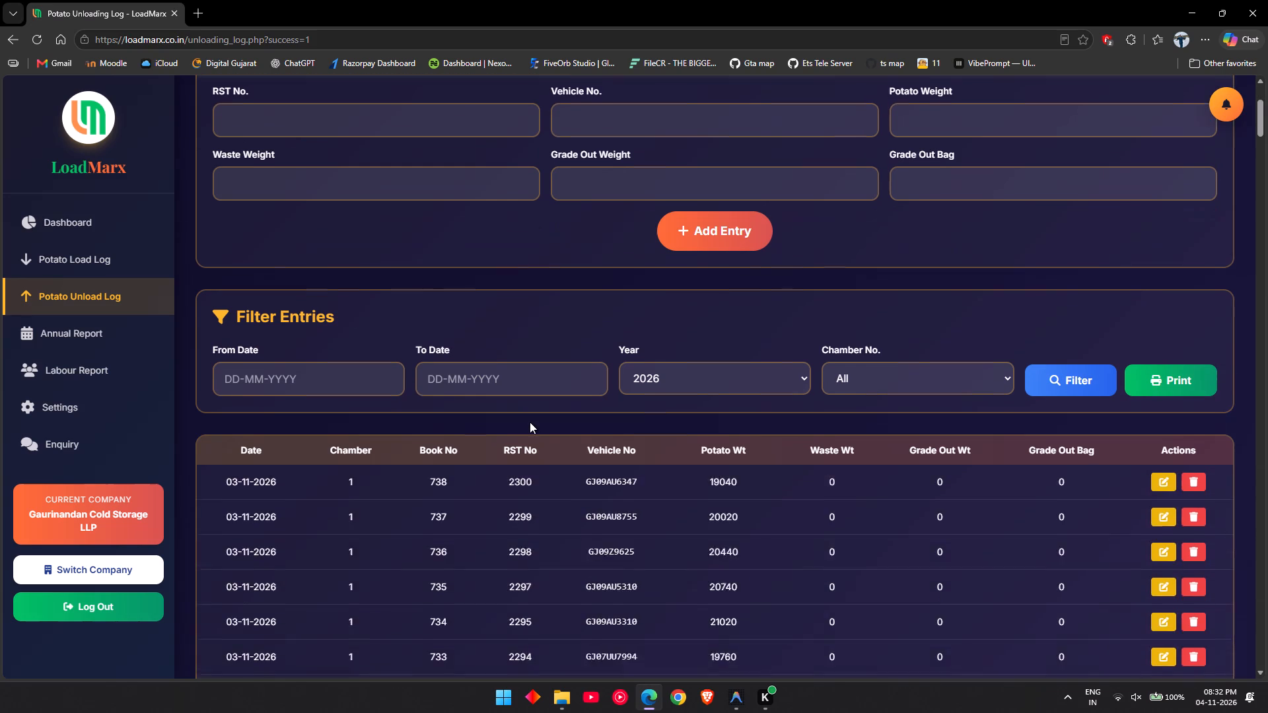
{"action": "scroll", "coordinate": [530, 422], "scroll_direction": "down", "scroll_amount": 6}
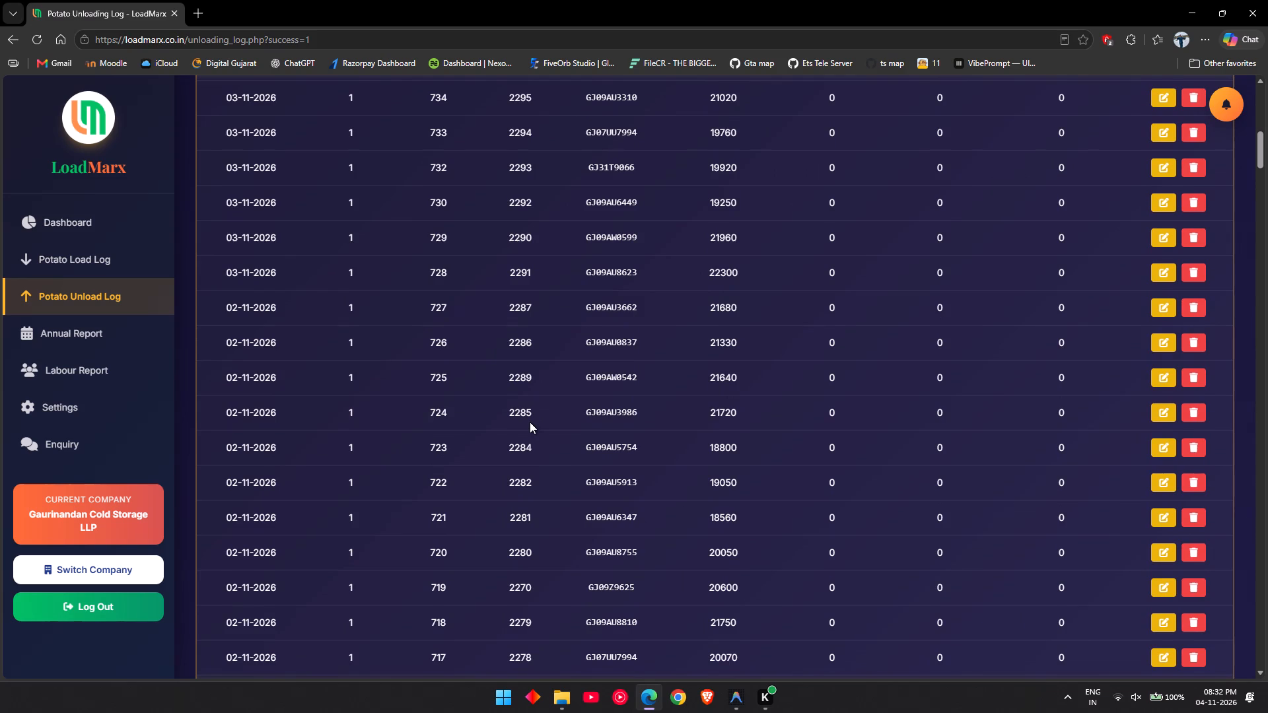
{"action": "scroll", "coordinate": [530, 422], "scroll_direction": "down", "scroll_amount": 3}
{"action": "scroll", "coordinate": [592, 268], "scroll_direction": "up", "scroll_amount": 1}
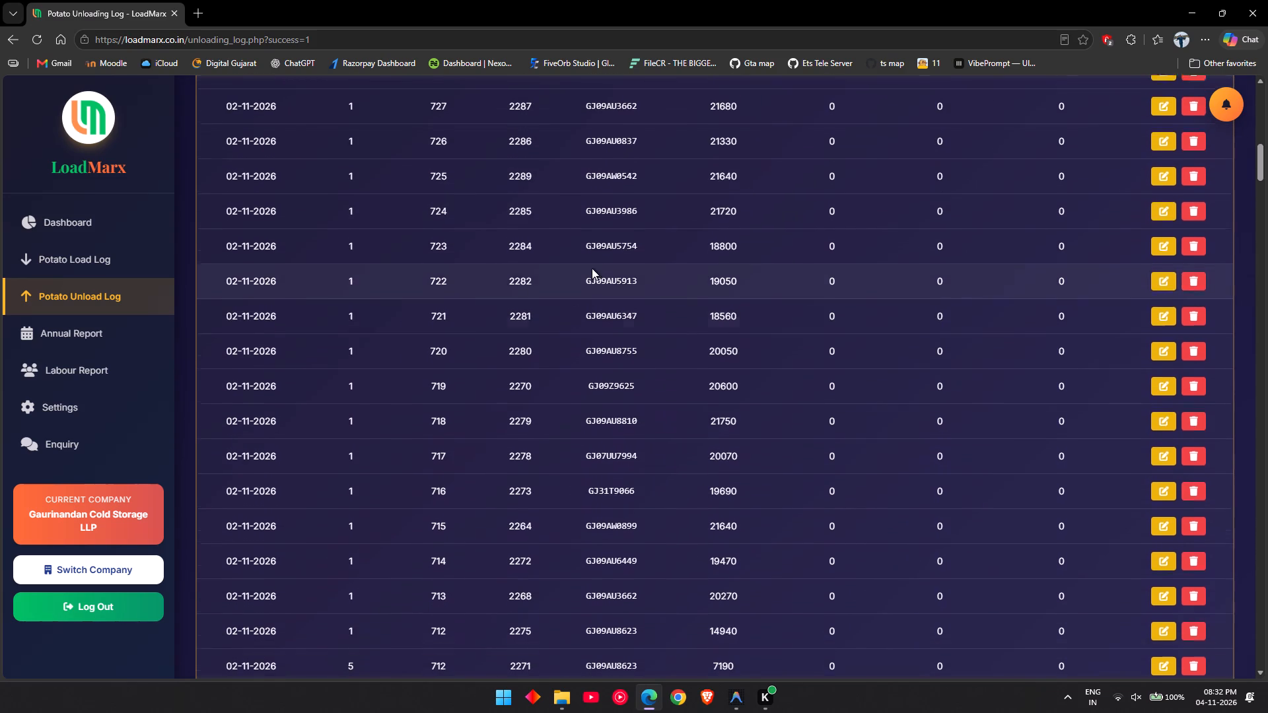
{"action": "scroll", "coordinate": [592, 268], "scroll_direction": "up", "scroll_amount": 4}
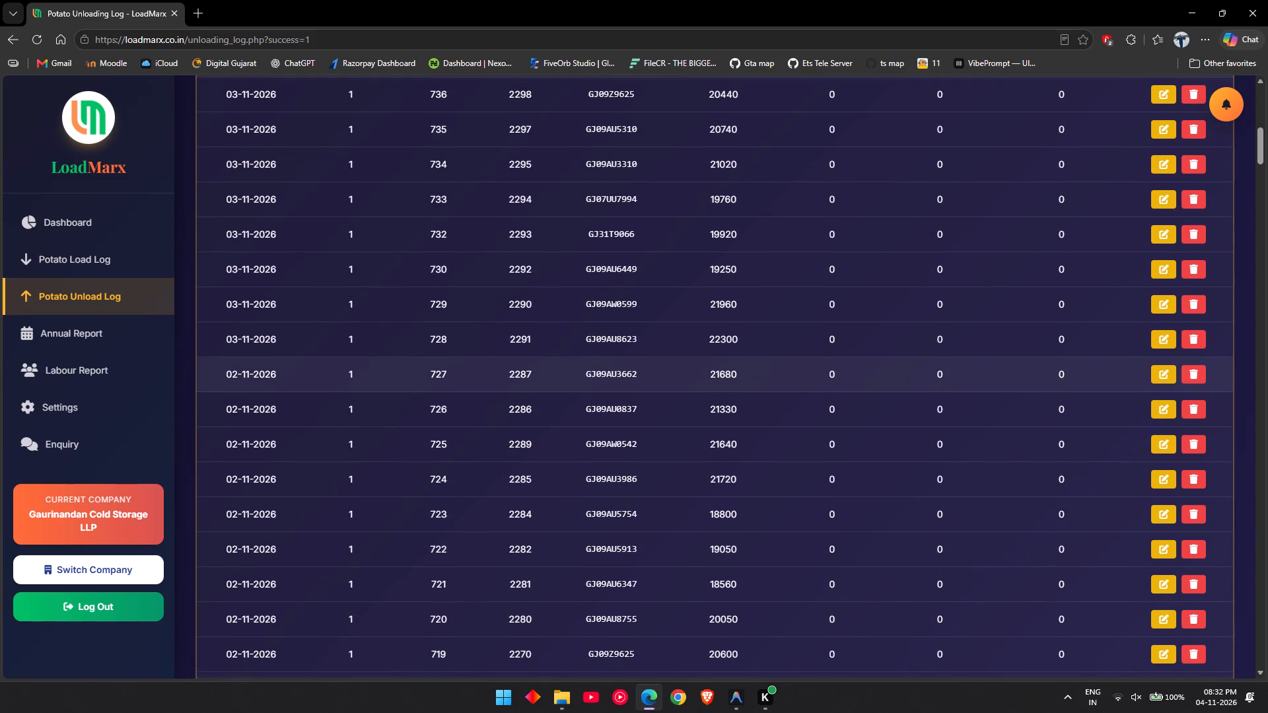
Start a new unloading entry for chamber 1 dated 03-11-2026 with book number 739.
{"action": "scroll", "coordinate": [592, 268], "scroll_direction": "up", "scroll_amount": 3}
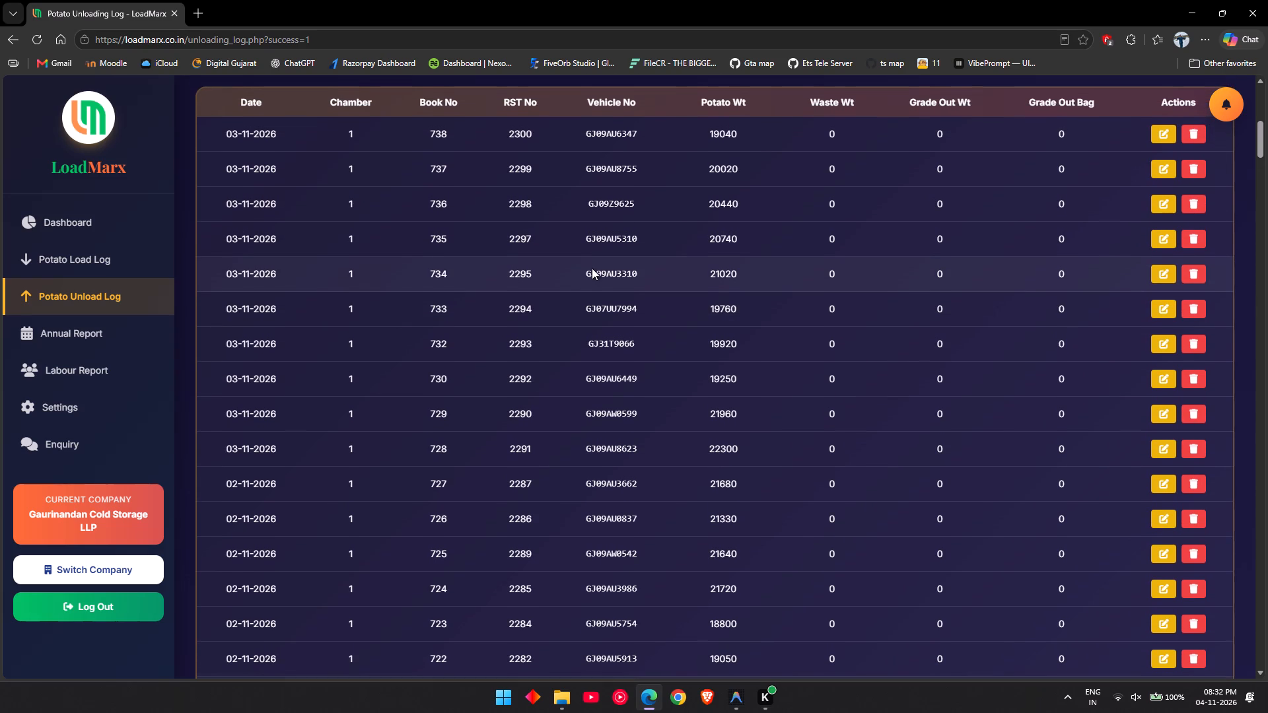
{"action": "scroll", "coordinate": [592, 268], "scroll_direction": "up", "scroll_amount": 4}
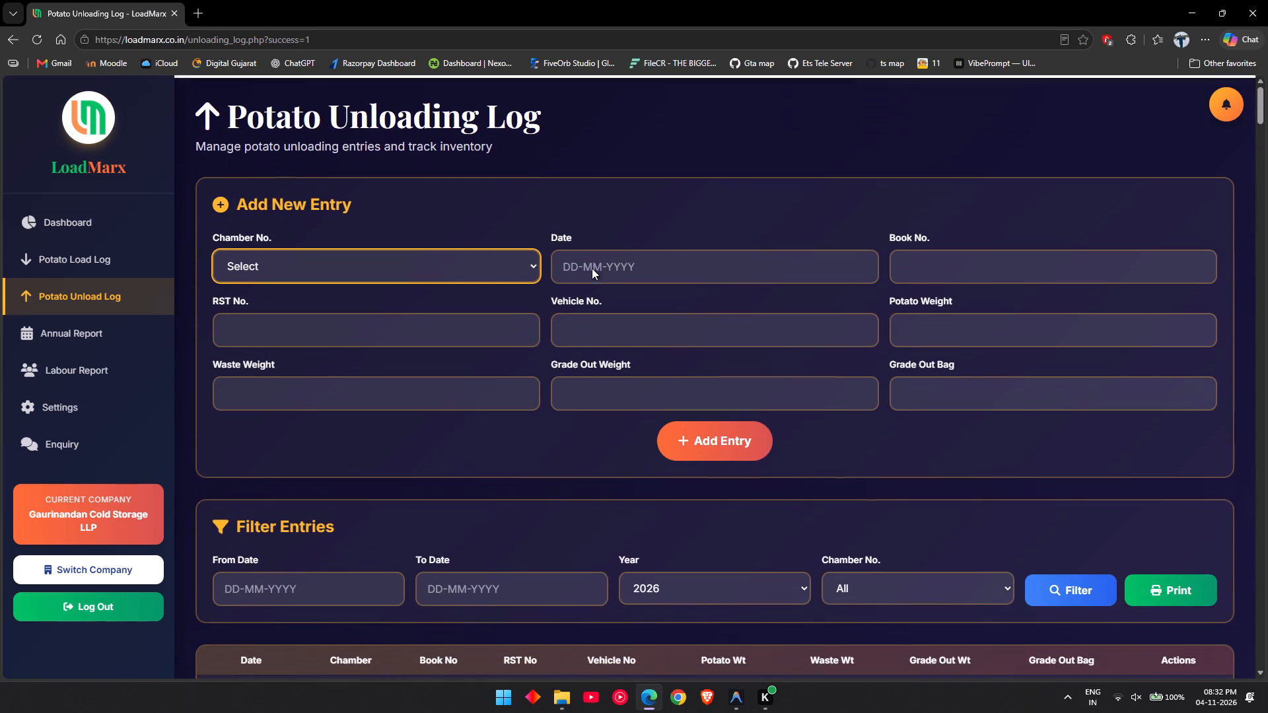
{"action": "scroll", "coordinate": [430, 264], "scroll_direction": "down", "scroll_amount": 2}
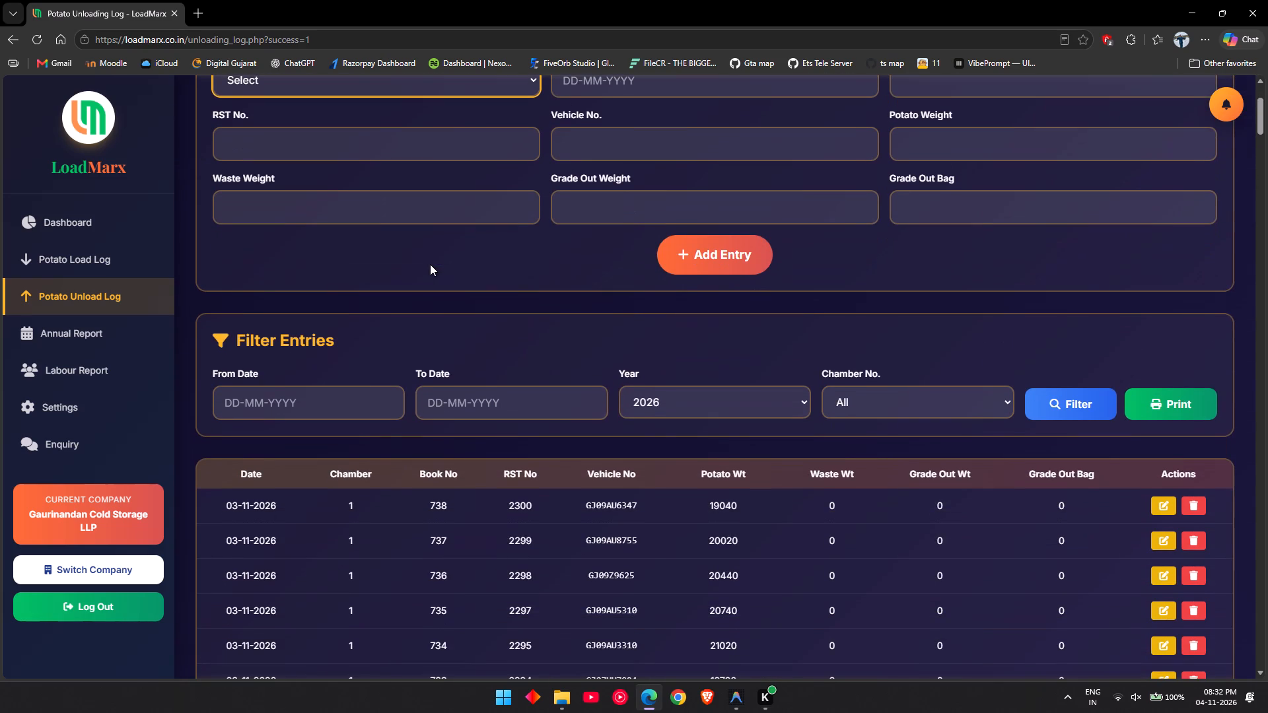
{"action": "scroll", "coordinate": [430, 264], "scroll_direction": "up", "scroll_amount": 3}
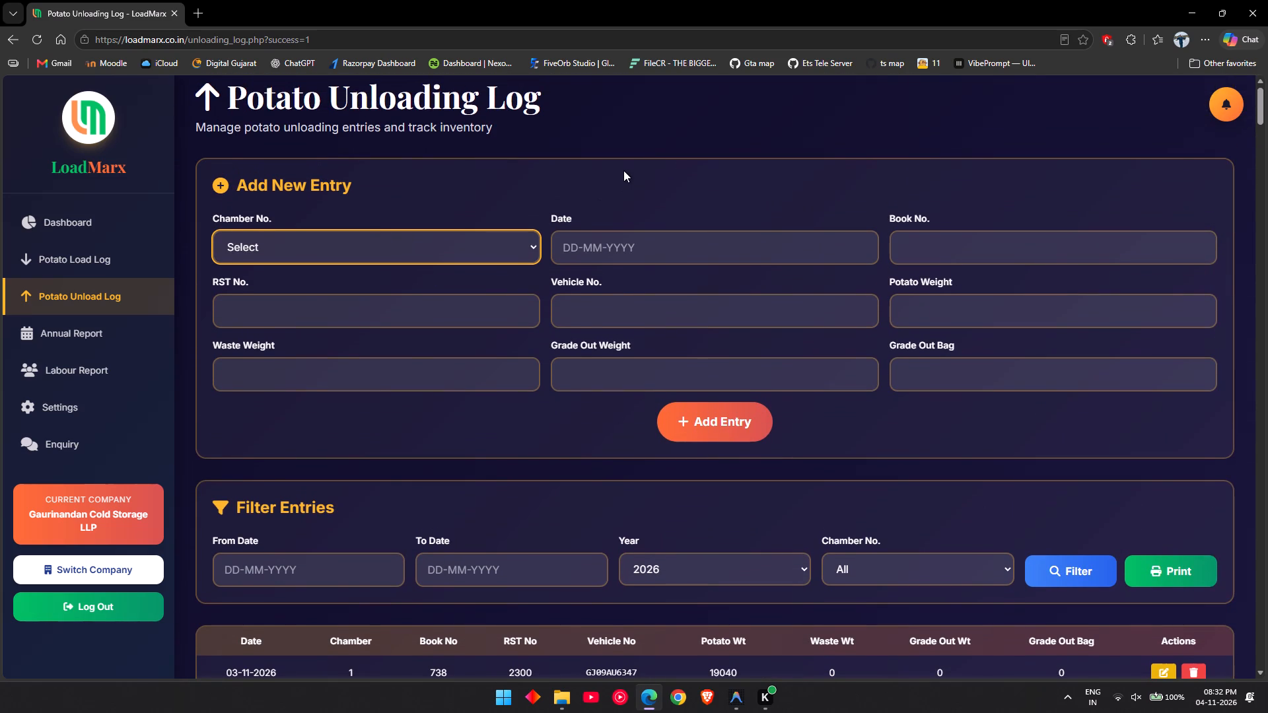
{"action": "key", "text": "Return"}
{"action": "key", "text": "Down"}
{"action": "key", "text": "Return"}
{"action": "key", "text": "Tab"}
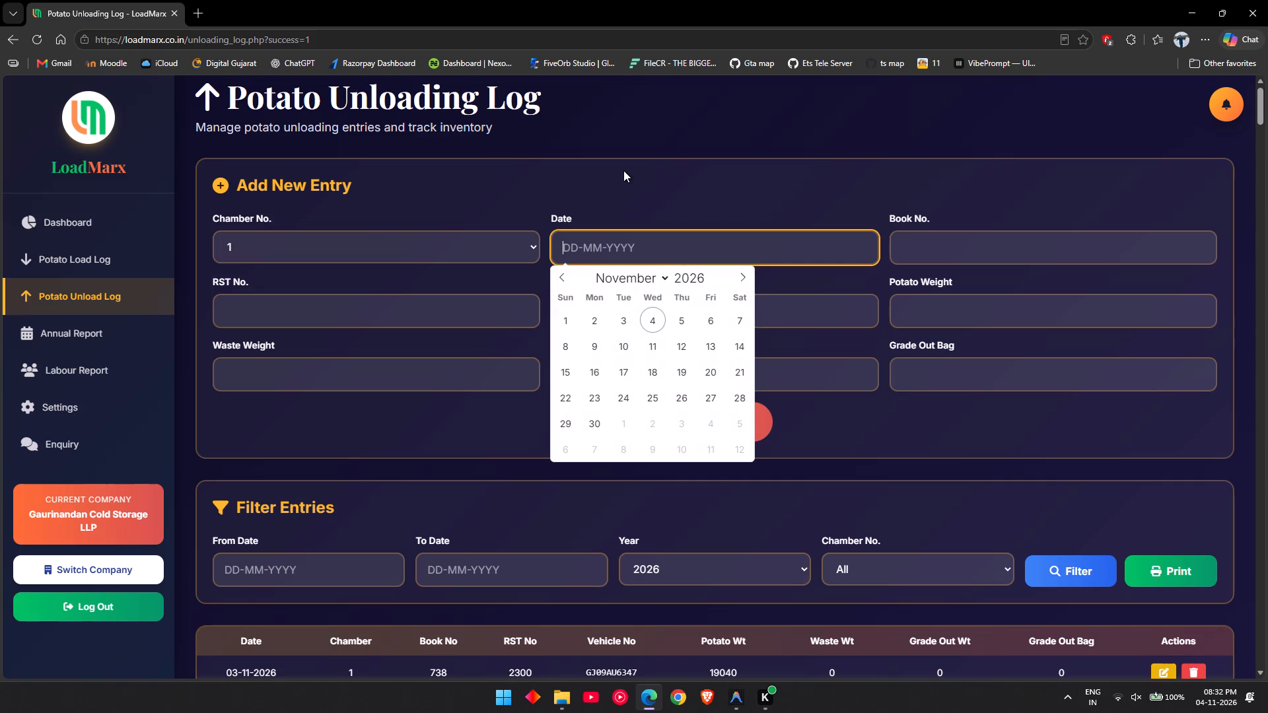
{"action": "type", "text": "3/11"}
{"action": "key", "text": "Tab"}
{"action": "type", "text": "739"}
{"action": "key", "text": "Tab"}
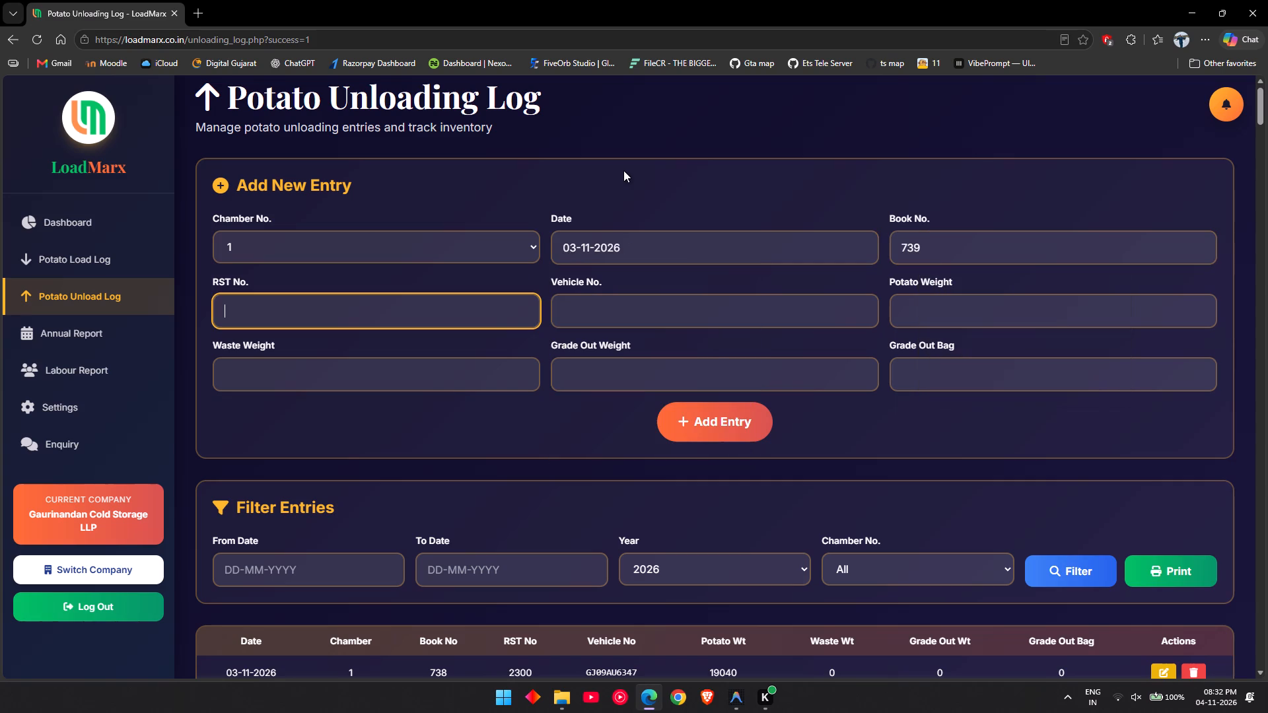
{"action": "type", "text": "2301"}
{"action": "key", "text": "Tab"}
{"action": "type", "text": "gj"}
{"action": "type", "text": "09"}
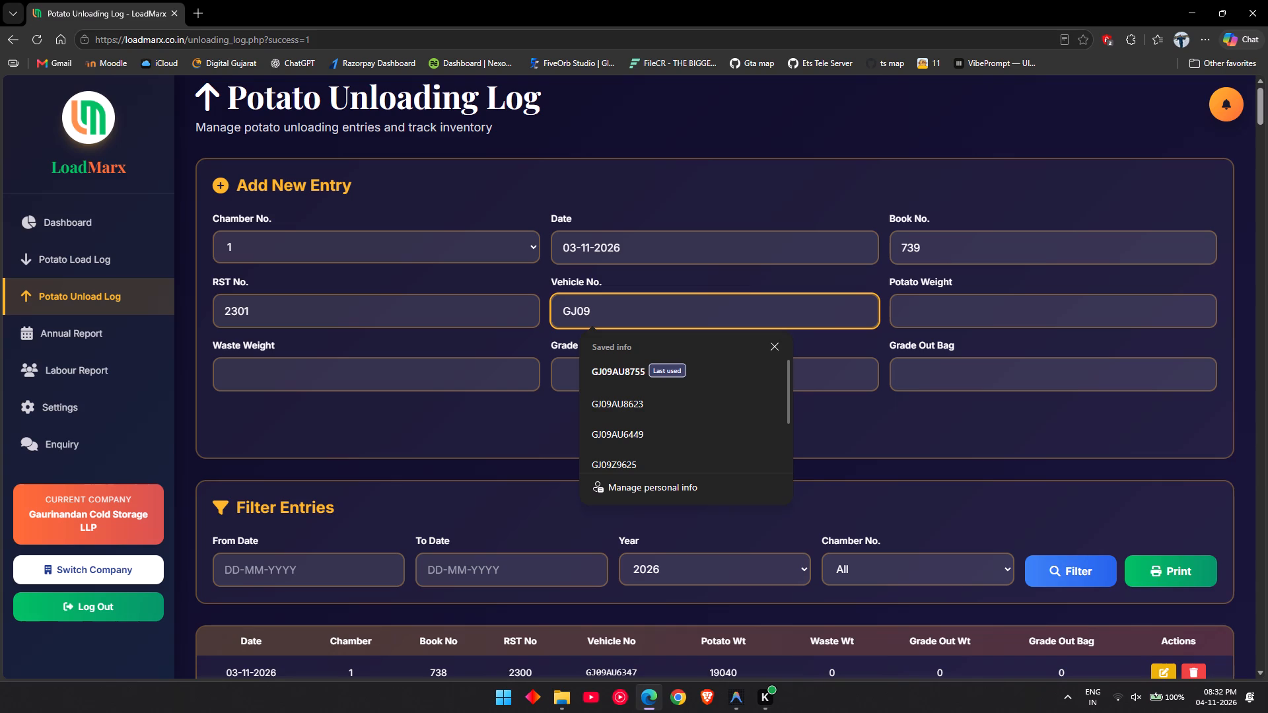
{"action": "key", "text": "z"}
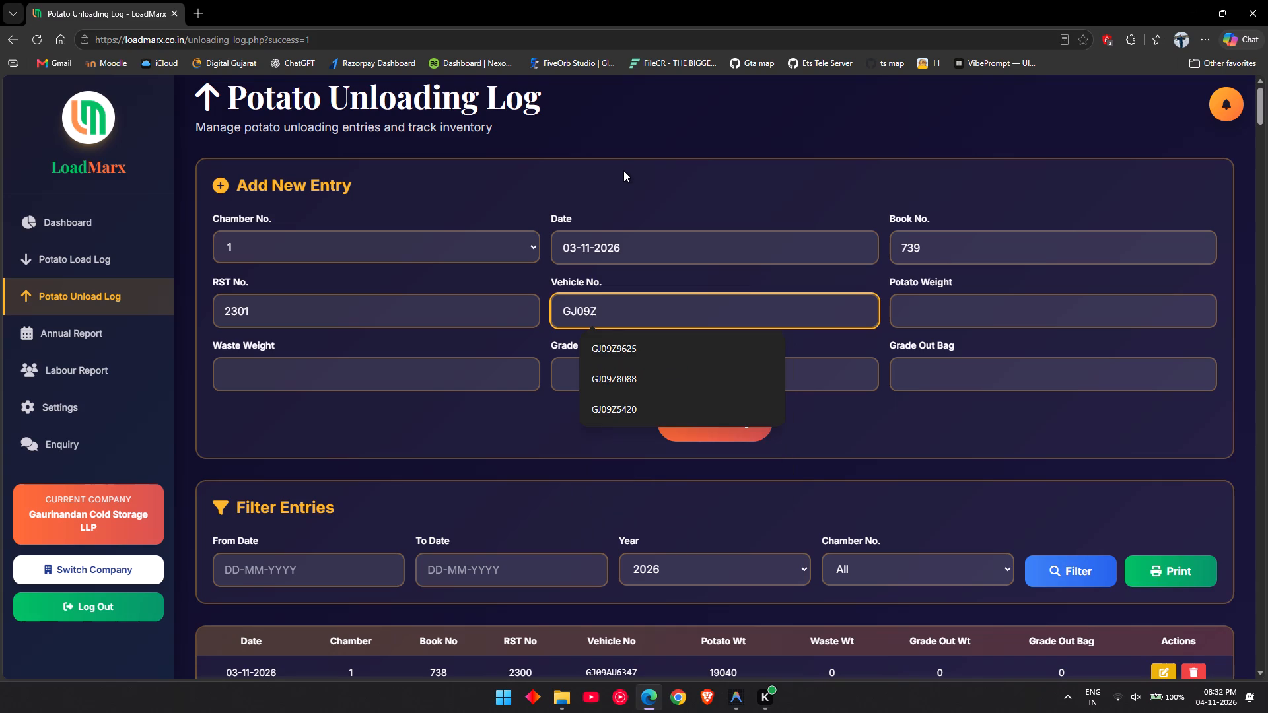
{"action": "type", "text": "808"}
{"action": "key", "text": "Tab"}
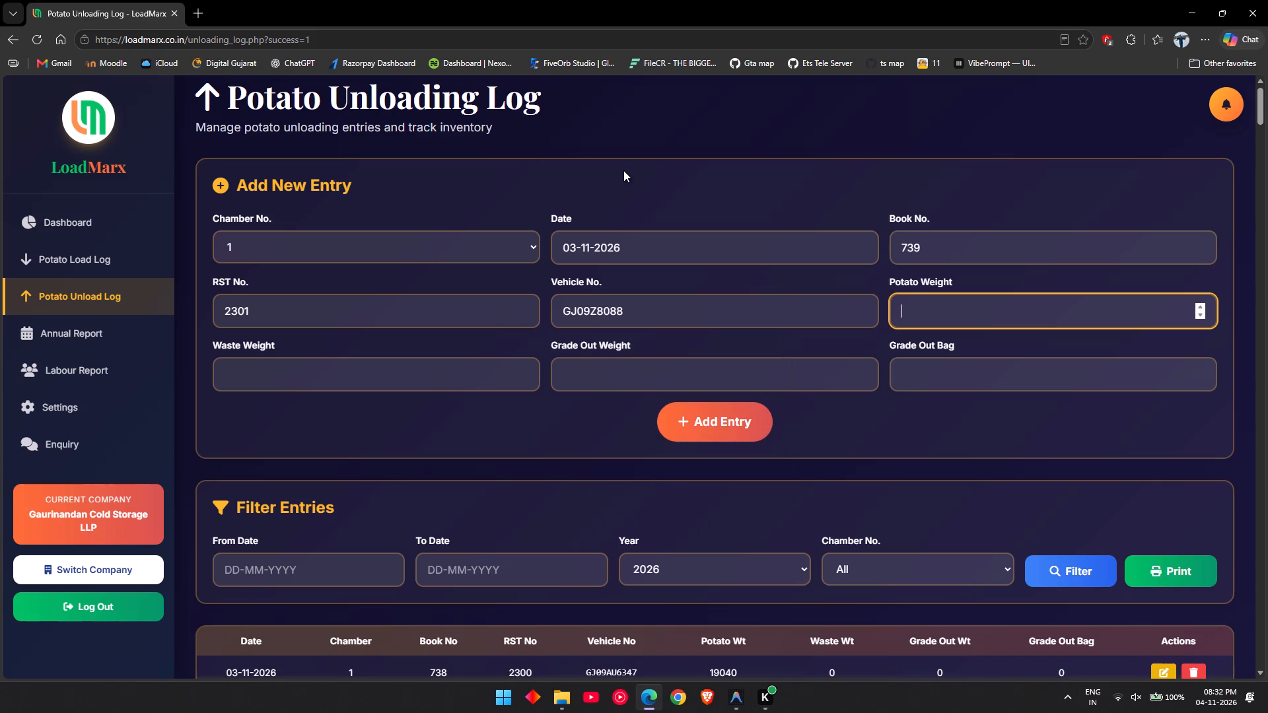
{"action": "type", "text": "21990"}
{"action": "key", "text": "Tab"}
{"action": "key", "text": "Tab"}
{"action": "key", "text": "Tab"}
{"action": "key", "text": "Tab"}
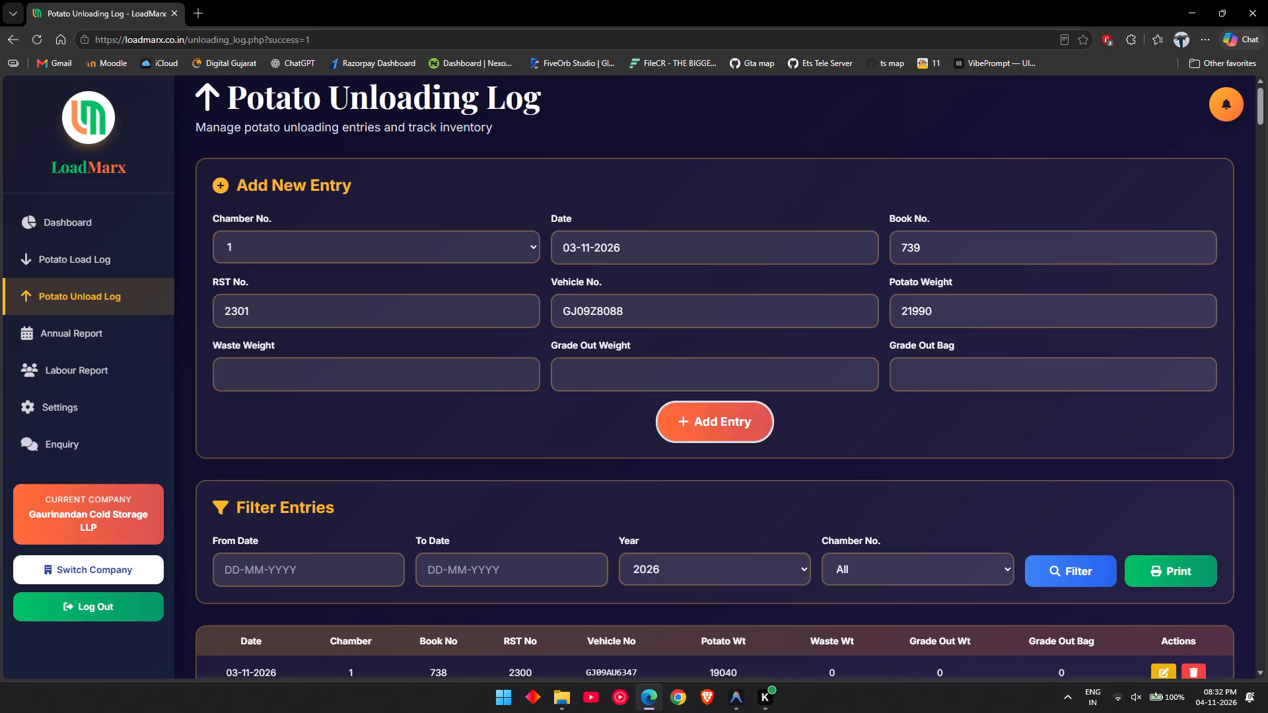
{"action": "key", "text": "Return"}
Start a new unloading entry for chamber 1 dated 03-11-2026 with book number 740.
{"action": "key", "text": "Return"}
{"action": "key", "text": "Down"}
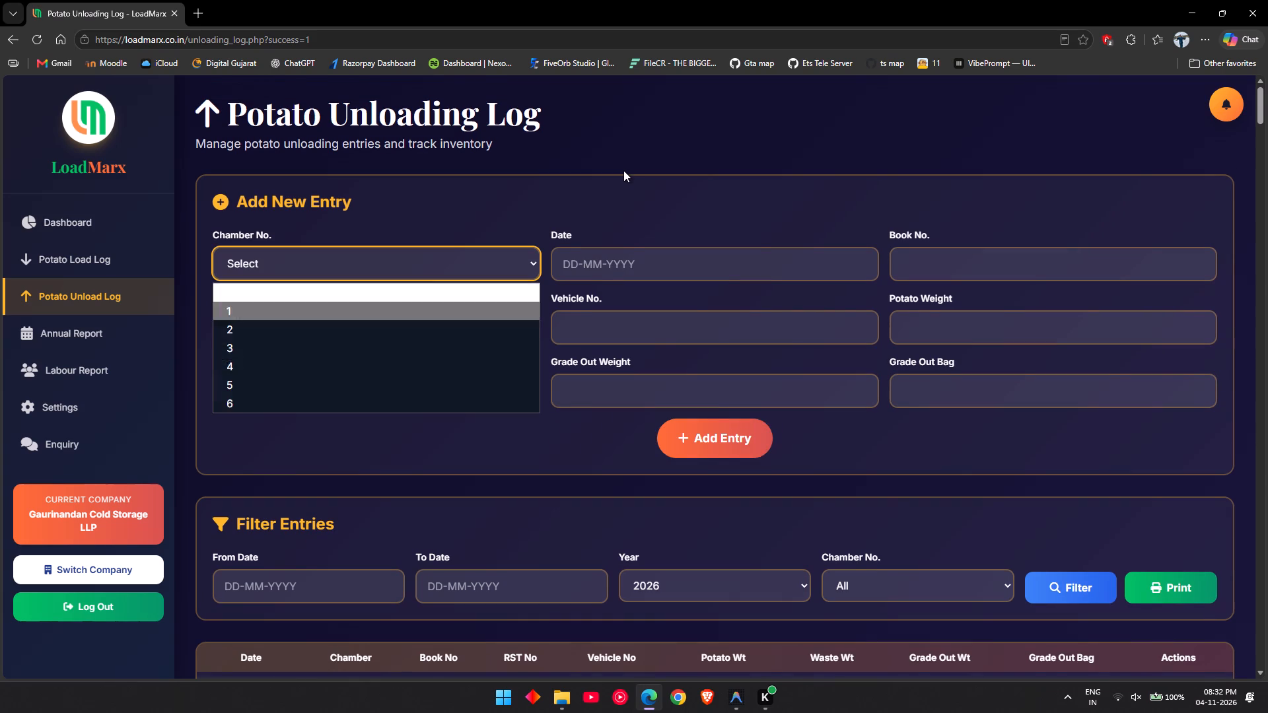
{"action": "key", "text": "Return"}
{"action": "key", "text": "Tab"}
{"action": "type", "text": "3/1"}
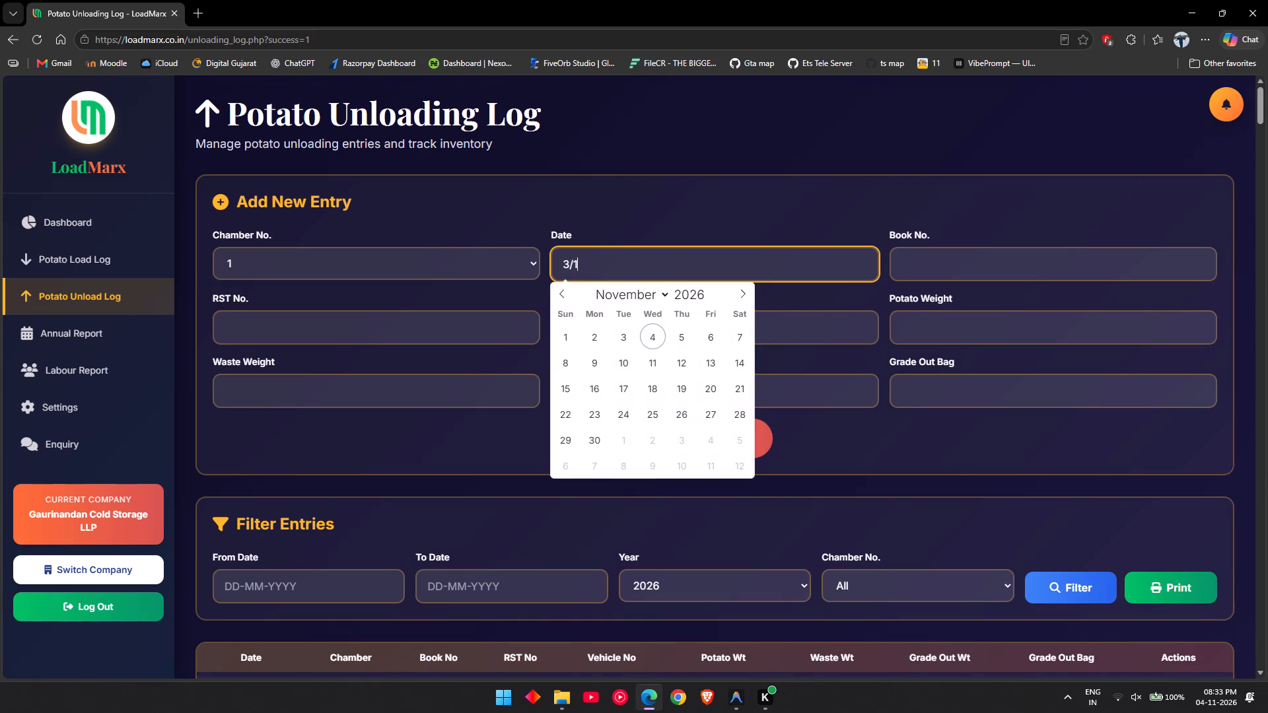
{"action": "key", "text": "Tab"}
{"action": "left_click", "coordinate": [588, 266]}
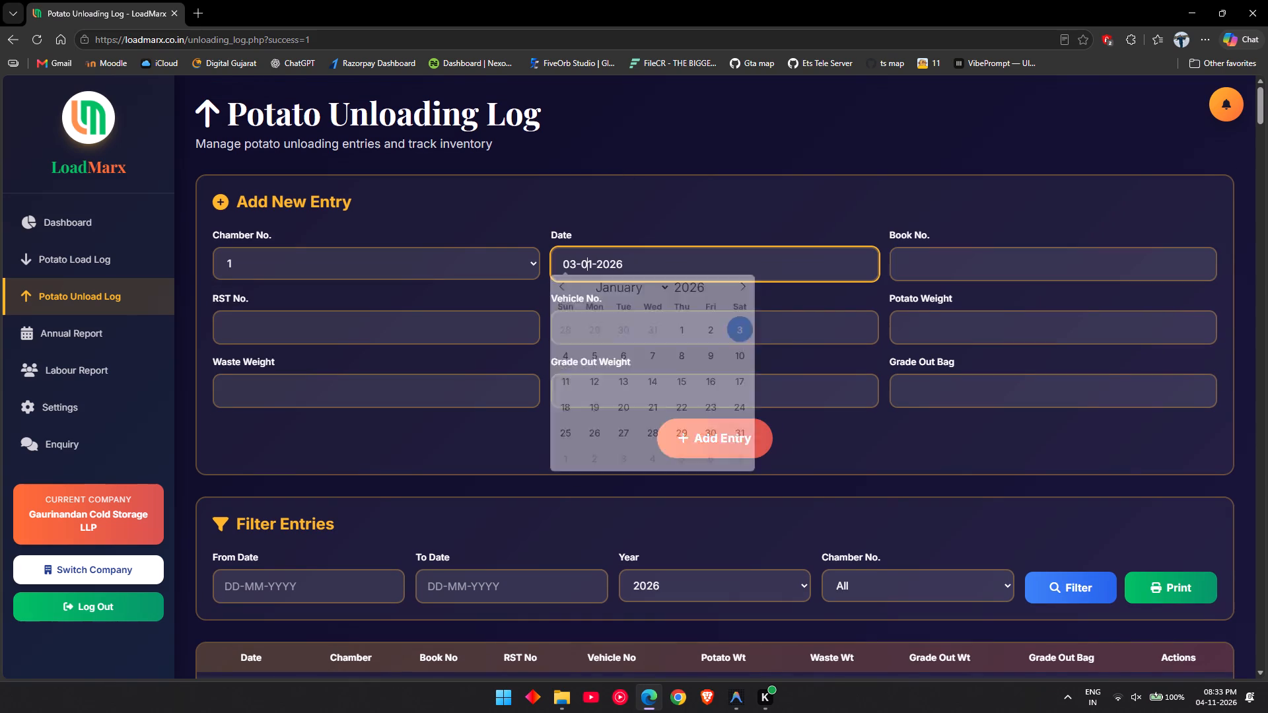
{"action": "key", "text": "BackSpace"}
{"action": "key", "text": "1"}
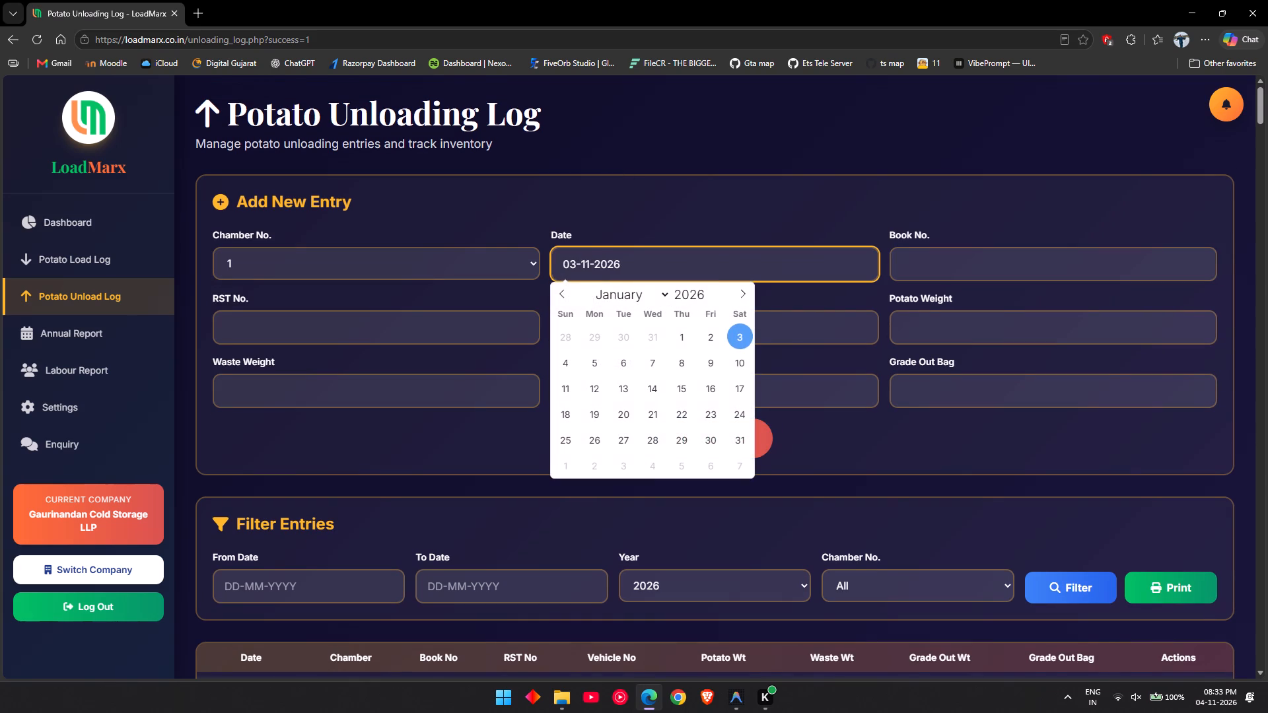
{"action": "key", "text": "Tab"}
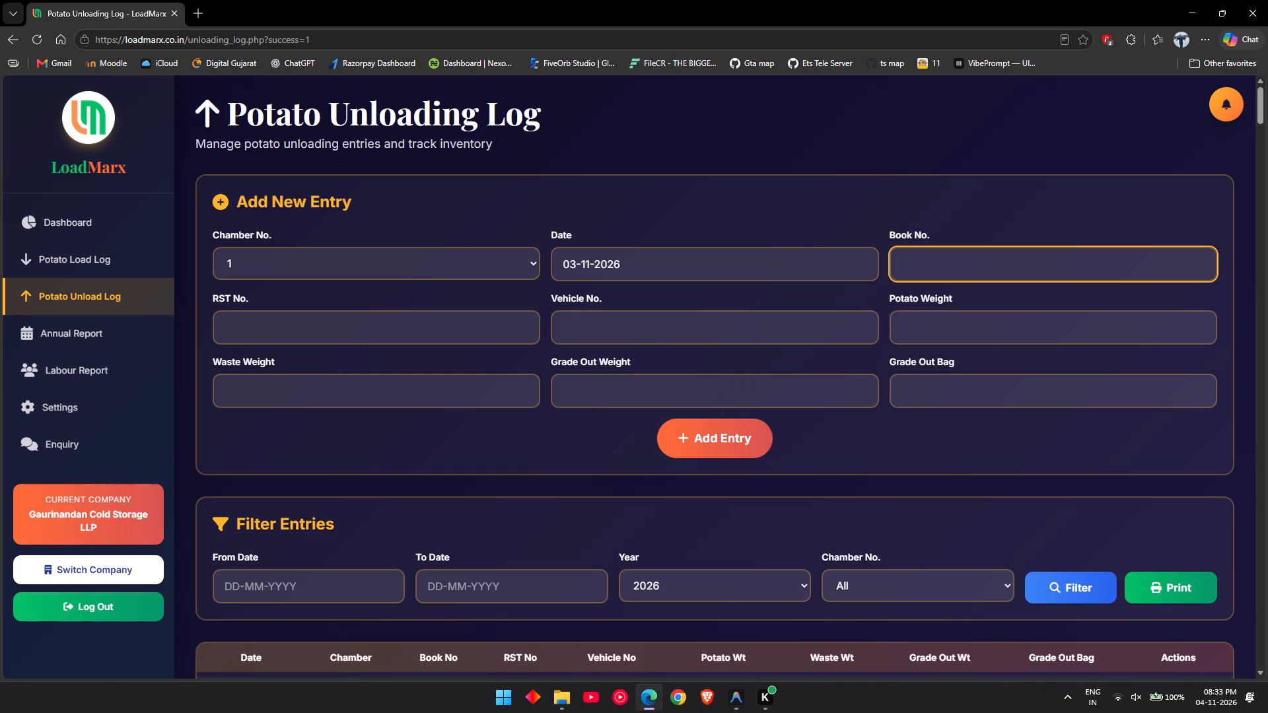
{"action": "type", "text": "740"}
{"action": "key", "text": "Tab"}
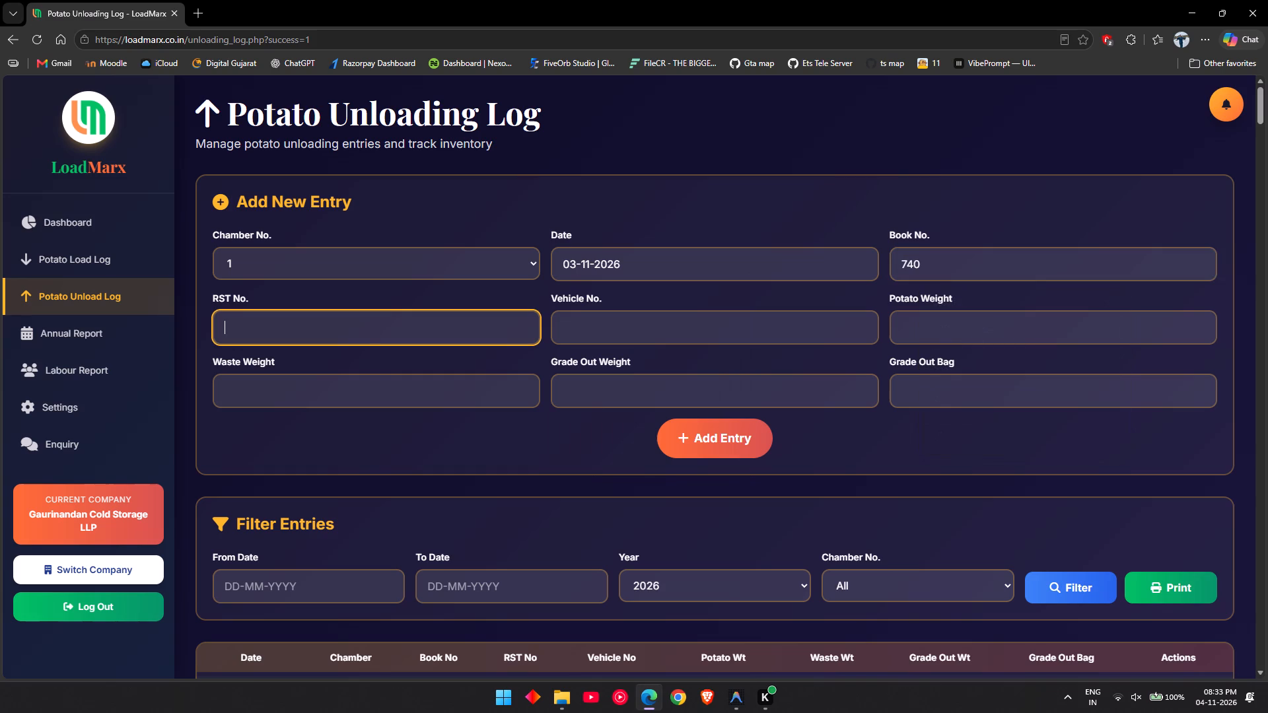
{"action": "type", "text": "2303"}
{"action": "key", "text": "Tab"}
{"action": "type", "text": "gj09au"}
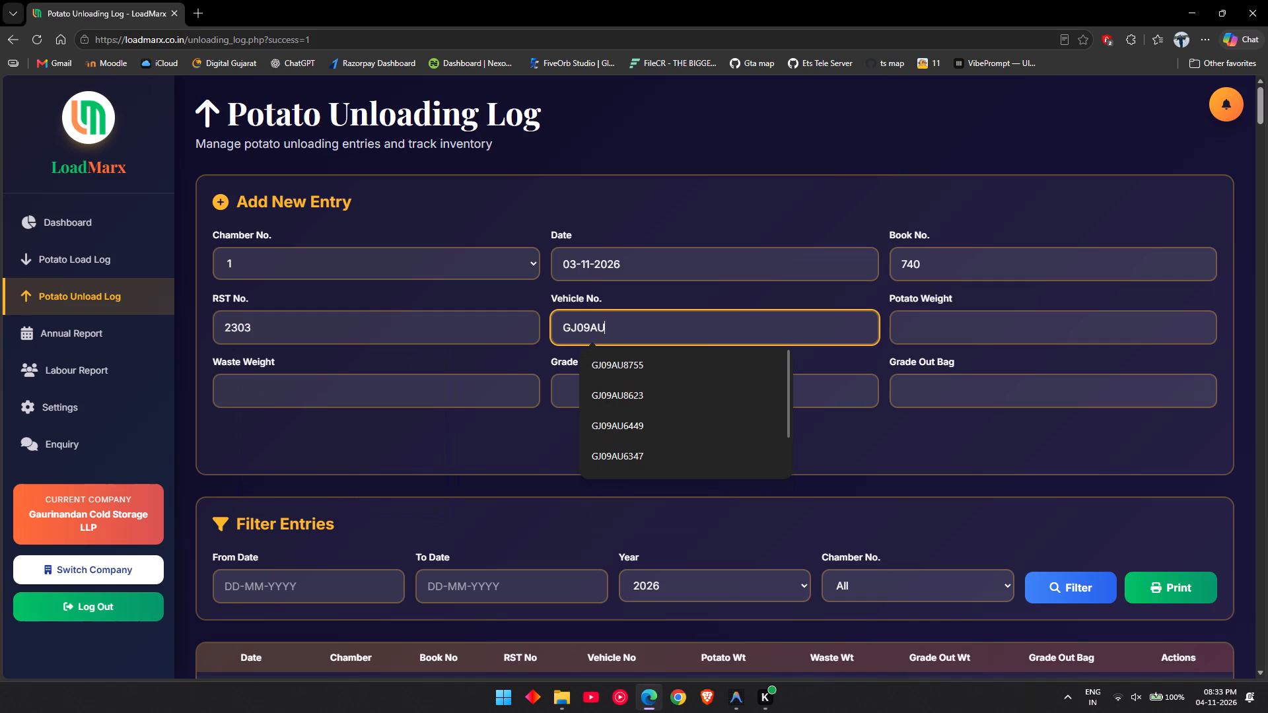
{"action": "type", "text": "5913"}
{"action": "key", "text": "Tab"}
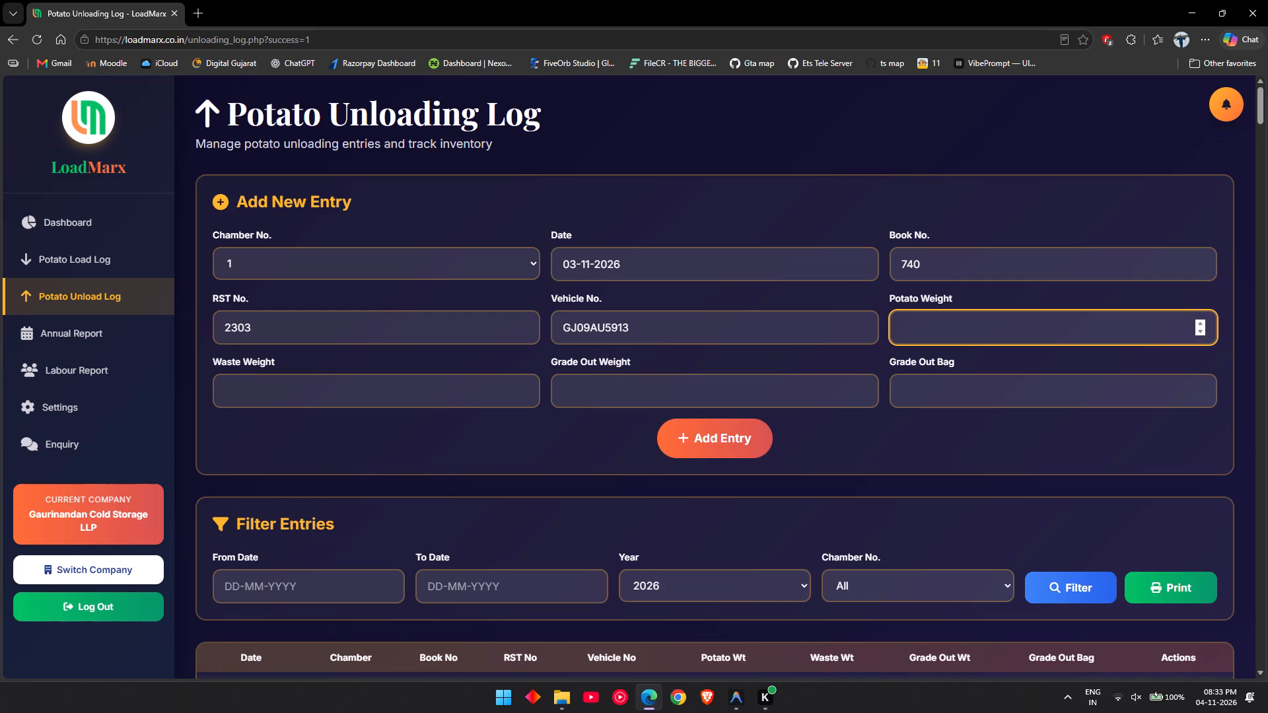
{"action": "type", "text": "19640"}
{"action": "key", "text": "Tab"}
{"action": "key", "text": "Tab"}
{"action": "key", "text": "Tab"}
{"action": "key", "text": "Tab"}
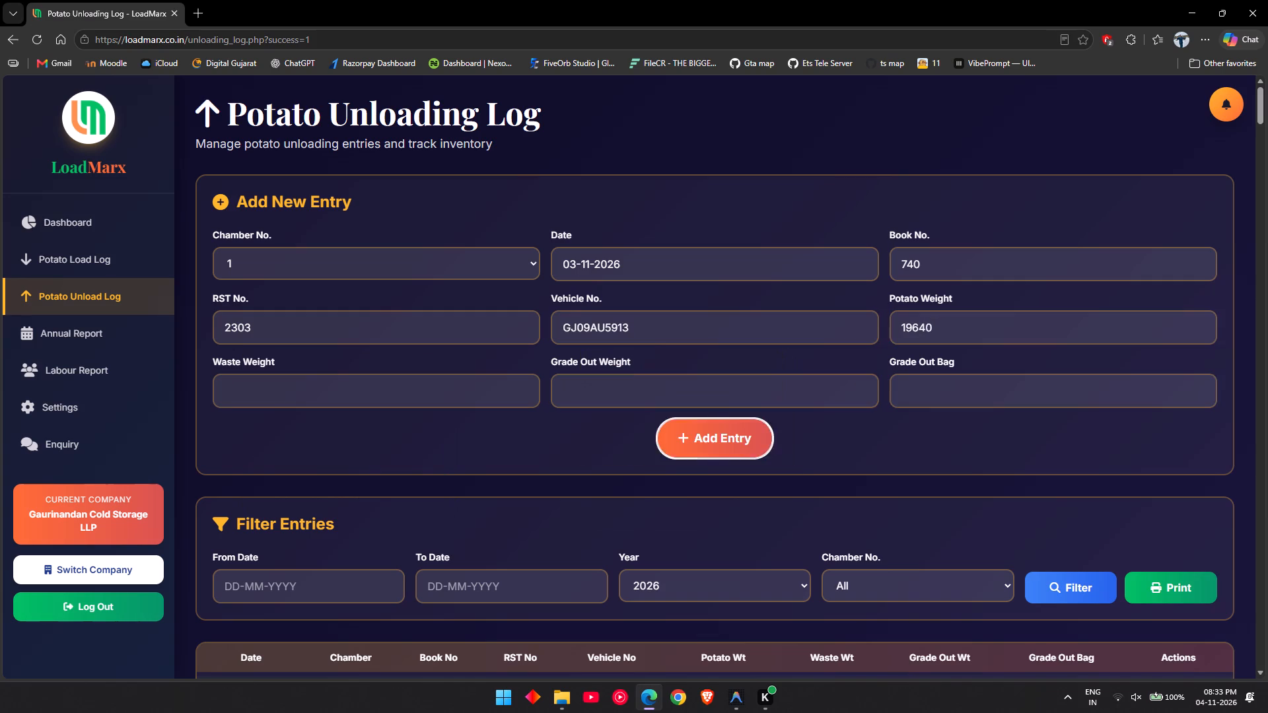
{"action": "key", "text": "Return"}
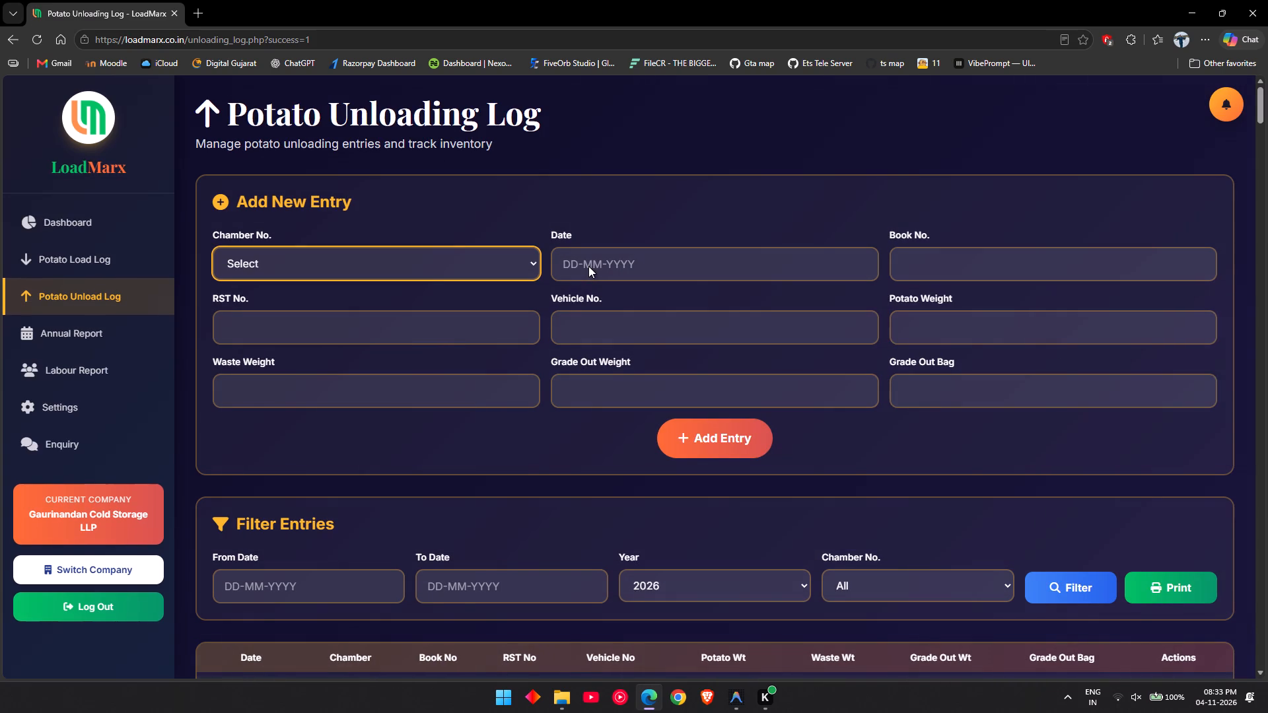
Start a new unloading entry for chamber 1 dated 03-11-2026 with book number 741, checking the sequence against the latest logged entries.
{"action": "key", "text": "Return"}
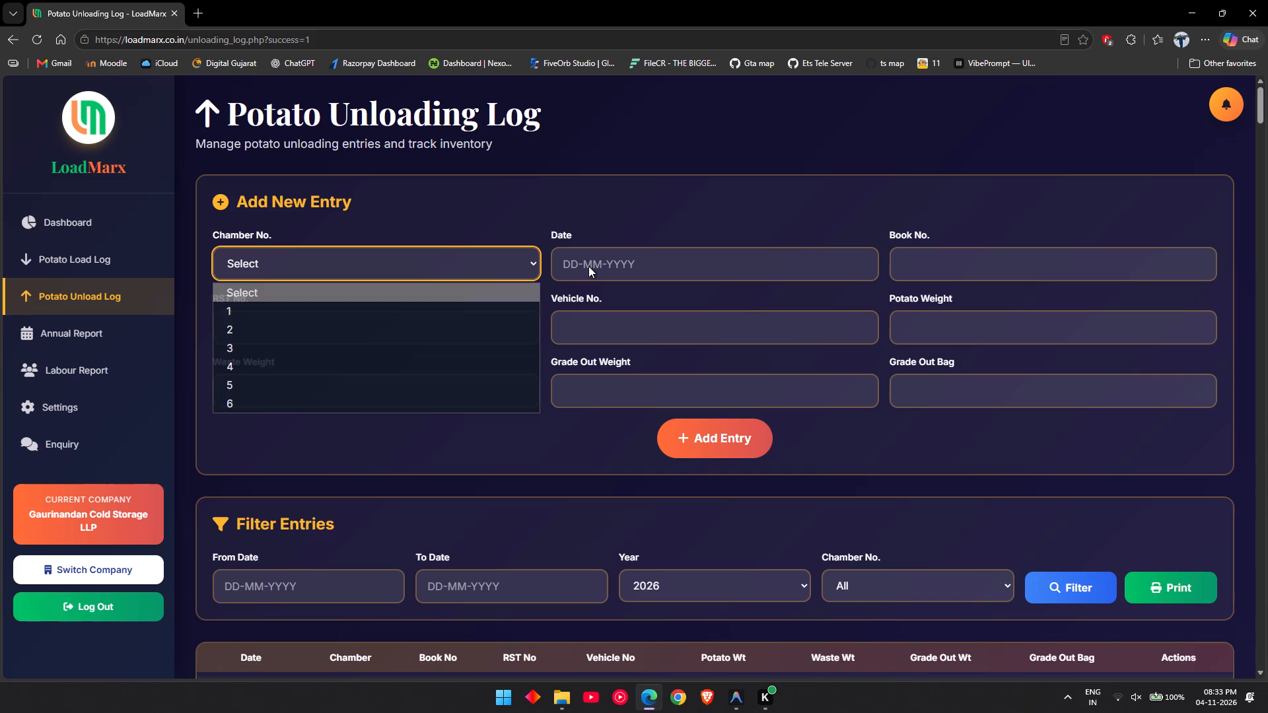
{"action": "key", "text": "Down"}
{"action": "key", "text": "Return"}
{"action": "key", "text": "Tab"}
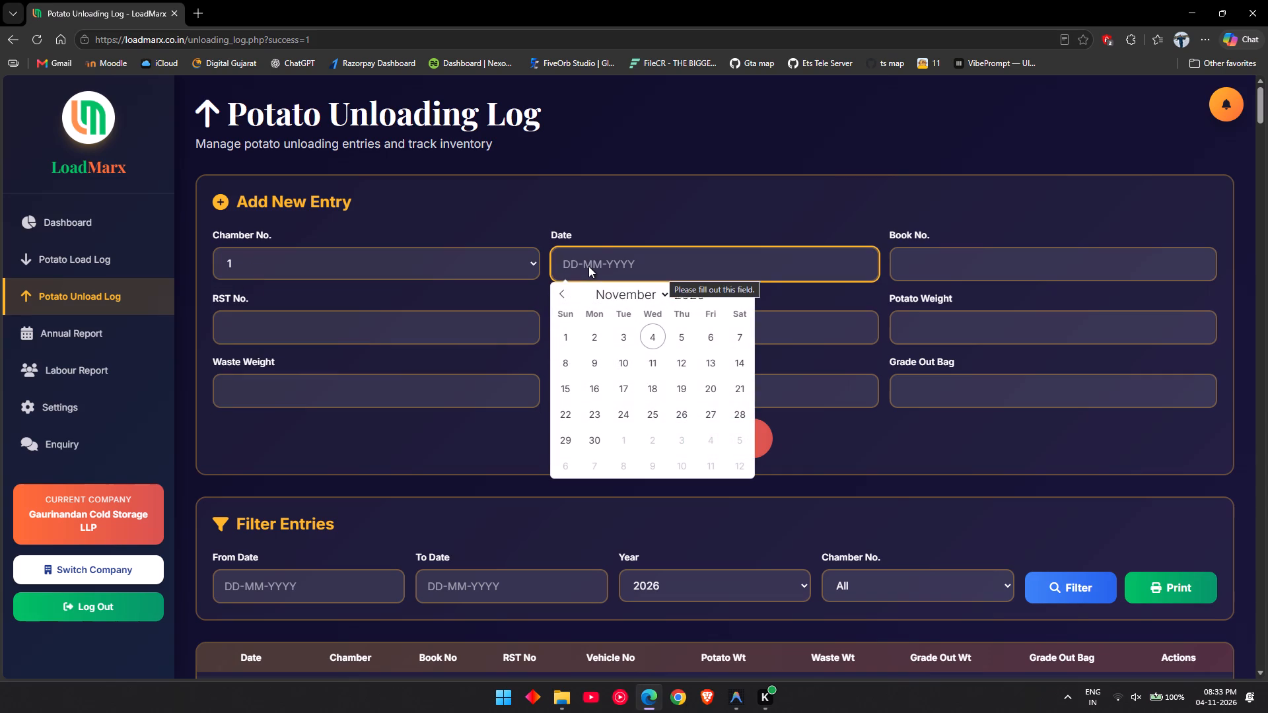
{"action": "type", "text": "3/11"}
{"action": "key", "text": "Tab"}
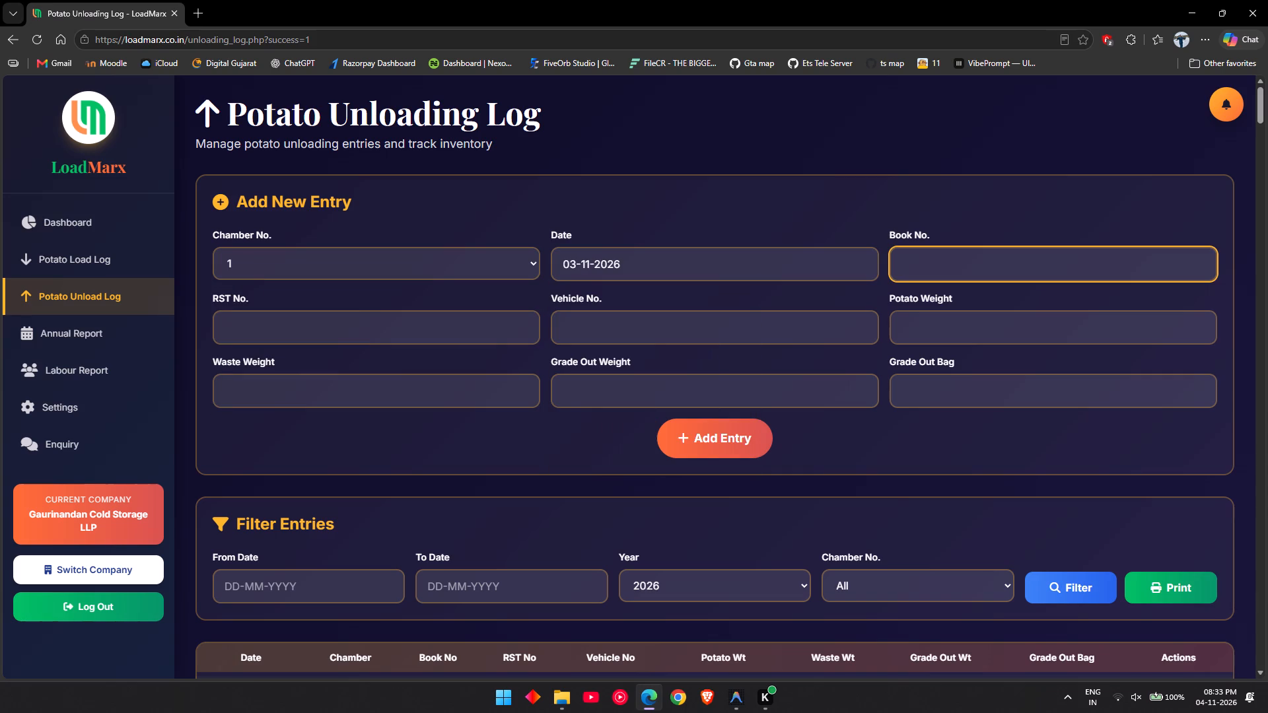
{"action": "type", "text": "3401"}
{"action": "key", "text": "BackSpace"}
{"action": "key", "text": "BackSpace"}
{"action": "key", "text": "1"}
{"action": "scroll", "coordinate": [588, 266], "scroll_direction": "down", "scroll_amount": 1}
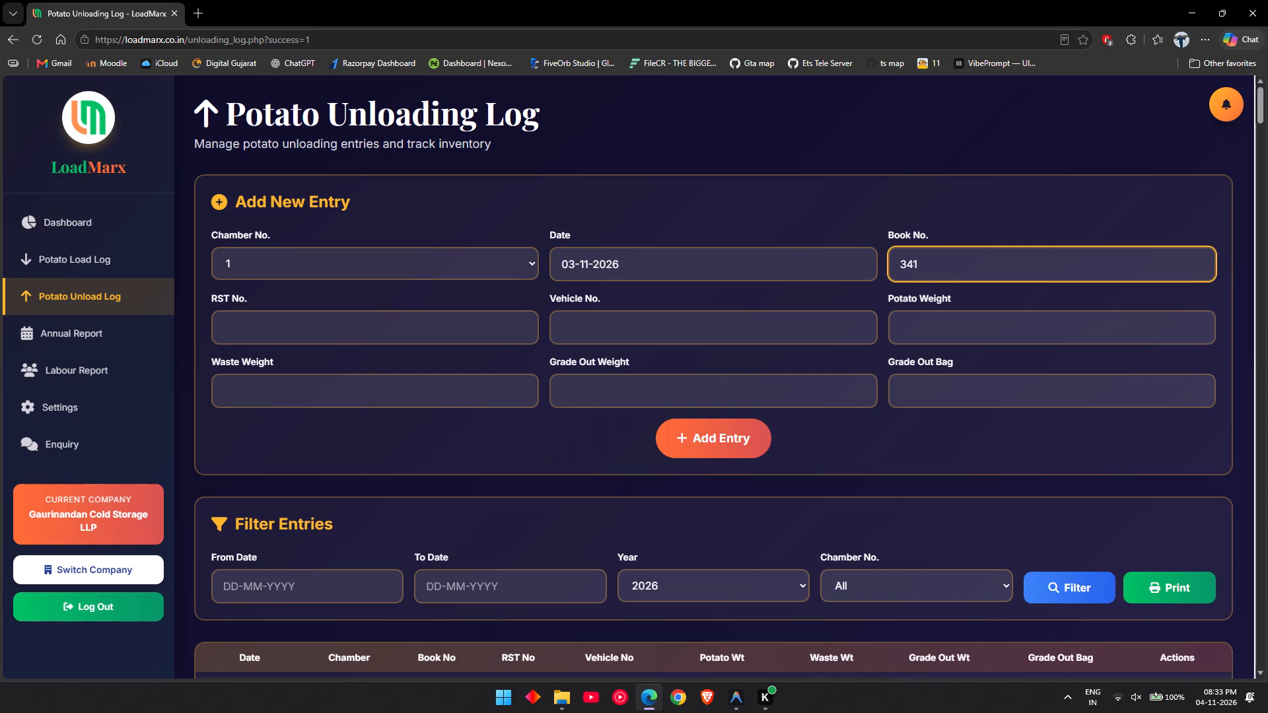
{"action": "scroll", "coordinate": [588, 266], "scroll_direction": "down", "scroll_amount": 3}
{"action": "scroll", "coordinate": [607, 590], "scroll_direction": "down", "scroll_amount": 3}
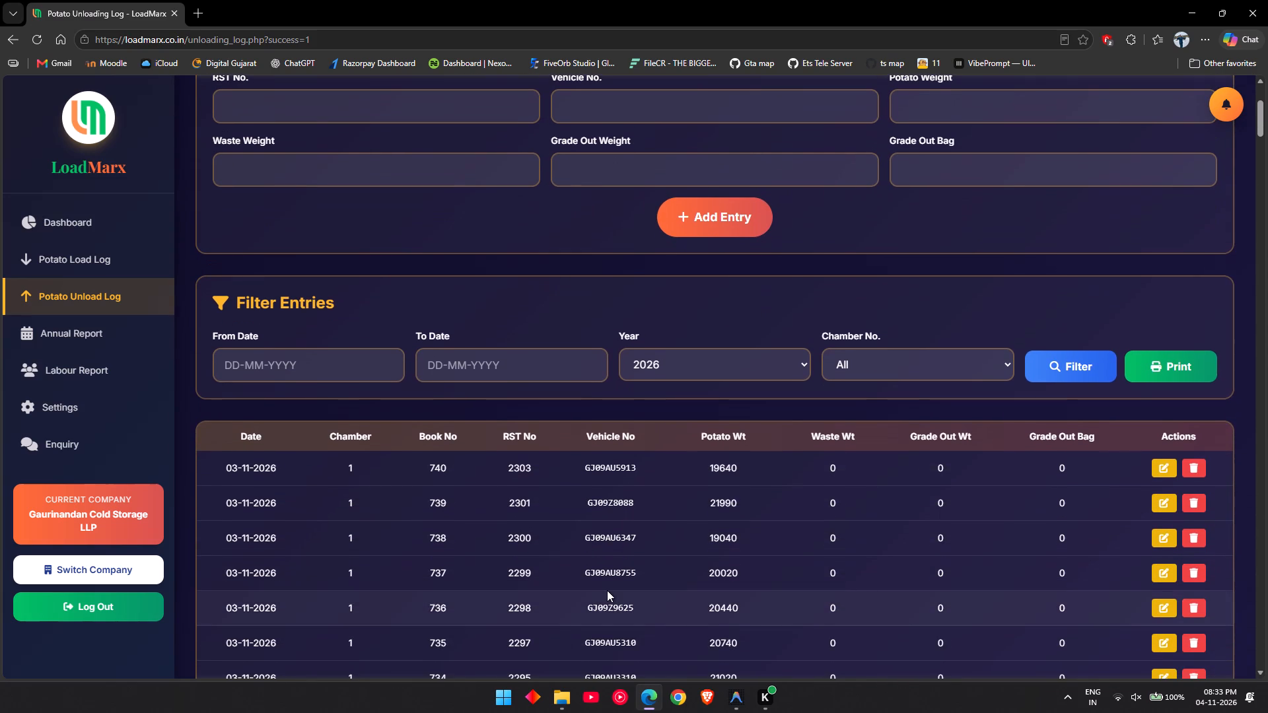
{"action": "scroll", "coordinate": [607, 590], "scroll_direction": "up", "scroll_amount": 3}
{"action": "key", "text": "BackSpace"}
{"action": "key", "text": "BackSpace"}
{"action": "key", "text": "BackSpace"}
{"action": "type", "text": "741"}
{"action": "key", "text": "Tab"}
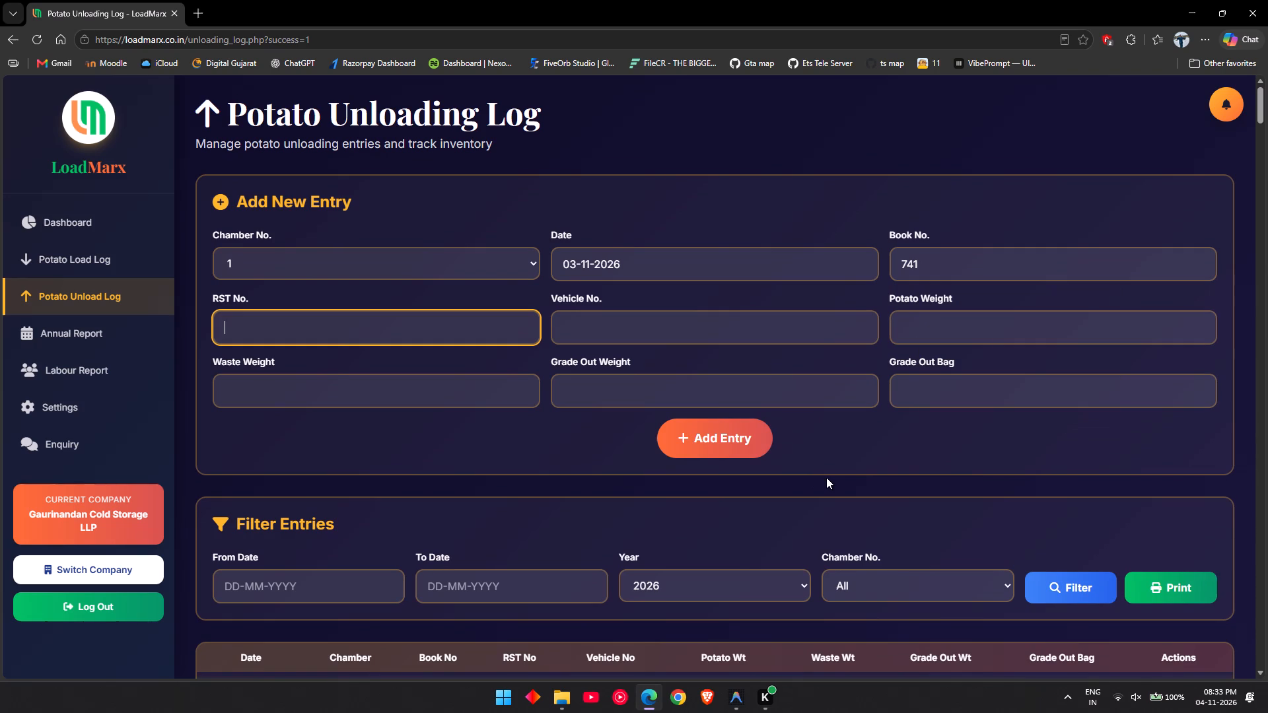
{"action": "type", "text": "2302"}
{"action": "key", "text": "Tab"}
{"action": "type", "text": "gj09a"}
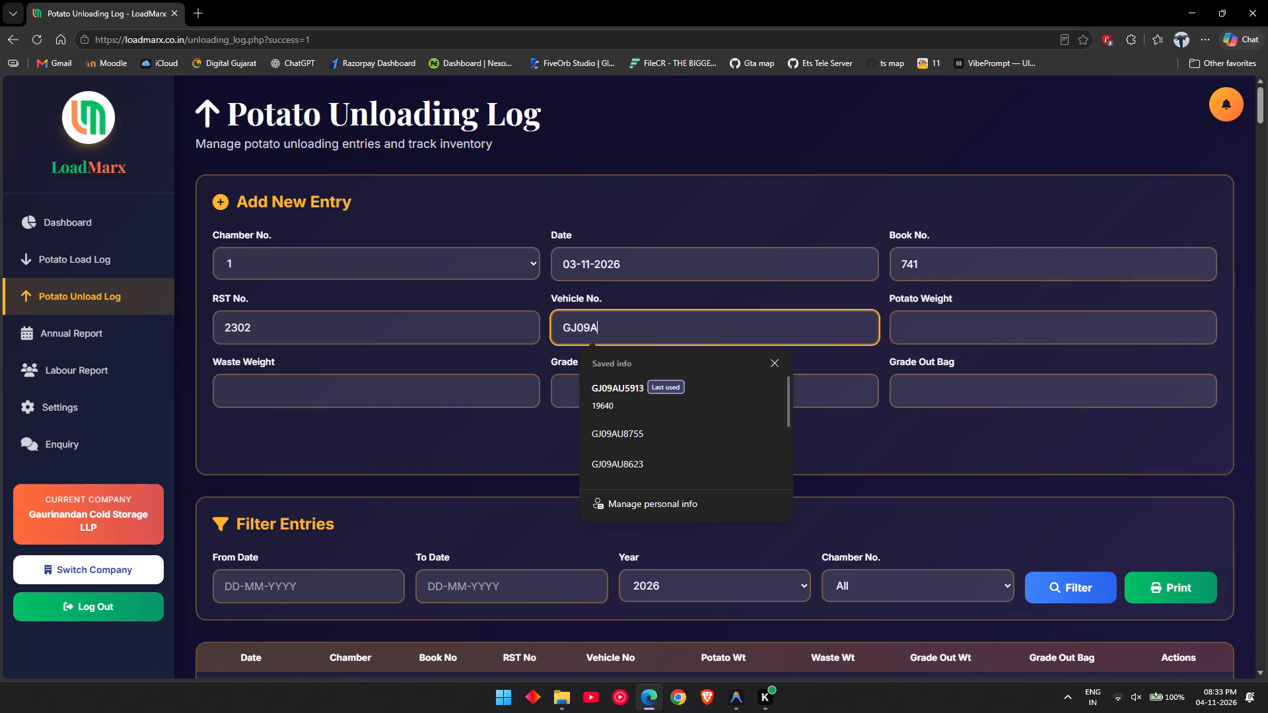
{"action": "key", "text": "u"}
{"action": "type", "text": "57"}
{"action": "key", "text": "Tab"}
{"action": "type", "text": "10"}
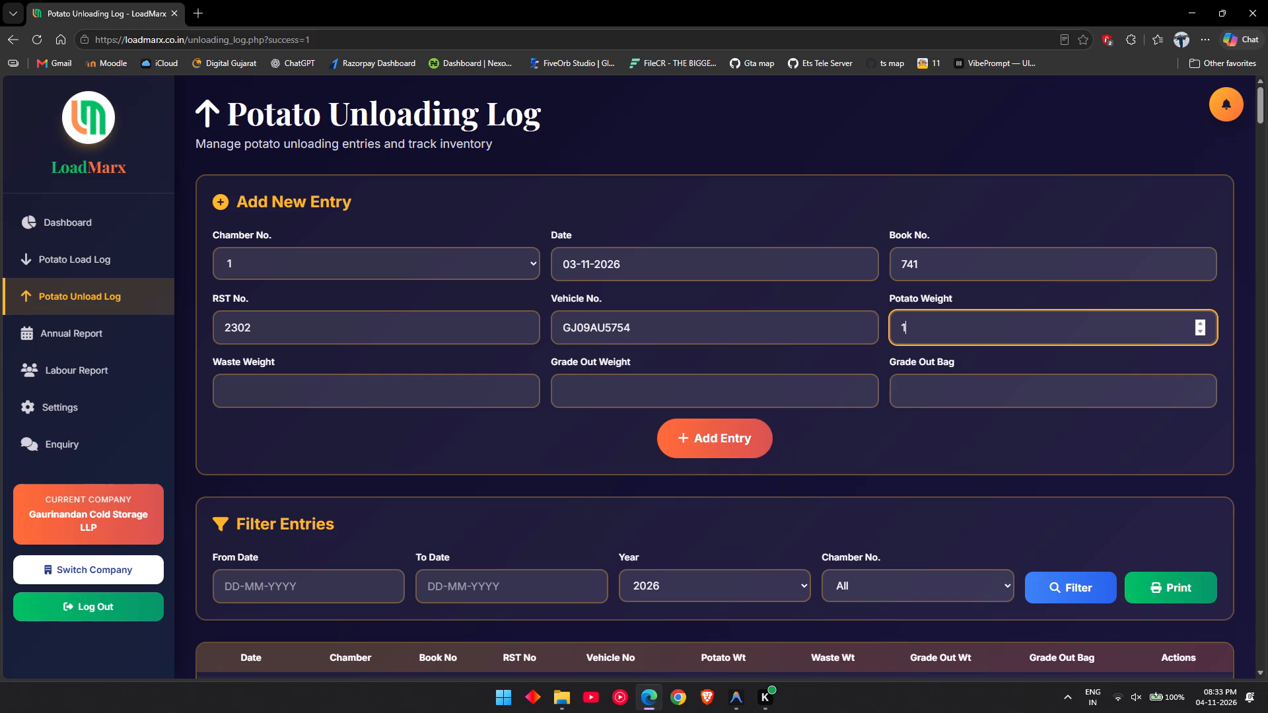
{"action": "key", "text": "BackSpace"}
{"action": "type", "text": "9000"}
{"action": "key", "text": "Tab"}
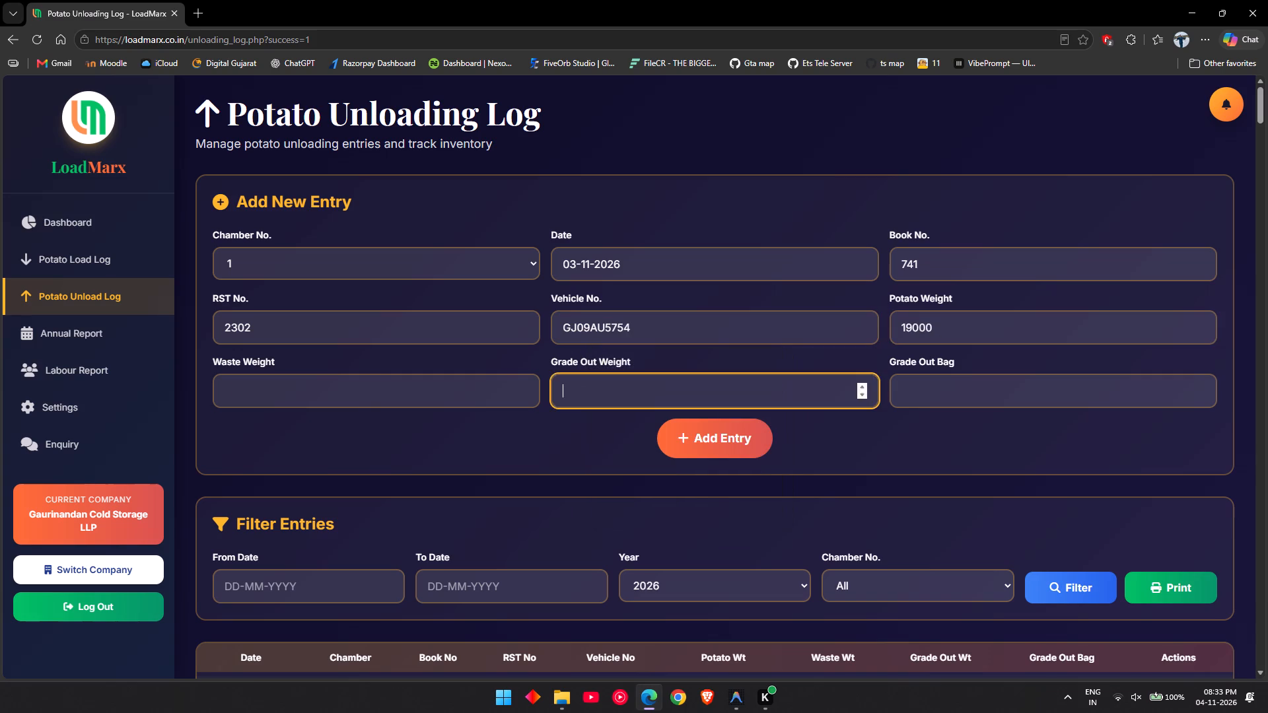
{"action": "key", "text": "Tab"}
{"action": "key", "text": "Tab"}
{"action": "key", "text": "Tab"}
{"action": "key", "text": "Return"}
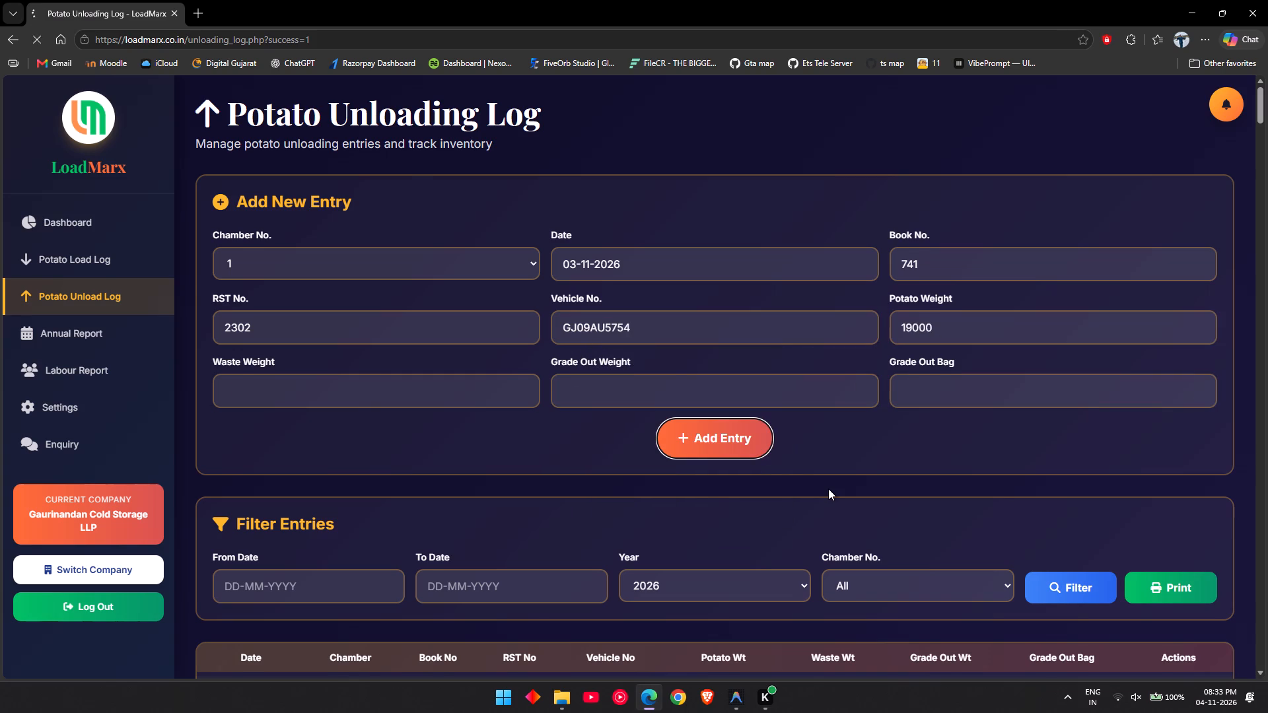
Start a new unloading entry for chamber 1 dated 03-11-2026 with book number 742.
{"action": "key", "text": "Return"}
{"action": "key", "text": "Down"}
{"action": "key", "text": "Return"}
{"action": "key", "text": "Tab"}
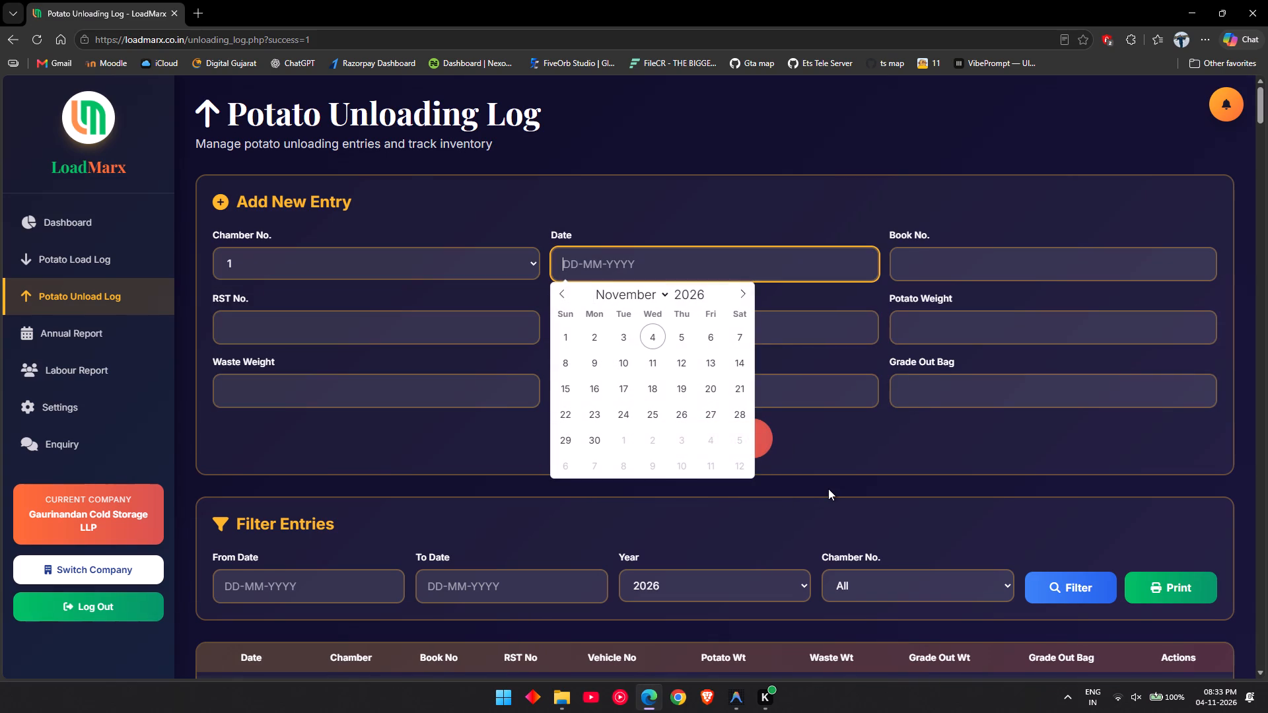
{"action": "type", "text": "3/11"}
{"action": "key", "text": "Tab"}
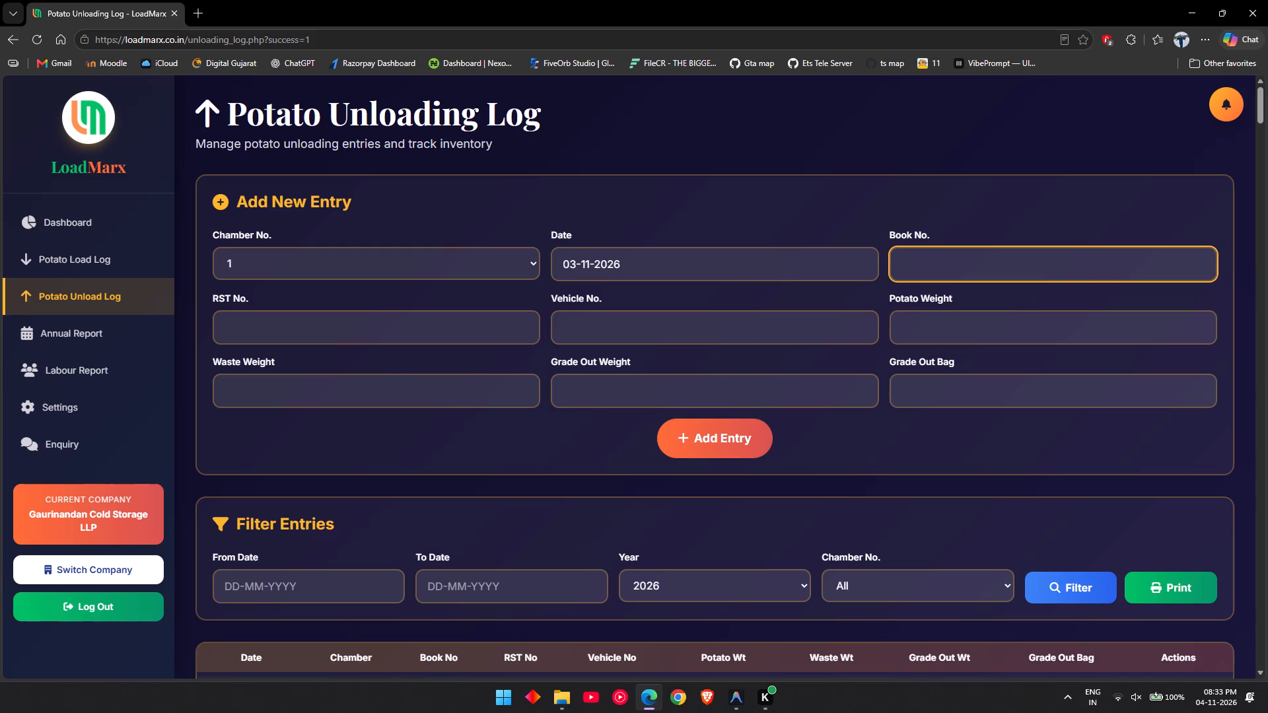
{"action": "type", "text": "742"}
{"action": "scroll", "coordinate": [828, 489], "scroll_direction": "down", "scroll_amount": 1}
{"action": "key", "text": "Tab"}
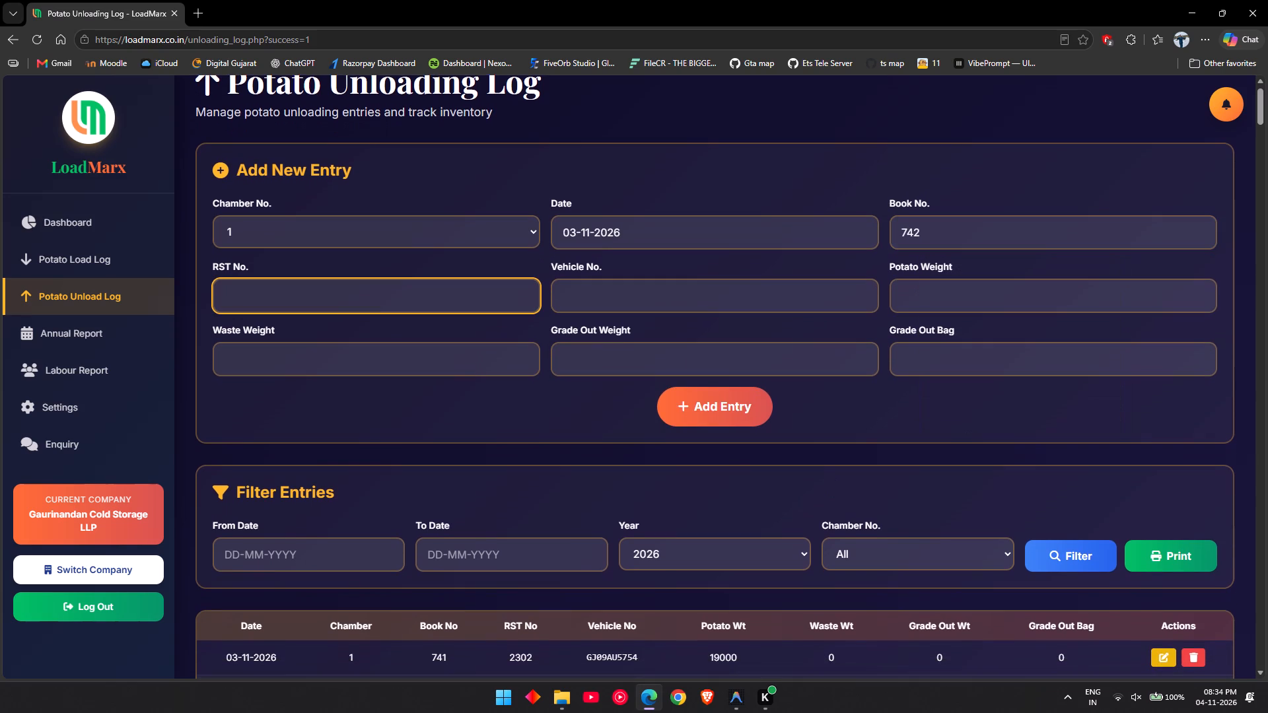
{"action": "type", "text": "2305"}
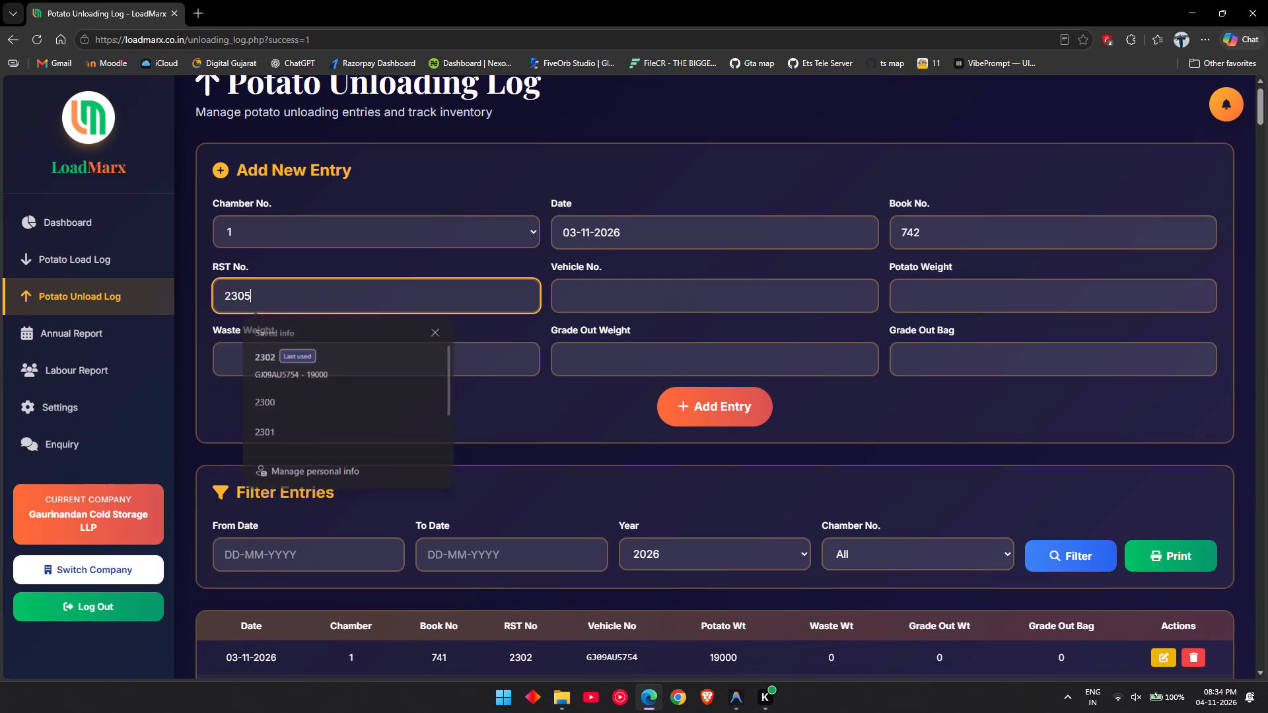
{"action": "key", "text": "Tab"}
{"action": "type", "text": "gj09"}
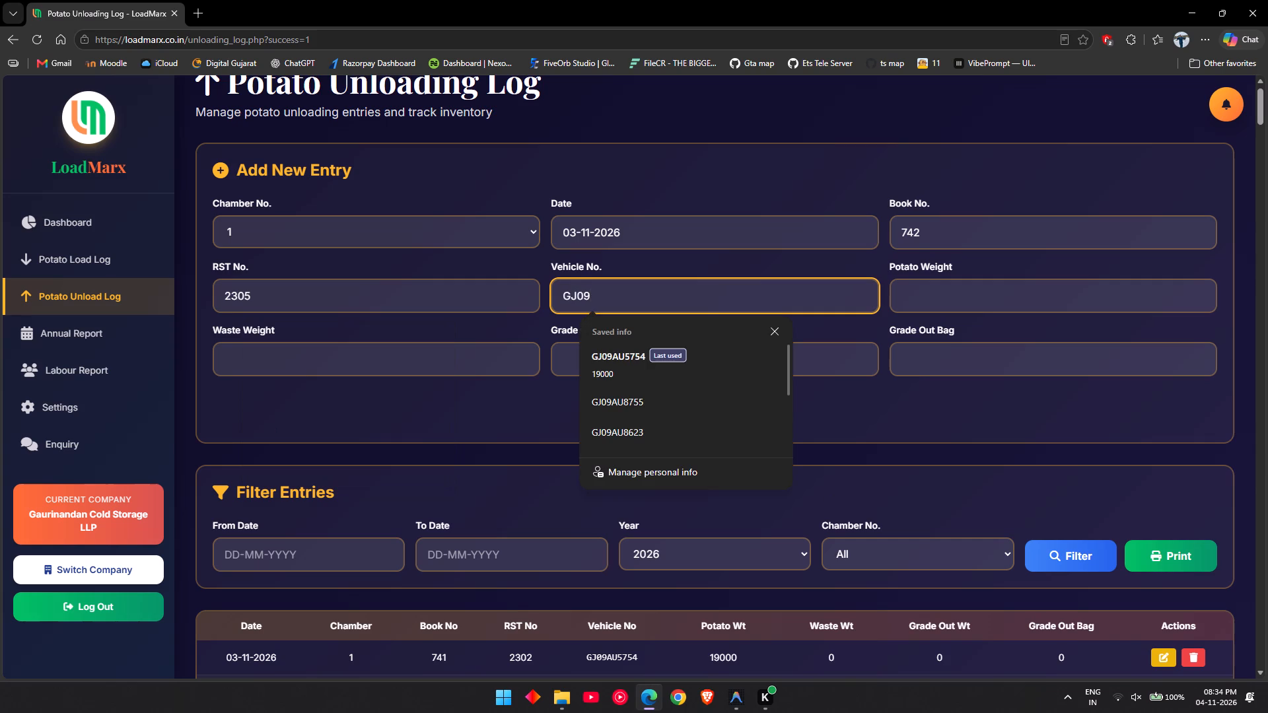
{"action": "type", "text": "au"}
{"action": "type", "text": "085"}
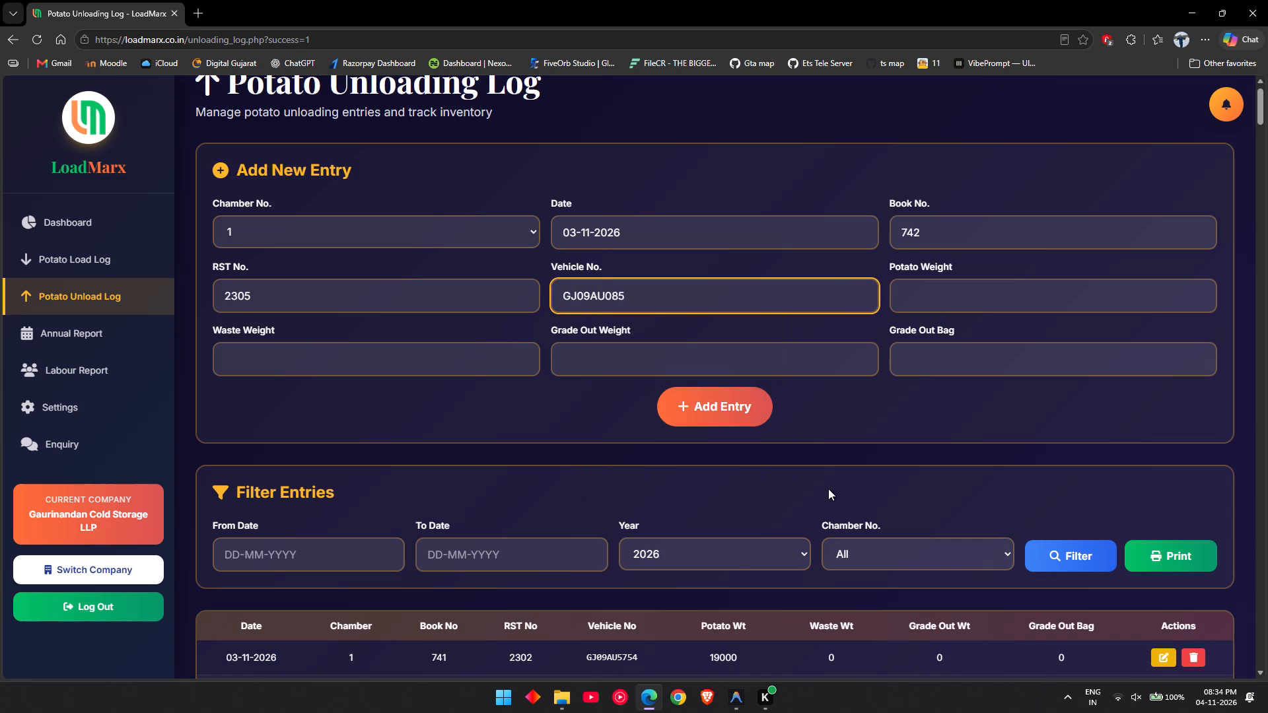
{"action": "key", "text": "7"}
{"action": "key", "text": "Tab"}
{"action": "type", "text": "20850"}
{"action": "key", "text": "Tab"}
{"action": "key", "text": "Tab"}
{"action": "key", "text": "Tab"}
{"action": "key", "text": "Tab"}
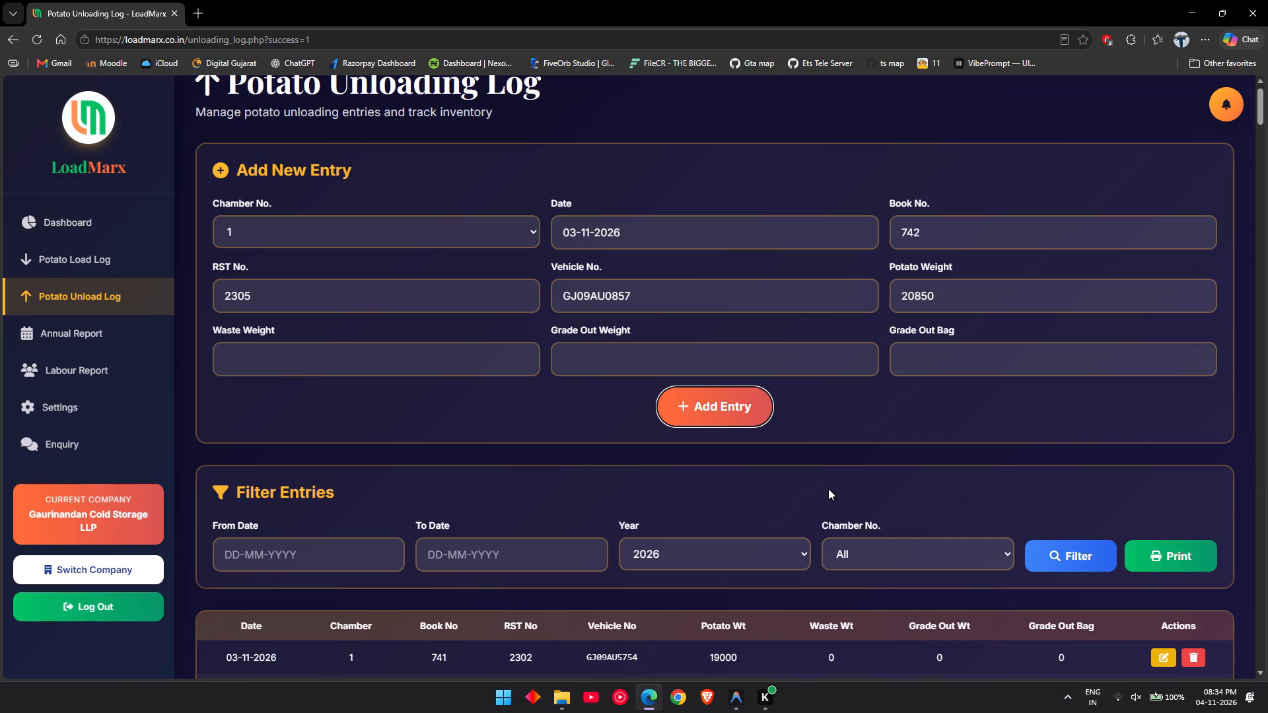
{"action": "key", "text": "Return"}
Start a new unloading entry for chamber 1 dated 03-11-2026 with book number 743.
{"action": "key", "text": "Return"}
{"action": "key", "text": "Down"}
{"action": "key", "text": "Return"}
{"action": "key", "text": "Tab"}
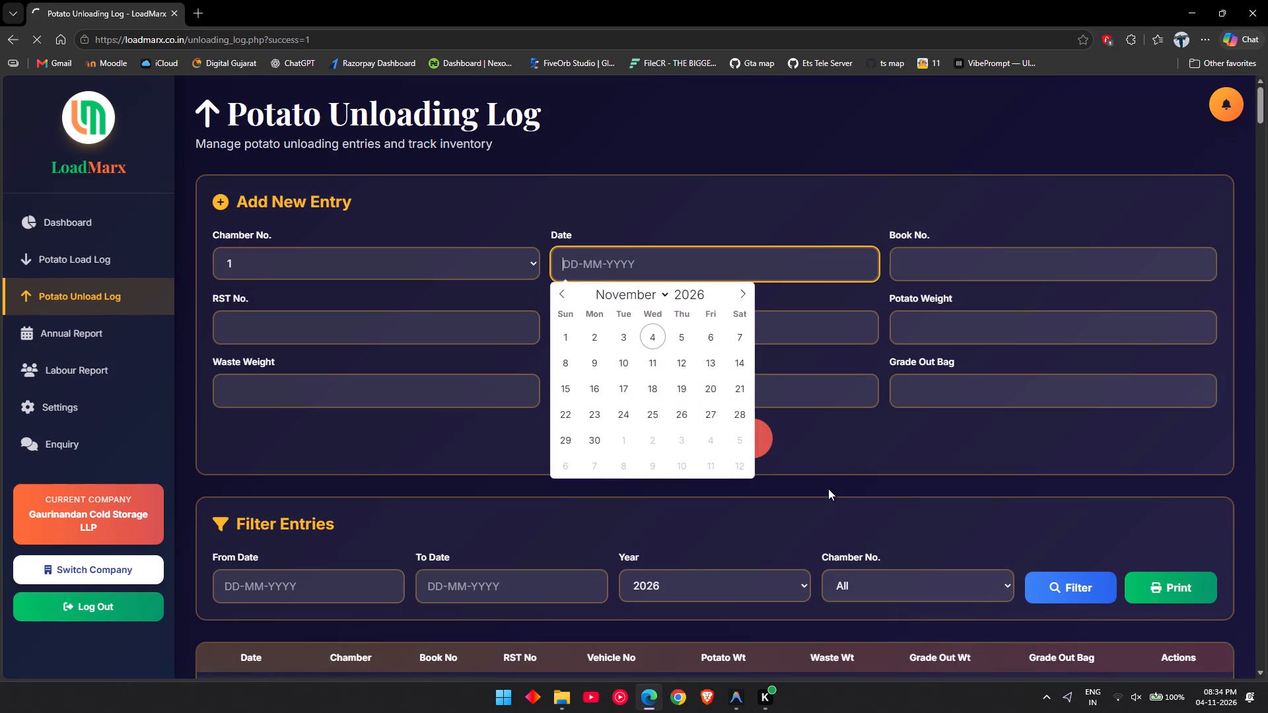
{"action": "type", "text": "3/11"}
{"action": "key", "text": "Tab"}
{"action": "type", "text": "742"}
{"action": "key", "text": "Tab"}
{"action": "left_click", "coordinate": [993, 271]}
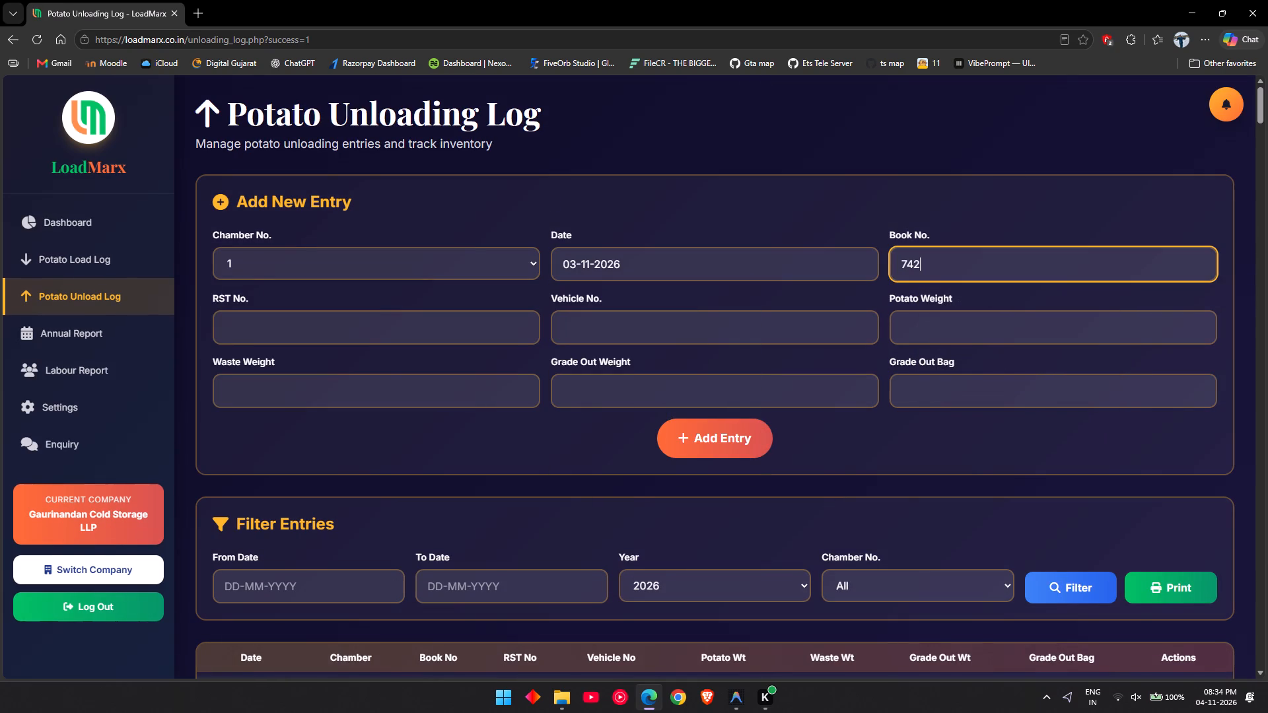
{"action": "key", "text": "BackSpace"}
{"action": "key", "text": "3"}
{"action": "key", "text": "Tab"}
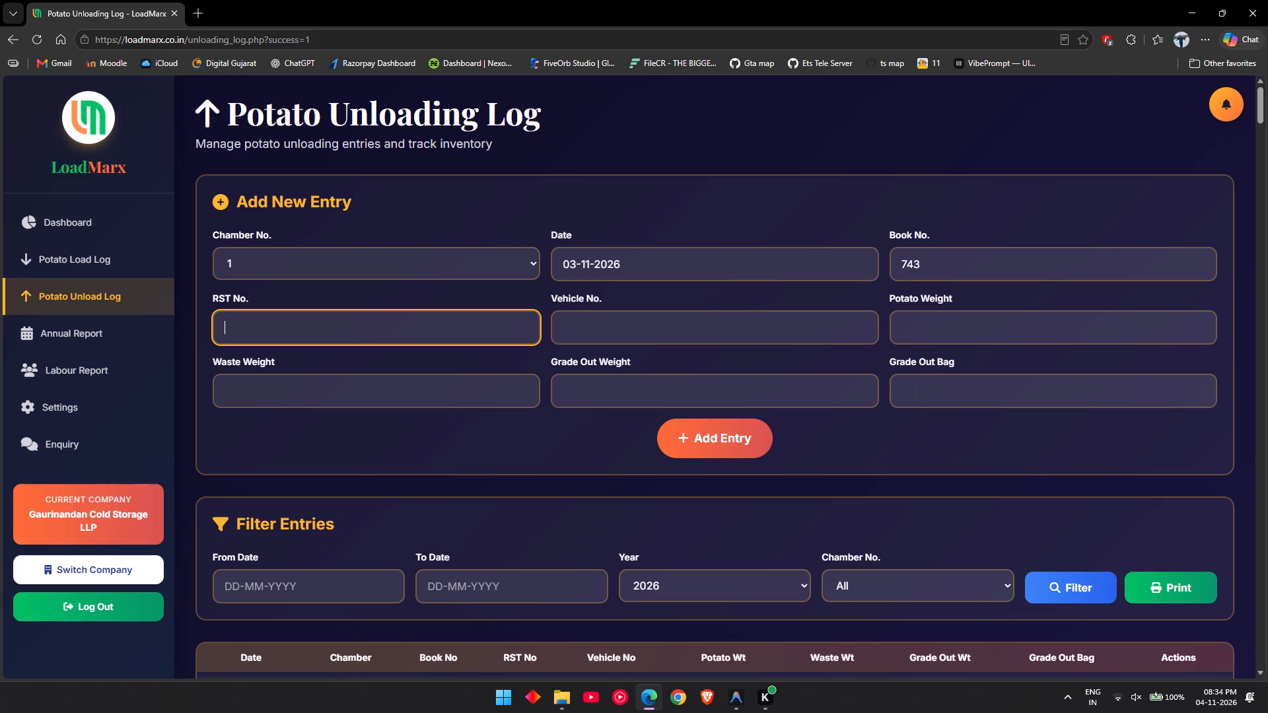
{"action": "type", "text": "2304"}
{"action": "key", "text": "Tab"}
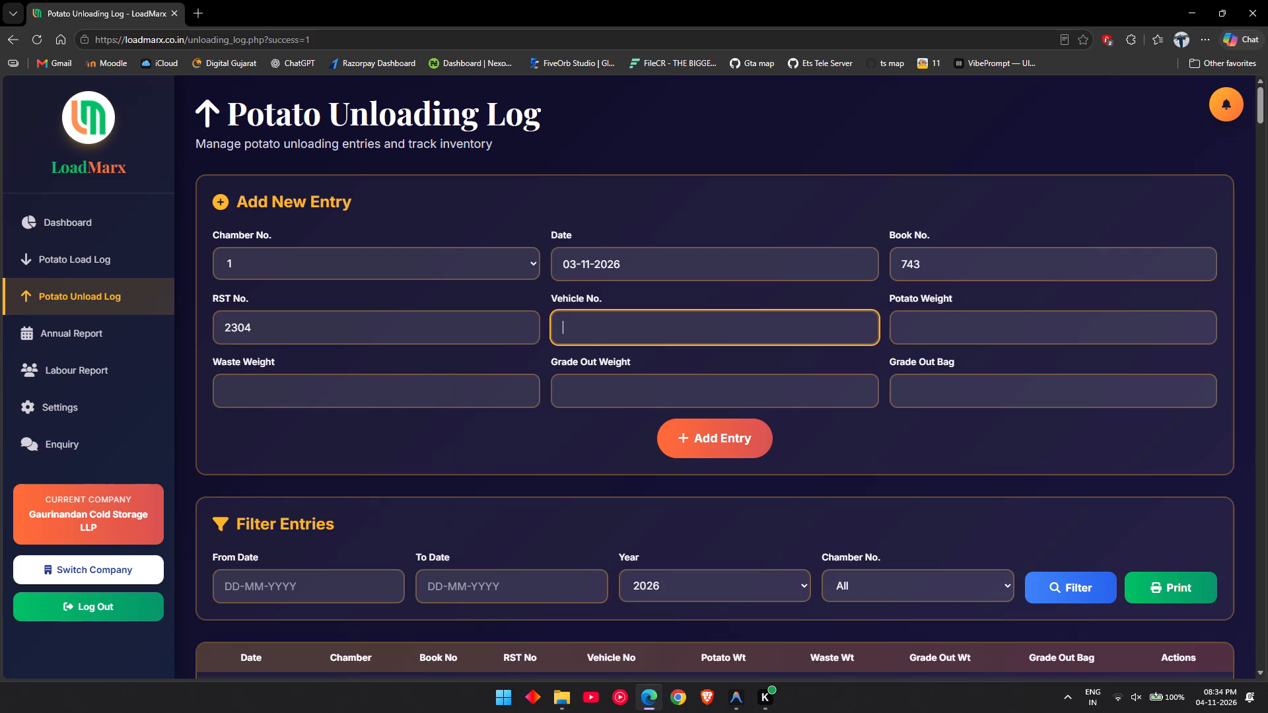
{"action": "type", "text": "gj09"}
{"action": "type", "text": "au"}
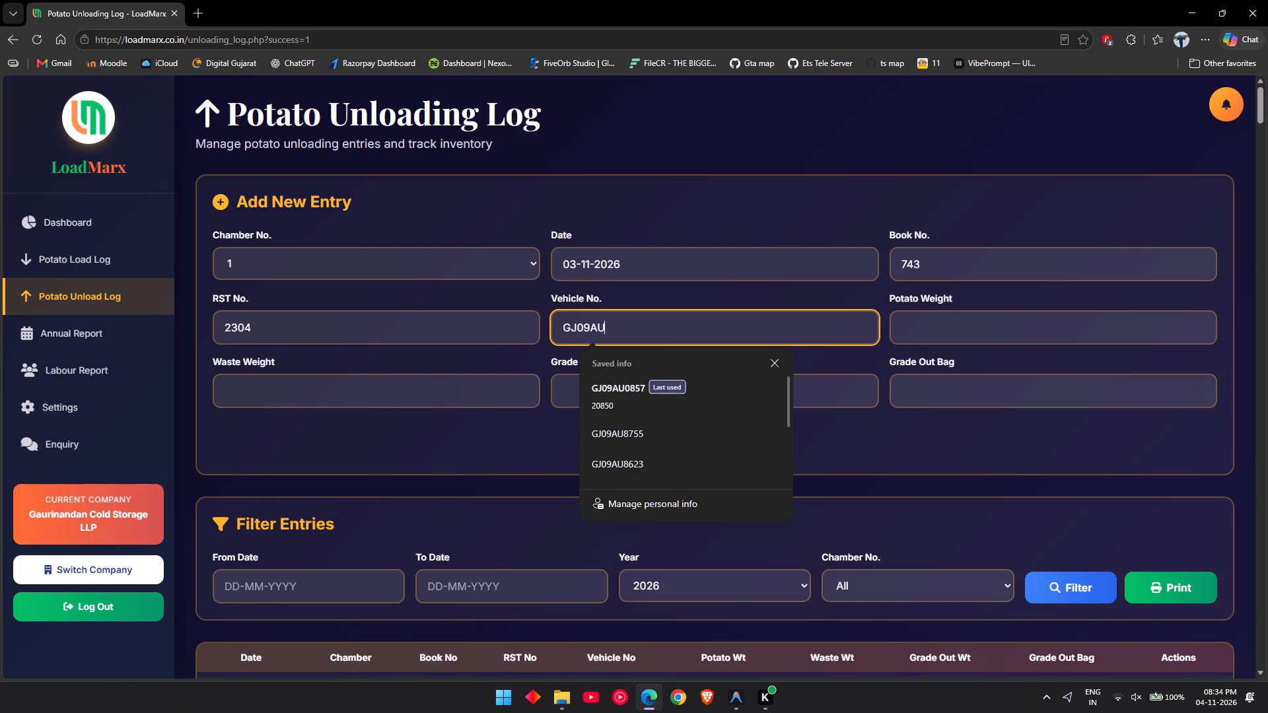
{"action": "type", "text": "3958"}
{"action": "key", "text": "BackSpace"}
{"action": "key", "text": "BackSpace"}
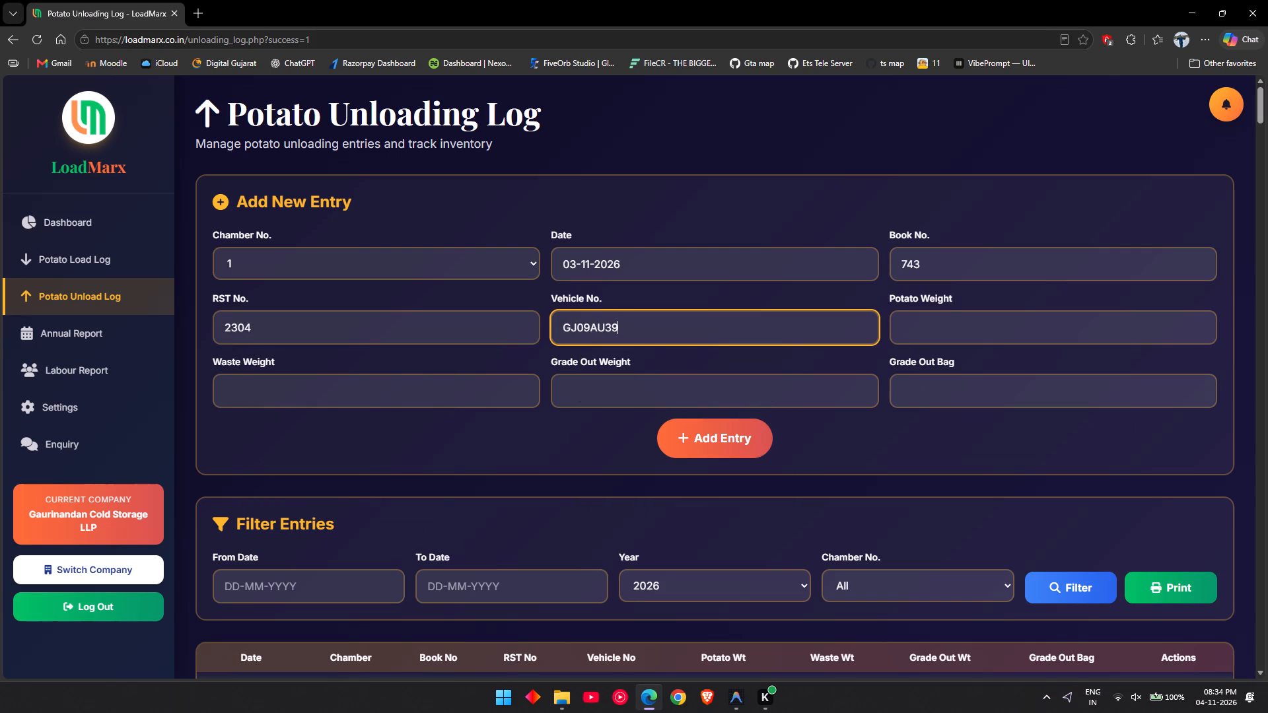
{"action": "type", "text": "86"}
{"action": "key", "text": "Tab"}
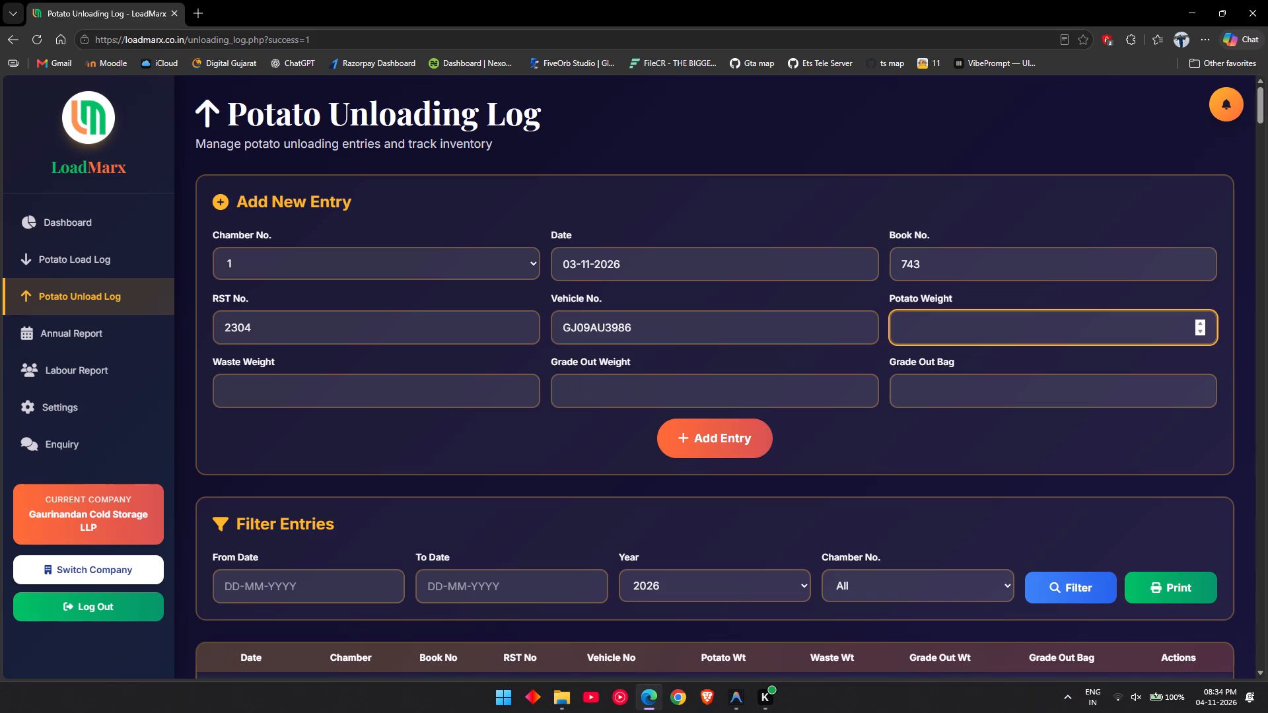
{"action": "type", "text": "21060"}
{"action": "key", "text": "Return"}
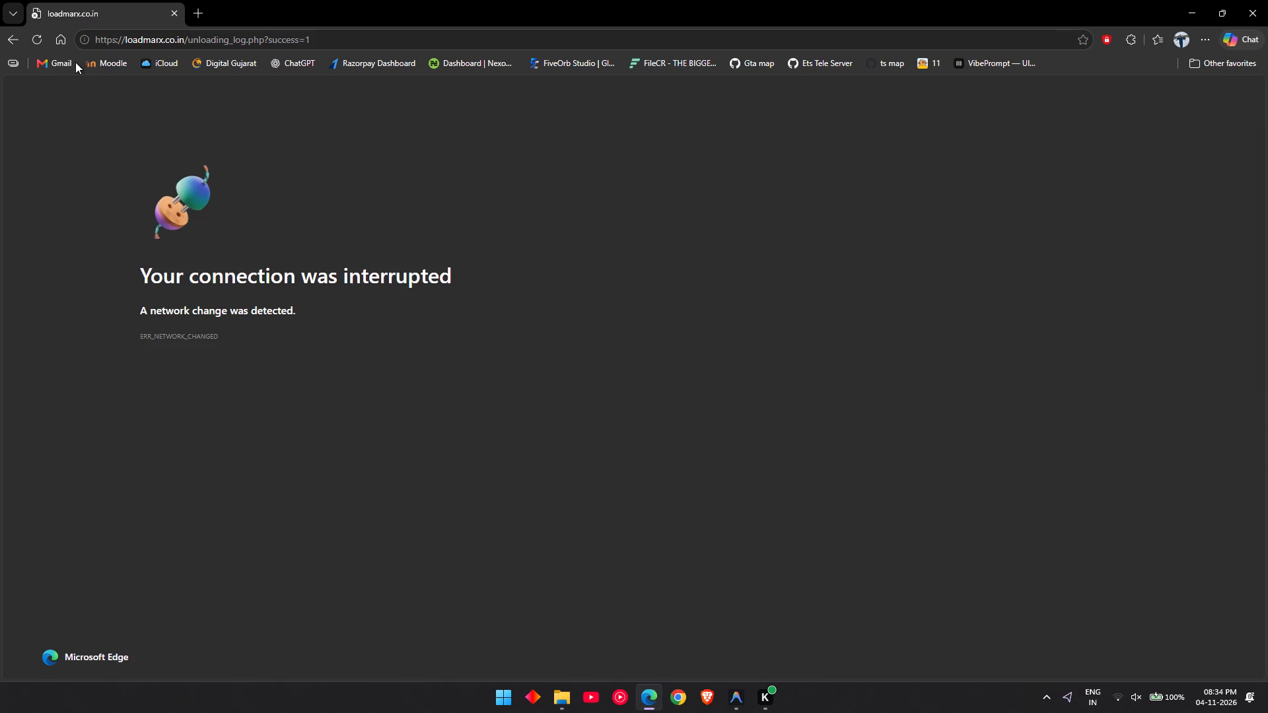
Reload the unloading log page.
{"action": "left_click", "coordinate": [37, 43]}
{"action": "left_click", "coordinate": [697, 151]}
Review the logged unloading entries dated 01-11-2026 to 03-11-2026, checking the sequence of book and RST numbers.
{"action": "scroll", "coordinate": [658, 435], "scroll_direction": "down", "scroll_amount": 3}
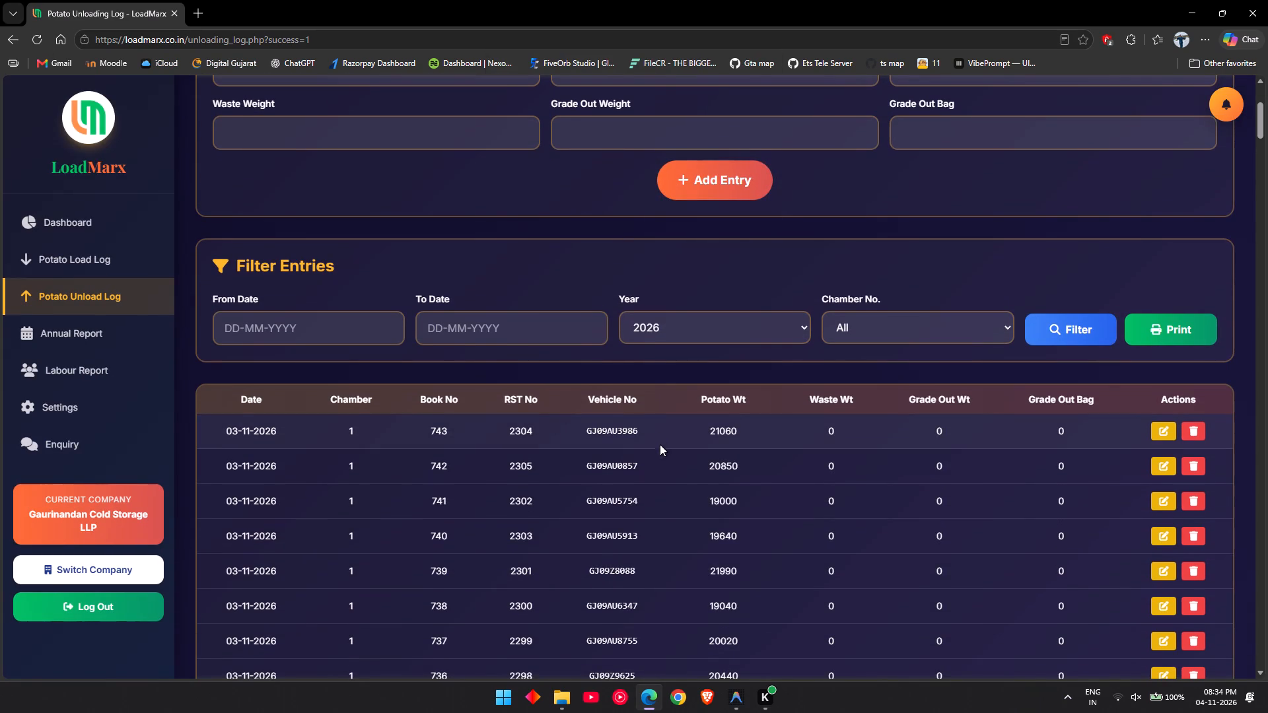
{"action": "scroll", "coordinate": [749, 436], "scroll_direction": "down", "scroll_amount": 2}
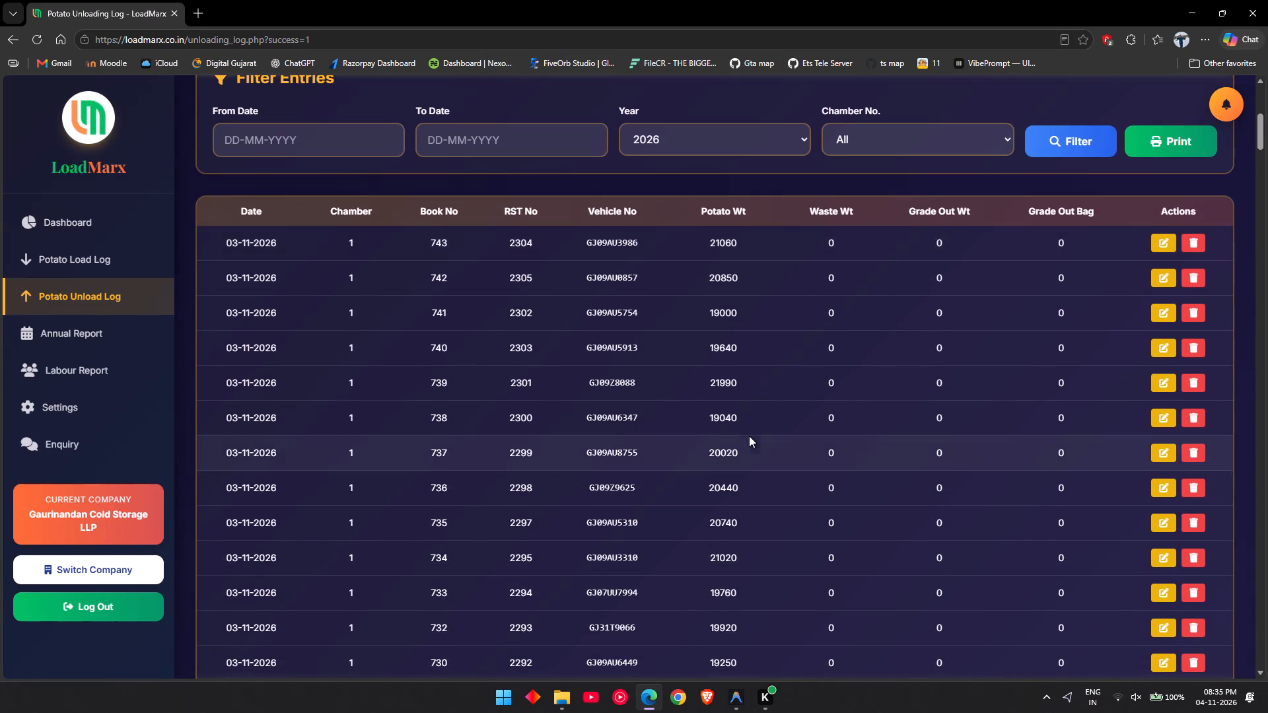
{"action": "scroll", "coordinate": [749, 436], "scroll_direction": "down", "scroll_amount": 3}
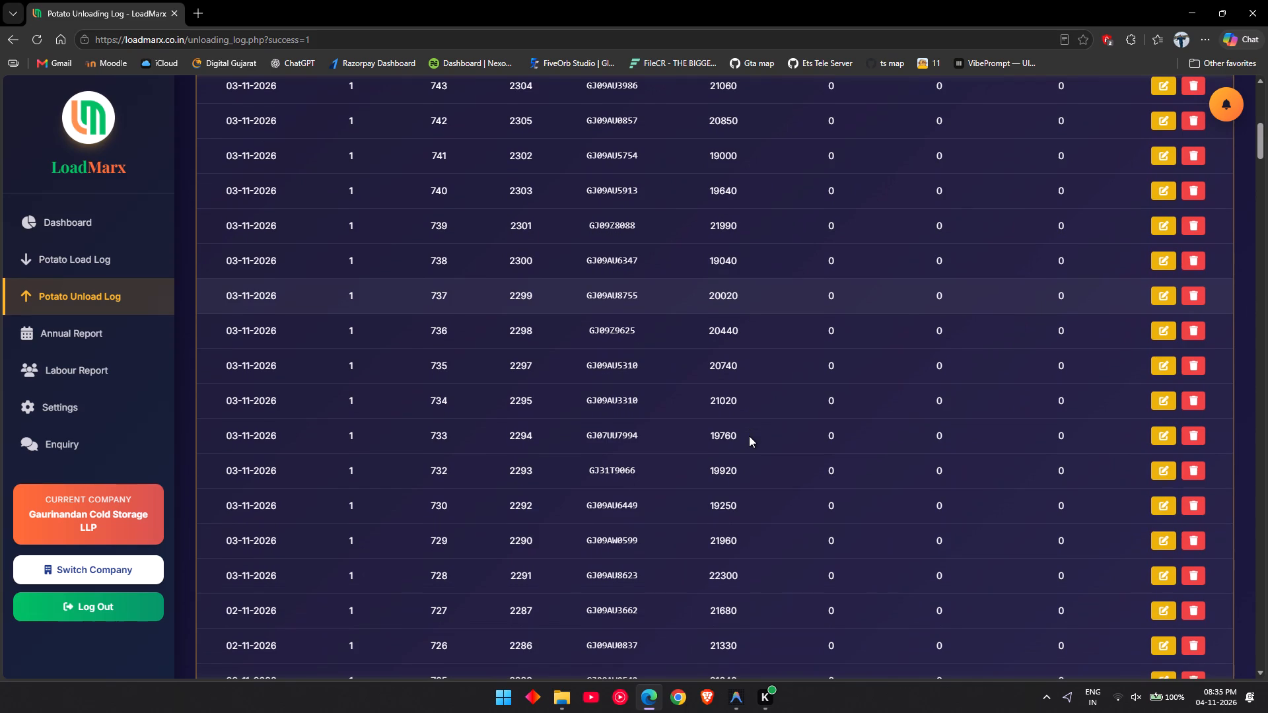
{"action": "scroll", "coordinate": [749, 436], "scroll_direction": "down", "scroll_amount": 1}
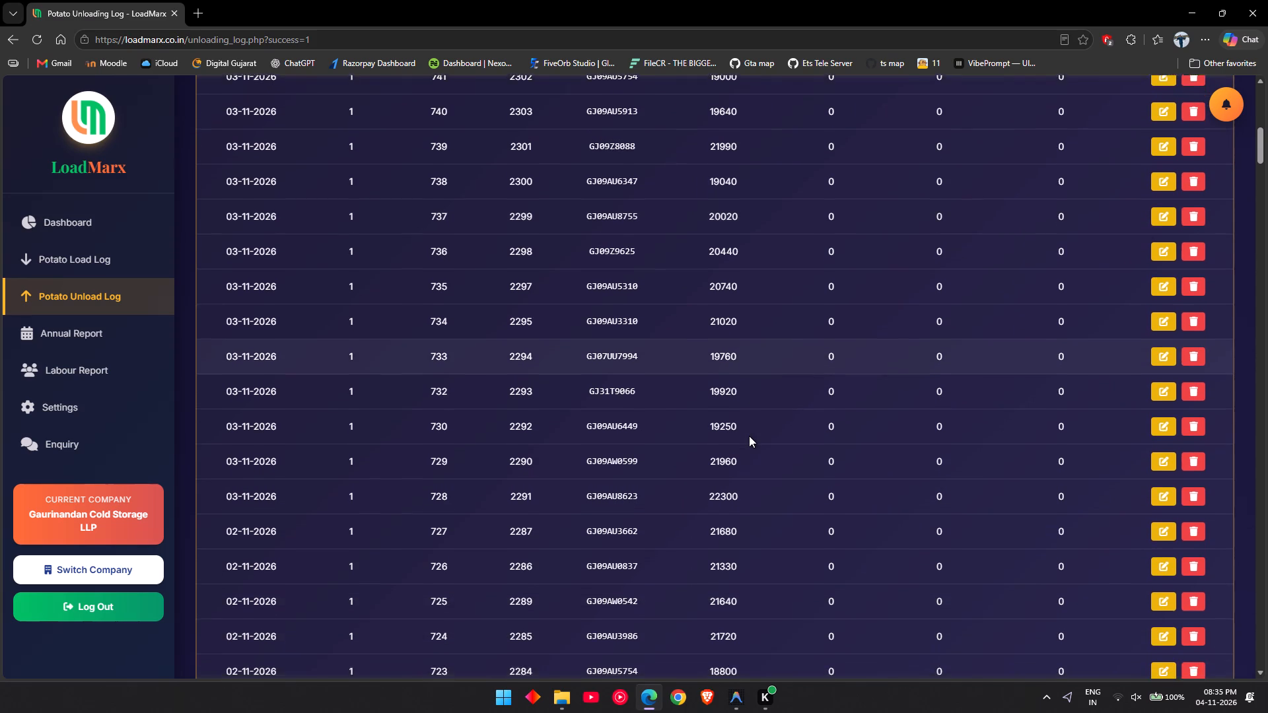
{"action": "scroll", "coordinate": [749, 436], "scroll_direction": "down", "scroll_amount": 1}
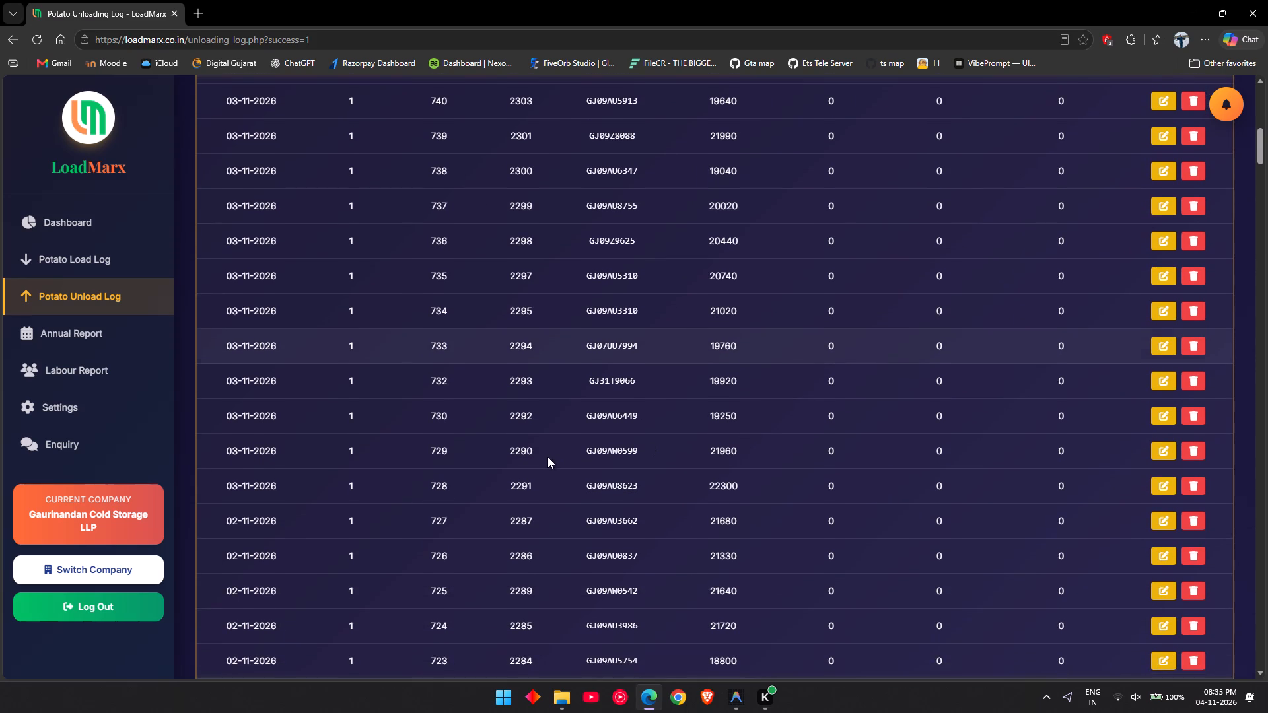
{"action": "scroll", "coordinate": [547, 457], "scroll_direction": "up", "scroll_amount": 2}
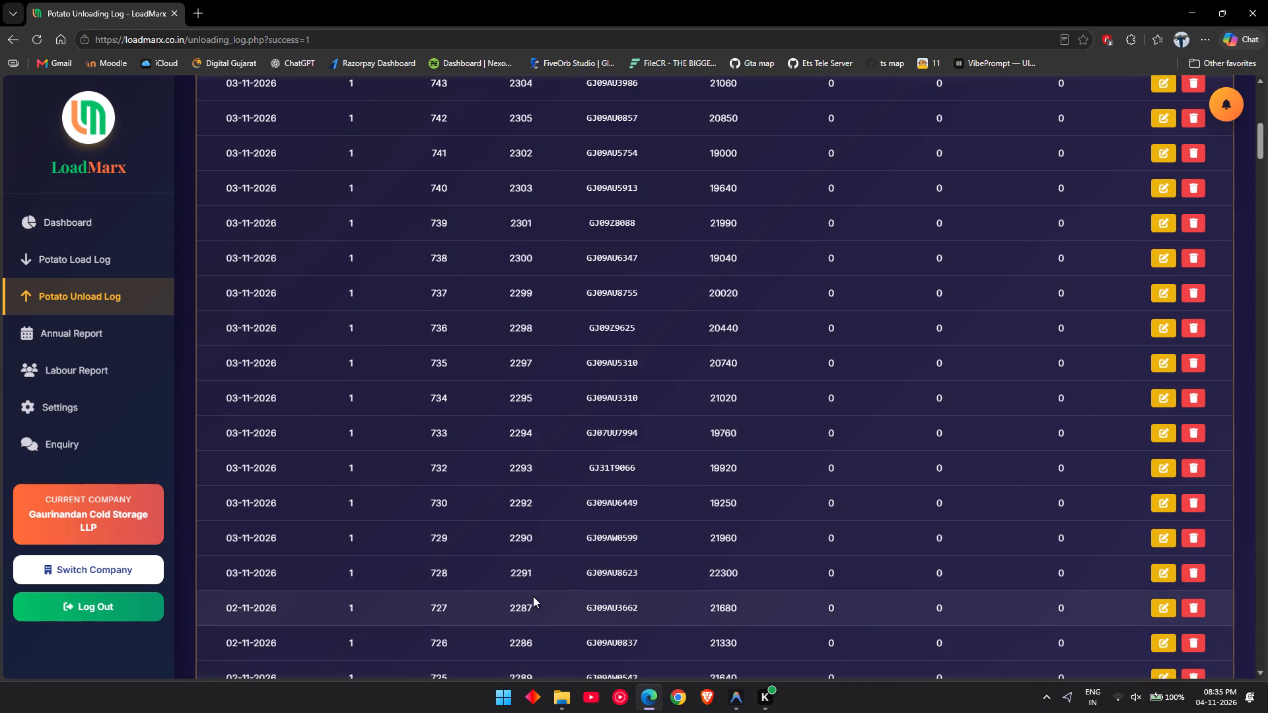
{"action": "scroll", "coordinate": [533, 596], "scroll_direction": "down", "scroll_amount": 5}
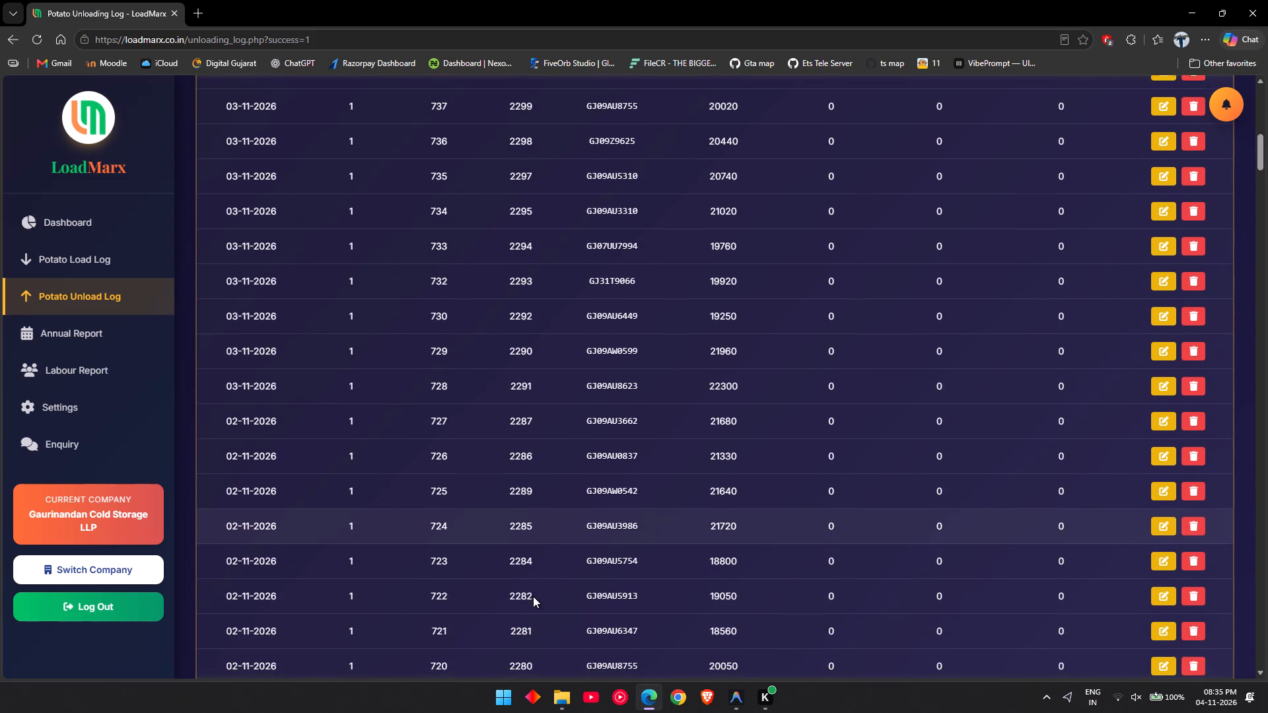
{"action": "scroll", "coordinate": [533, 596], "scroll_direction": "down", "scroll_amount": 4}
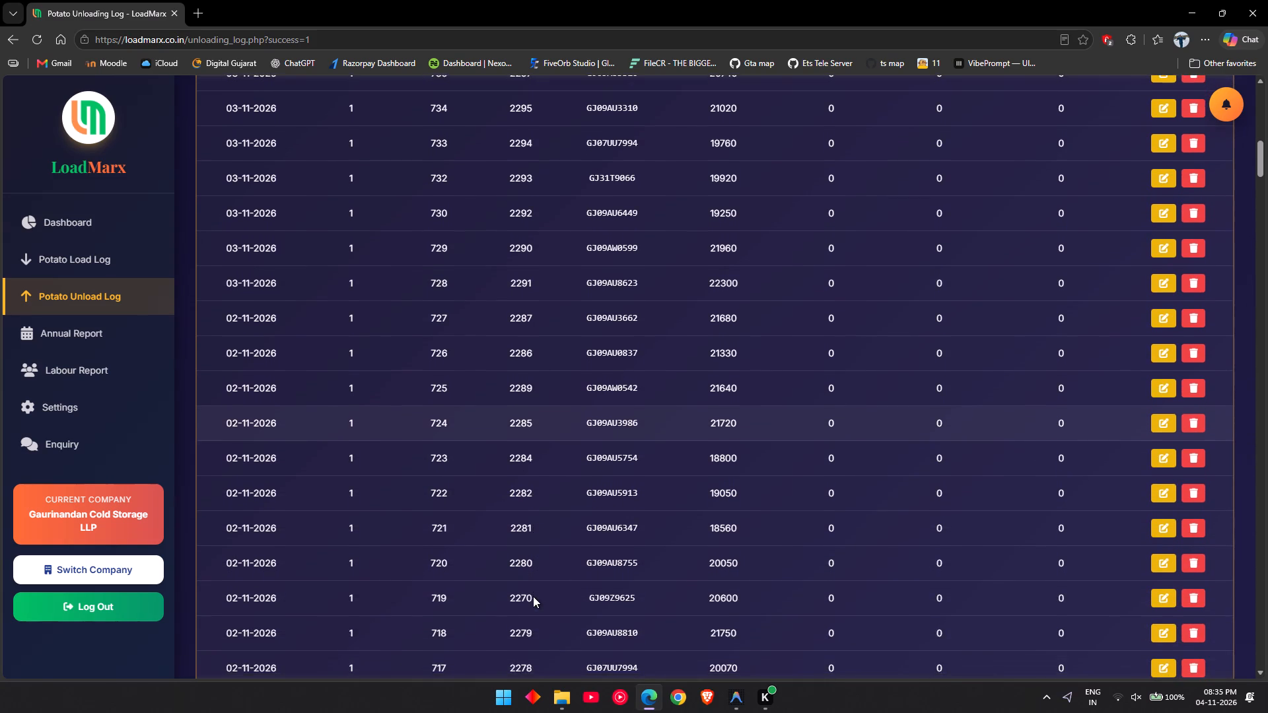
{"action": "scroll", "coordinate": [533, 596], "scroll_direction": "down", "scroll_amount": 2}
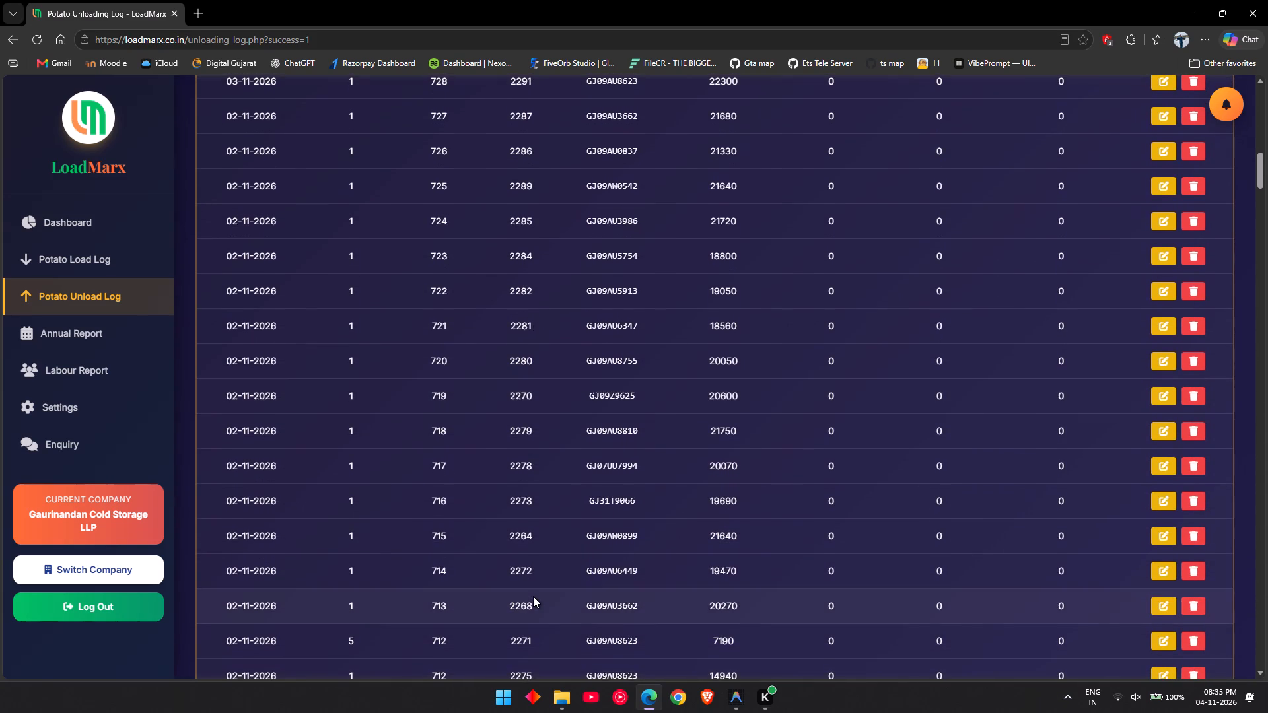
{"action": "scroll", "coordinate": [533, 596], "scroll_direction": "down", "scroll_amount": 2}
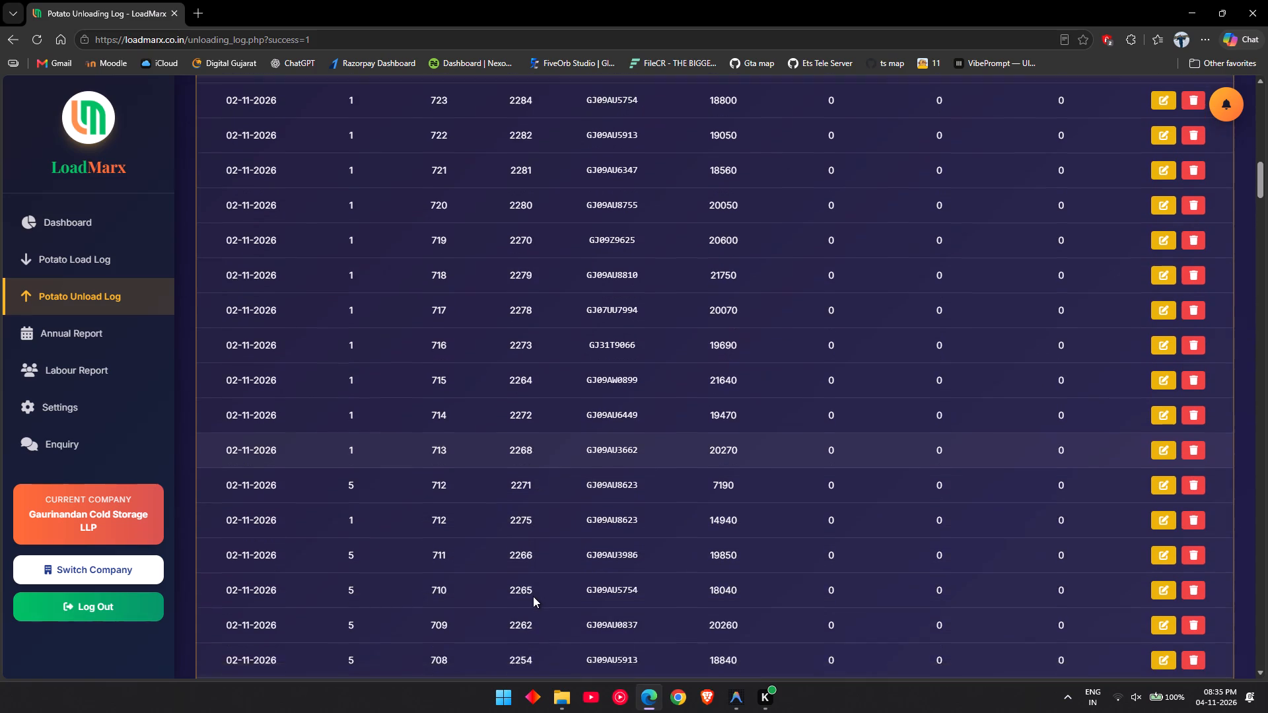
{"action": "scroll", "coordinate": [533, 596], "scroll_direction": "down", "scroll_amount": 5}
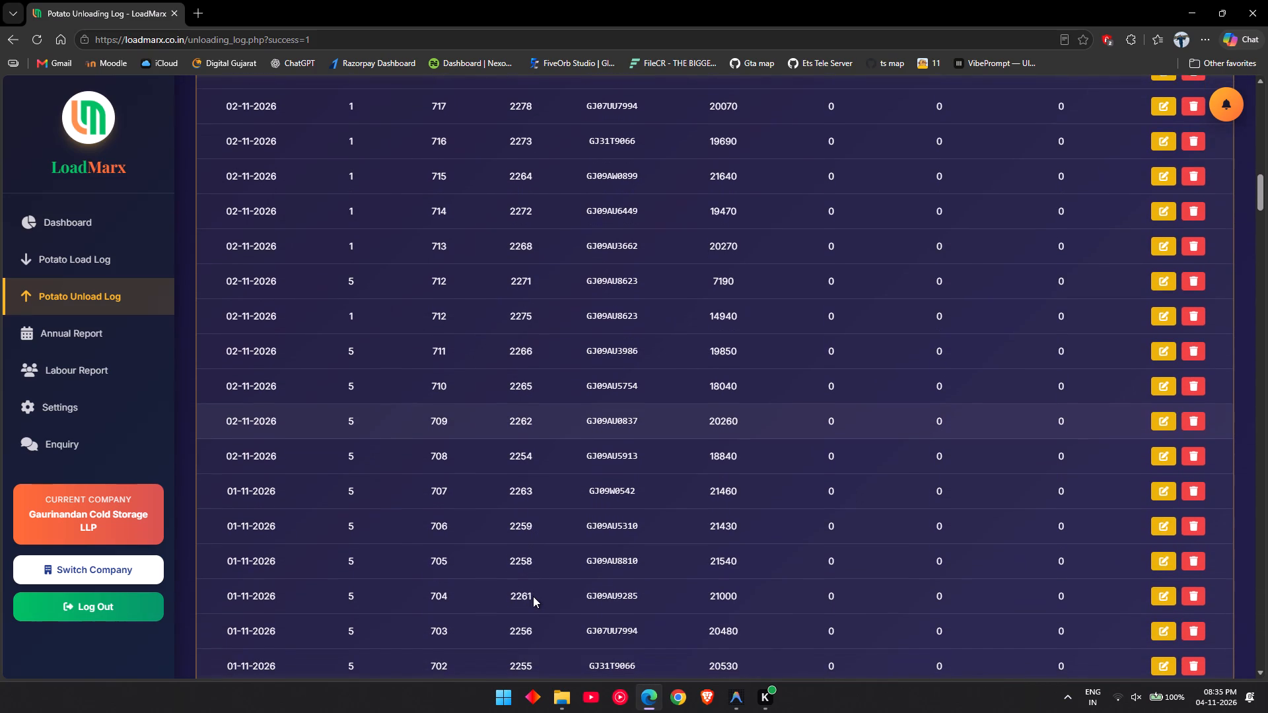
{"action": "scroll", "coordinate": [533, 596], "scroll_direction": "up", "scroll_amount": 6}
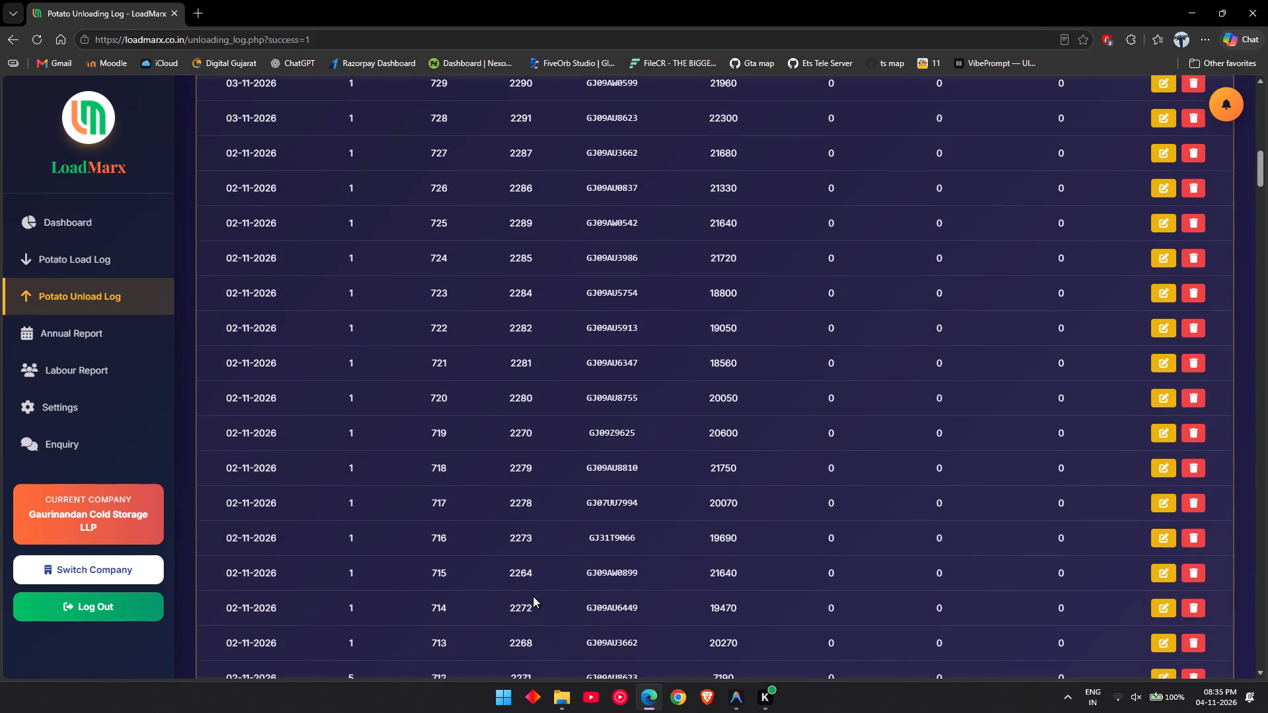
{"action": "scroll", "coordinate": [533, 596], "scroll_direction": "up", "scroll_amount": 3}
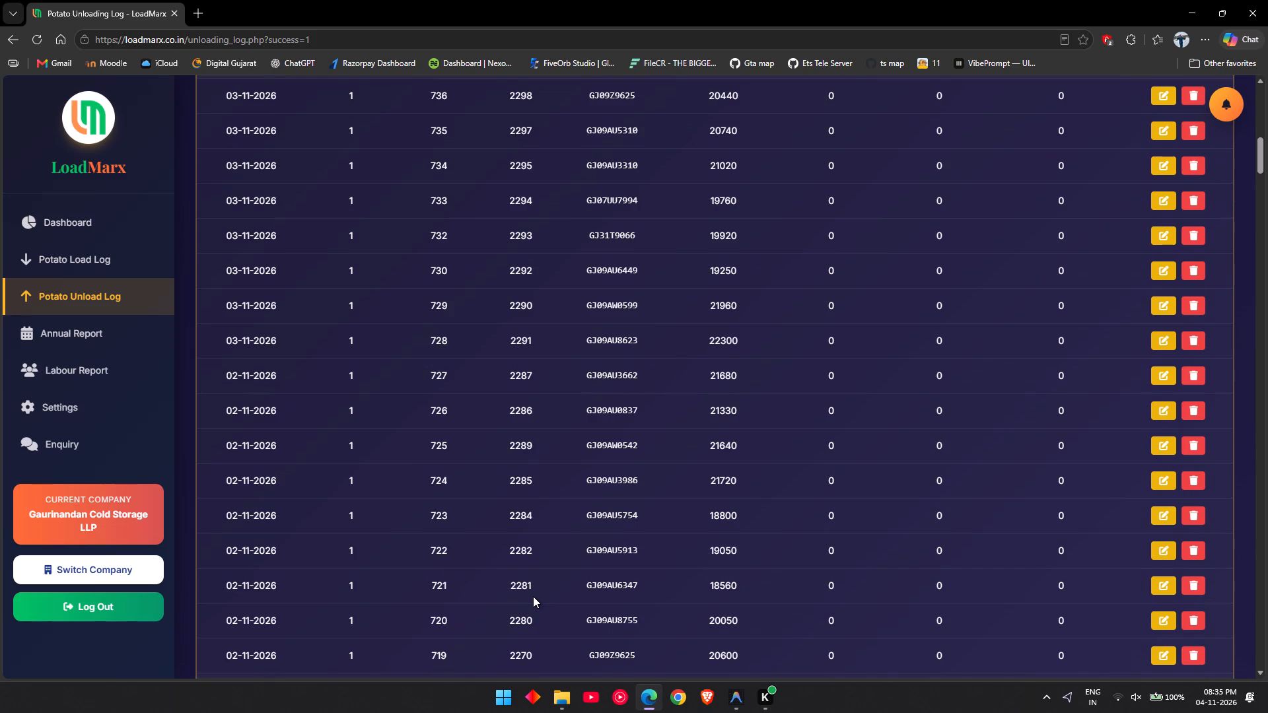
{"action": "scroll", "coordinate": [533, 596], "scroll_direction": "up", "scroll_amount": 1}
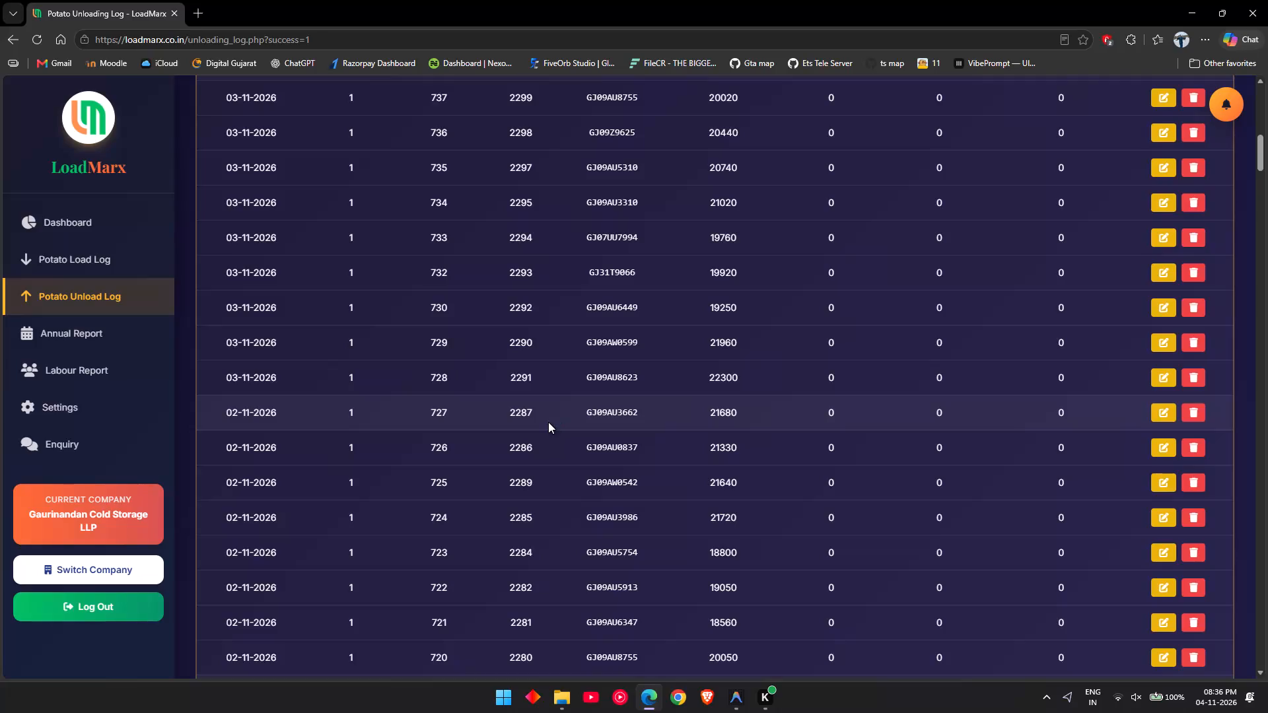
Examine the logged unloading entries of 02-11-2026 and 03-11-2026 for gaps in the RST number sequence.
{"action": "scroll", "coordinate": [548, 422], "scroll_direction": "up", "scroll_amount": 3}
{"action": "scroll", "coordinate": [548, 422], "scroll_direction": "down", "scroll_amount": 1}
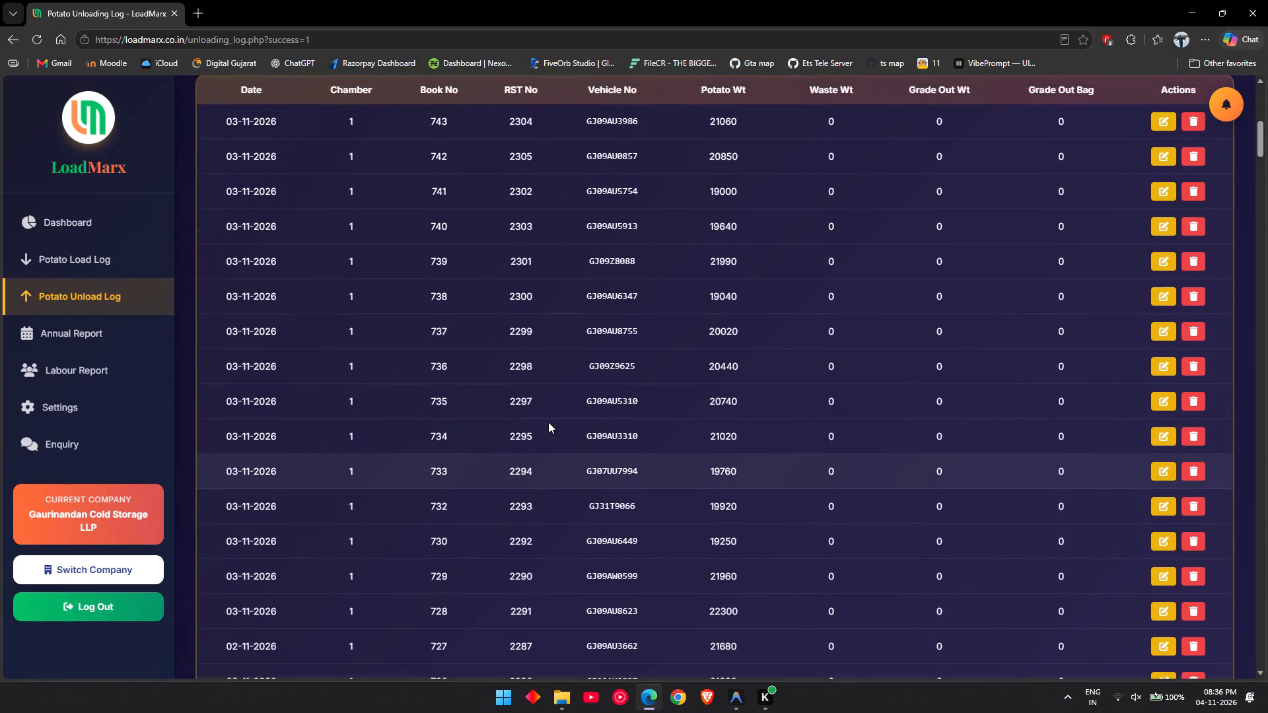
{"action": "scroll", "coordinate": [548, 422], "scroll_direction": "down", "scroll_amount": 1}
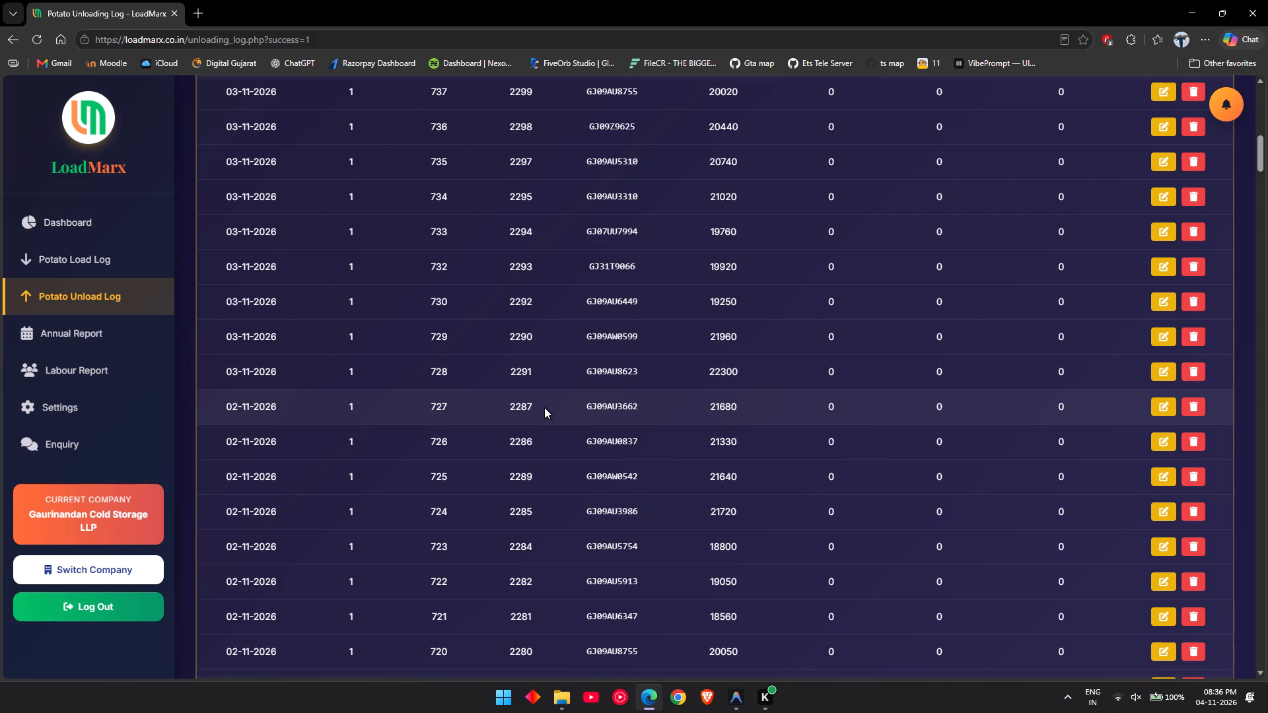
{"action": "scroll", "coordinate": [544, 407], "scroll_direction": "down", "scroll_amount": 11}
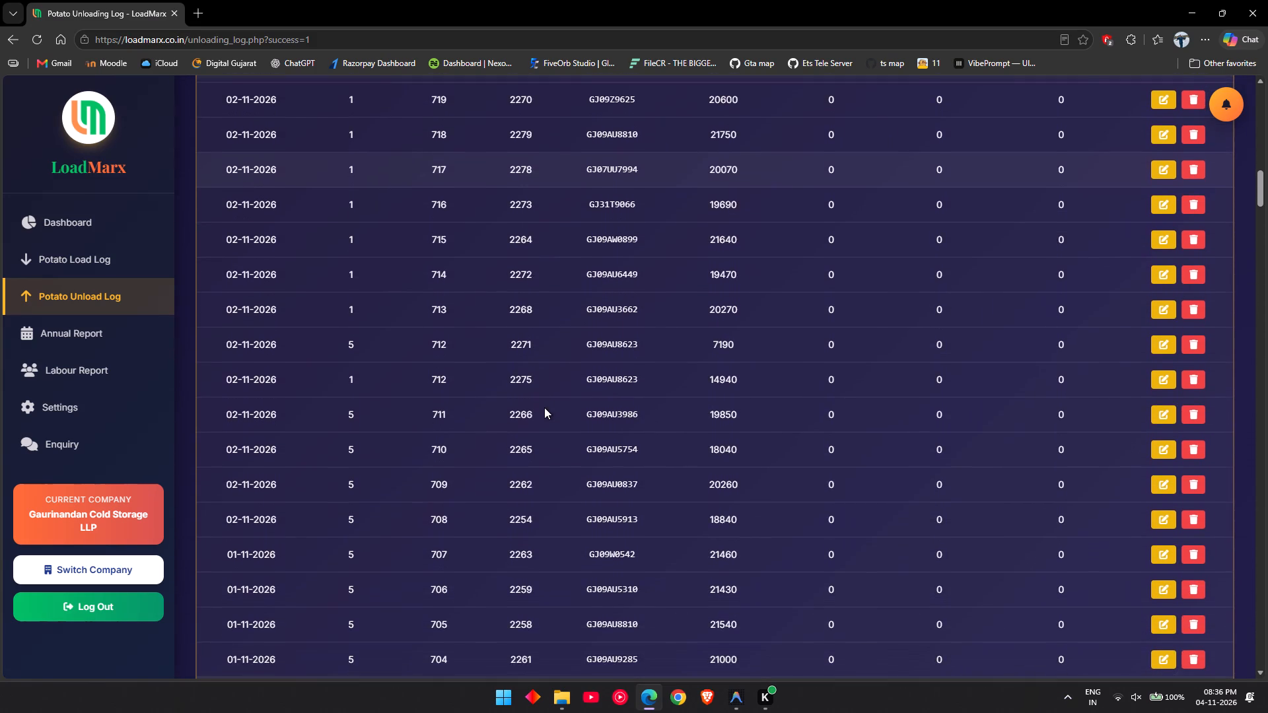
{"action": "scroll", "coordinate": [544, 407], "scroll_direction": "up", "scroll_amount": 8}
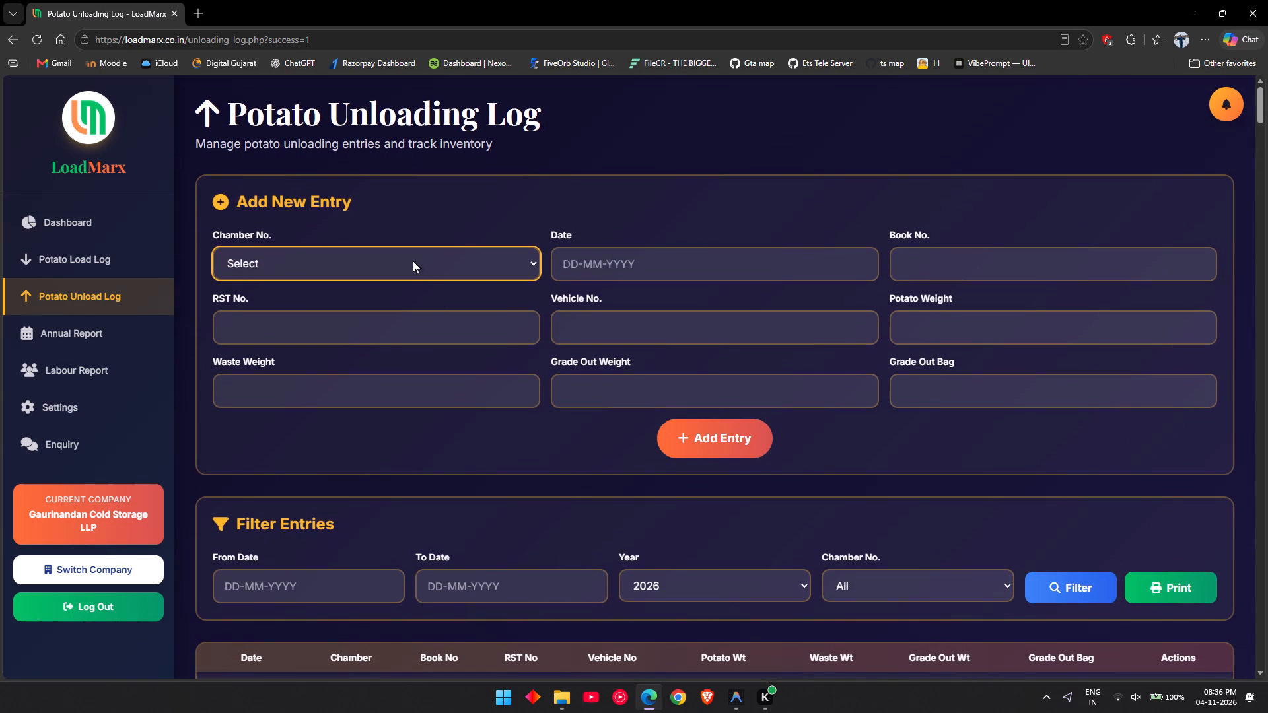
{"action": "left_click", "coordinate": [693, 701]}
{"action": "left_click", "coordinate": [680, 704]}
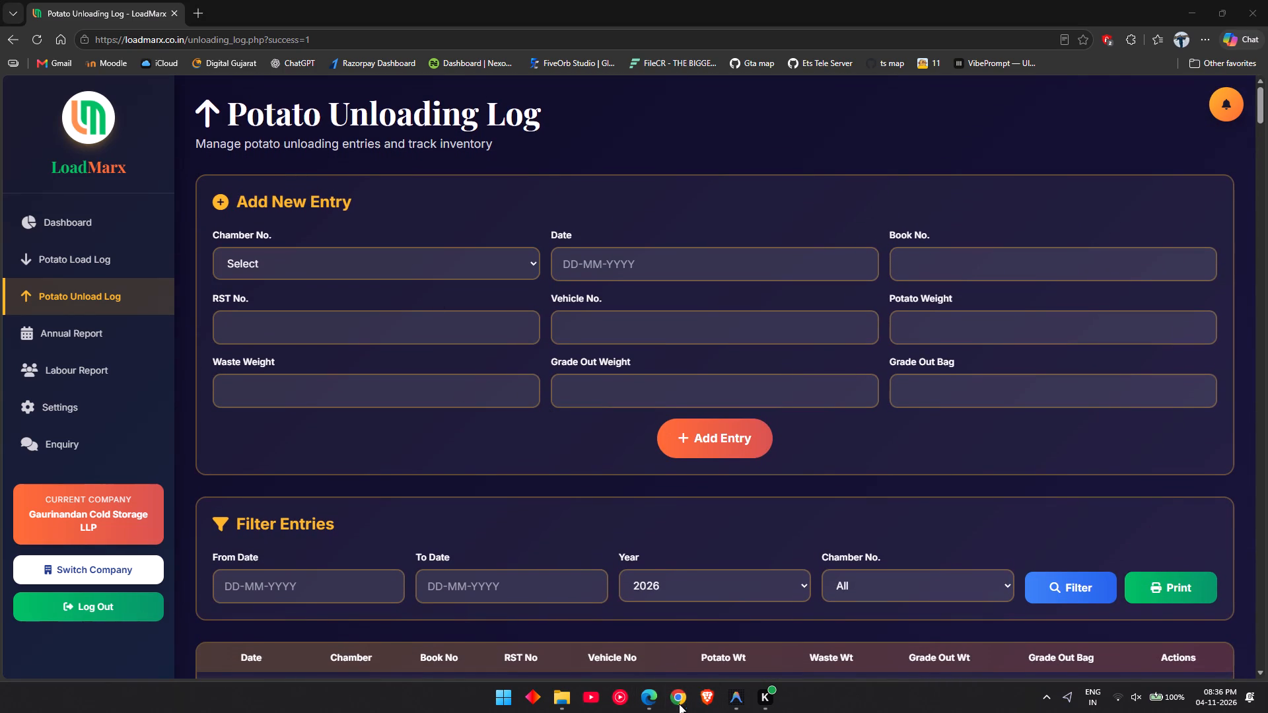
{"action": "left_click", "coordinate": [265, 0]}
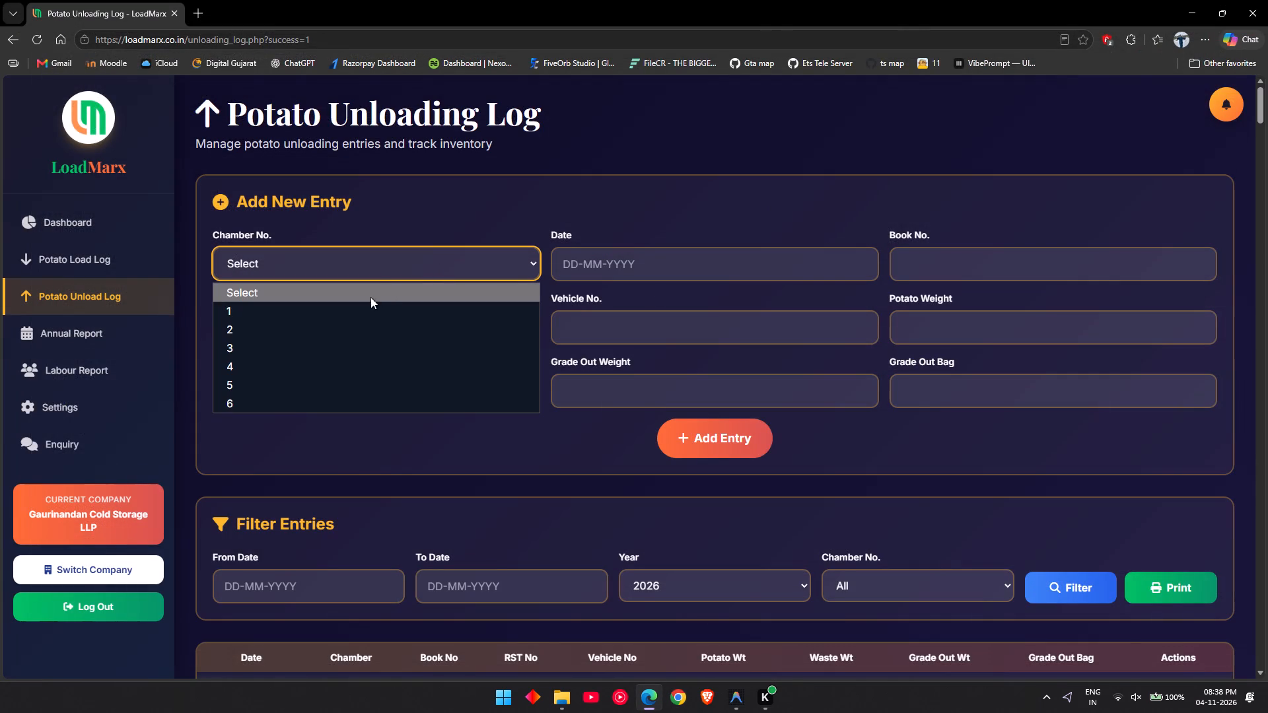
{"action": "left_click", "coordinate": [361, 305]}
{"action": "scroll", "coordinate": [449, 357], "scroll_direction": "down", "scroll_amount": 1}
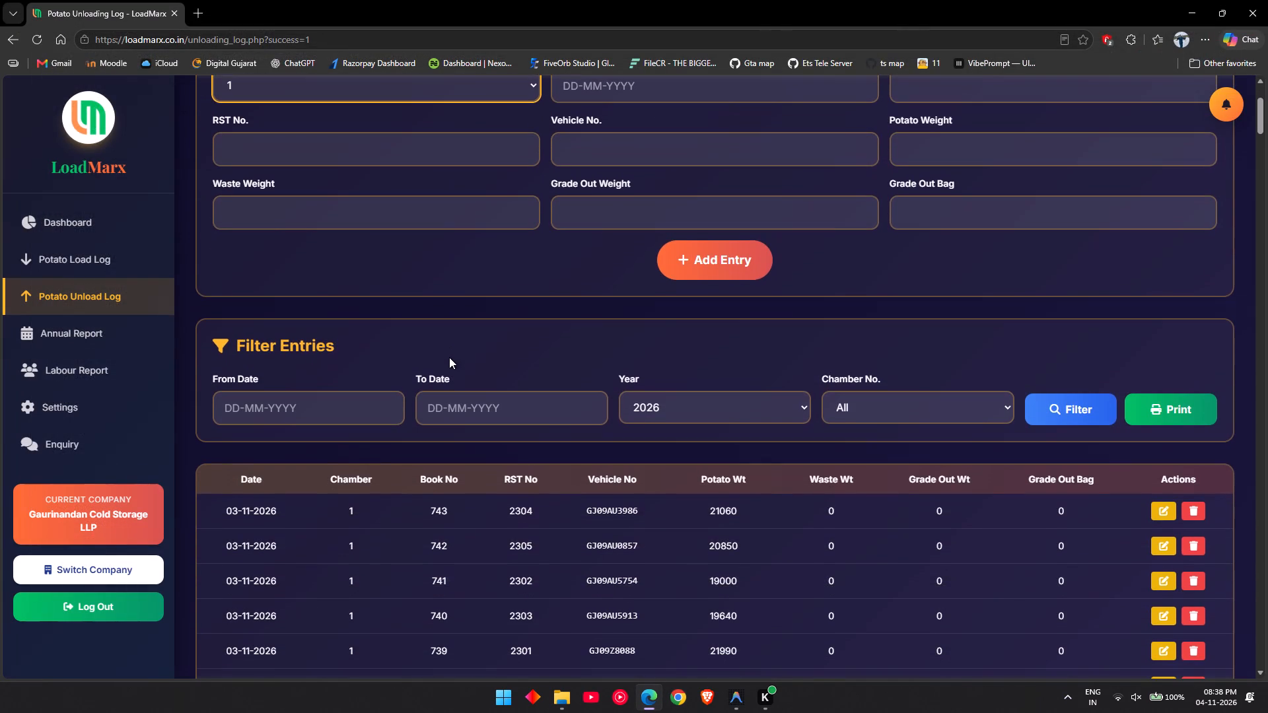
{"action": "scroll", "coordinate": [449, 357], "scroll_direction": "down", "scroll_amount": 1}
{"action": "key", "text": "Tab"}
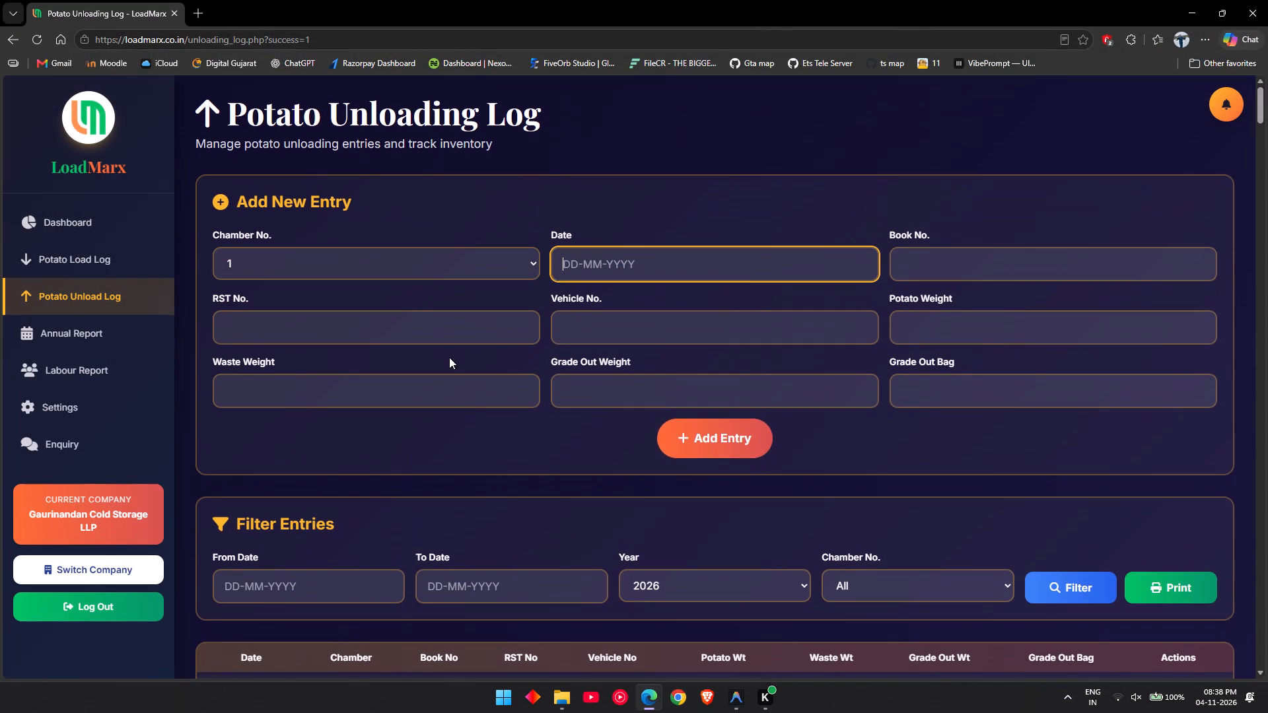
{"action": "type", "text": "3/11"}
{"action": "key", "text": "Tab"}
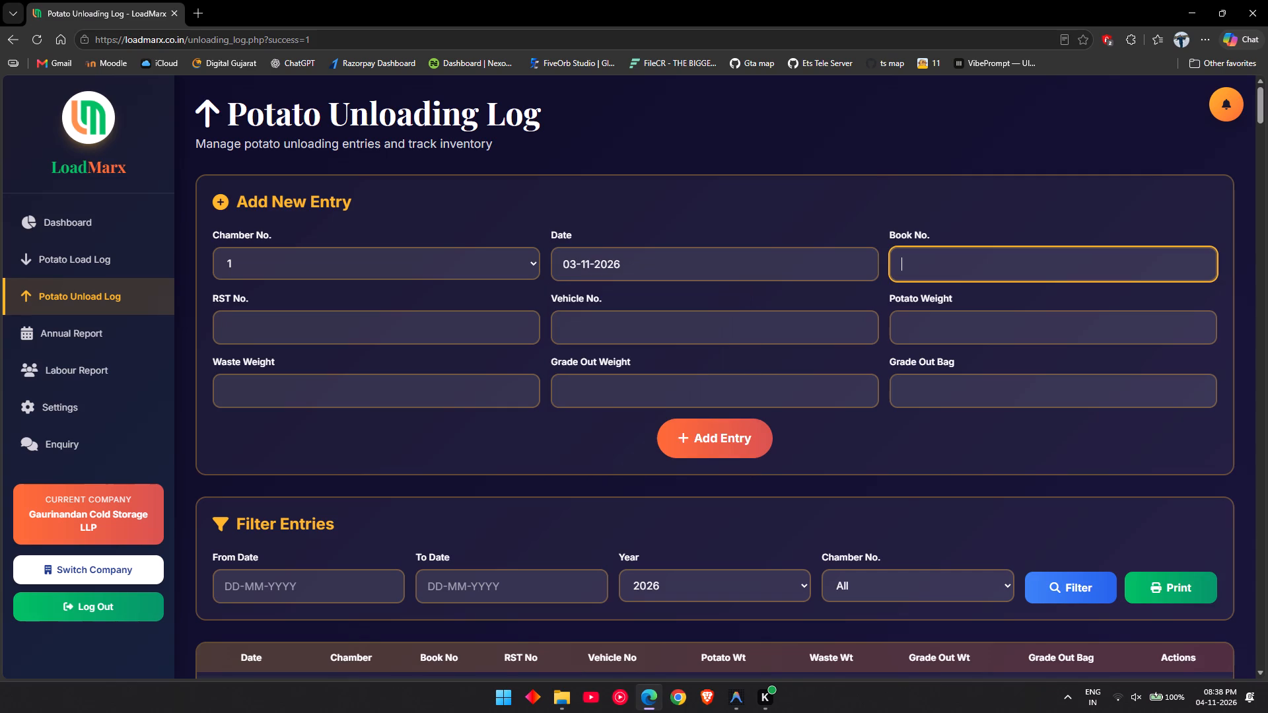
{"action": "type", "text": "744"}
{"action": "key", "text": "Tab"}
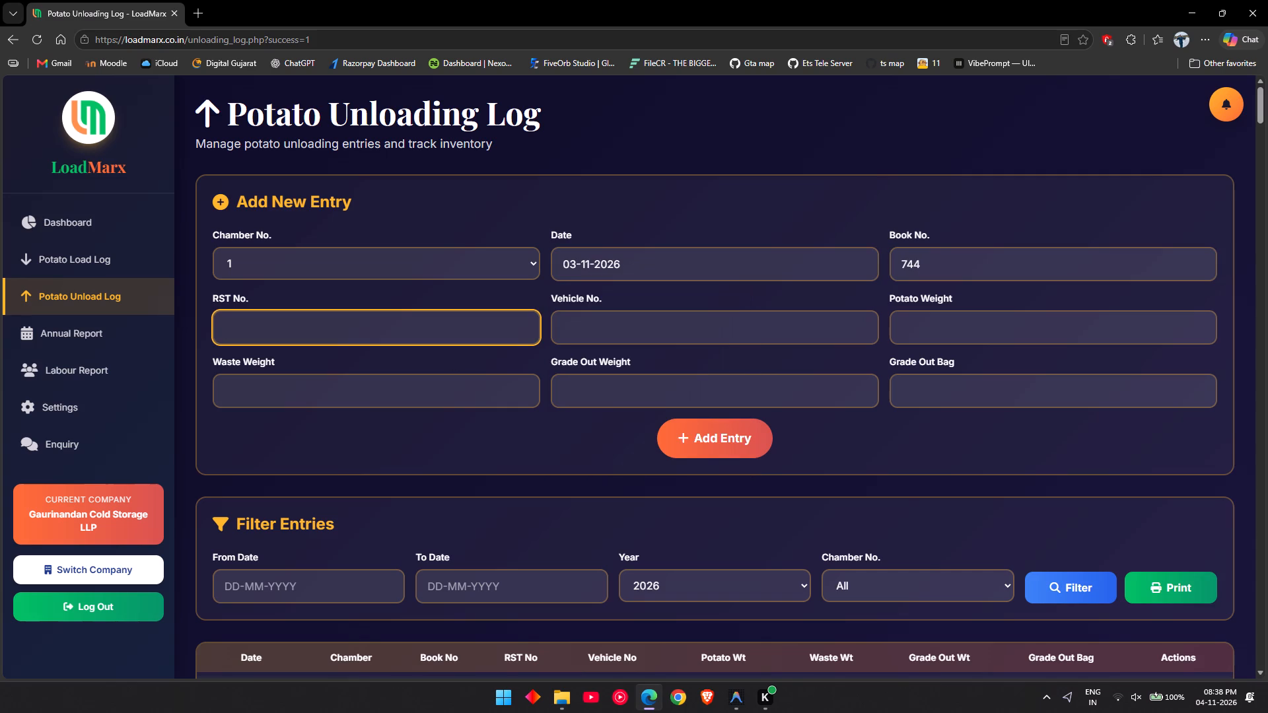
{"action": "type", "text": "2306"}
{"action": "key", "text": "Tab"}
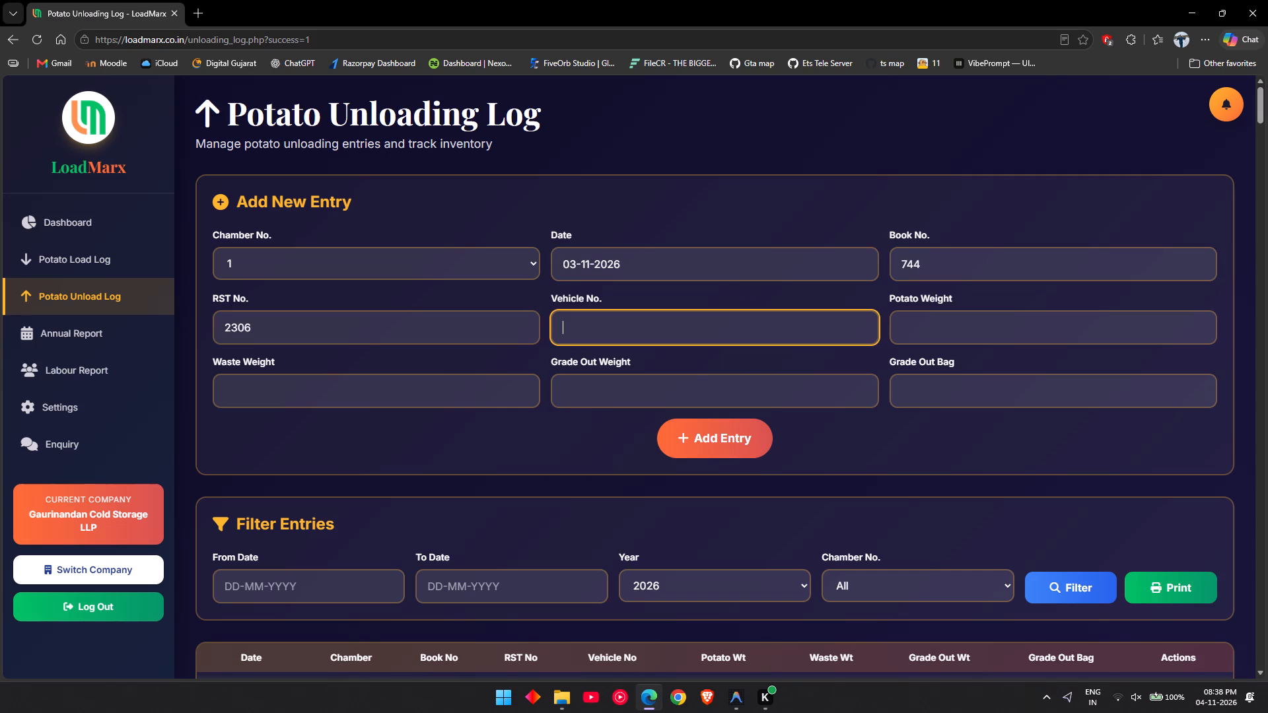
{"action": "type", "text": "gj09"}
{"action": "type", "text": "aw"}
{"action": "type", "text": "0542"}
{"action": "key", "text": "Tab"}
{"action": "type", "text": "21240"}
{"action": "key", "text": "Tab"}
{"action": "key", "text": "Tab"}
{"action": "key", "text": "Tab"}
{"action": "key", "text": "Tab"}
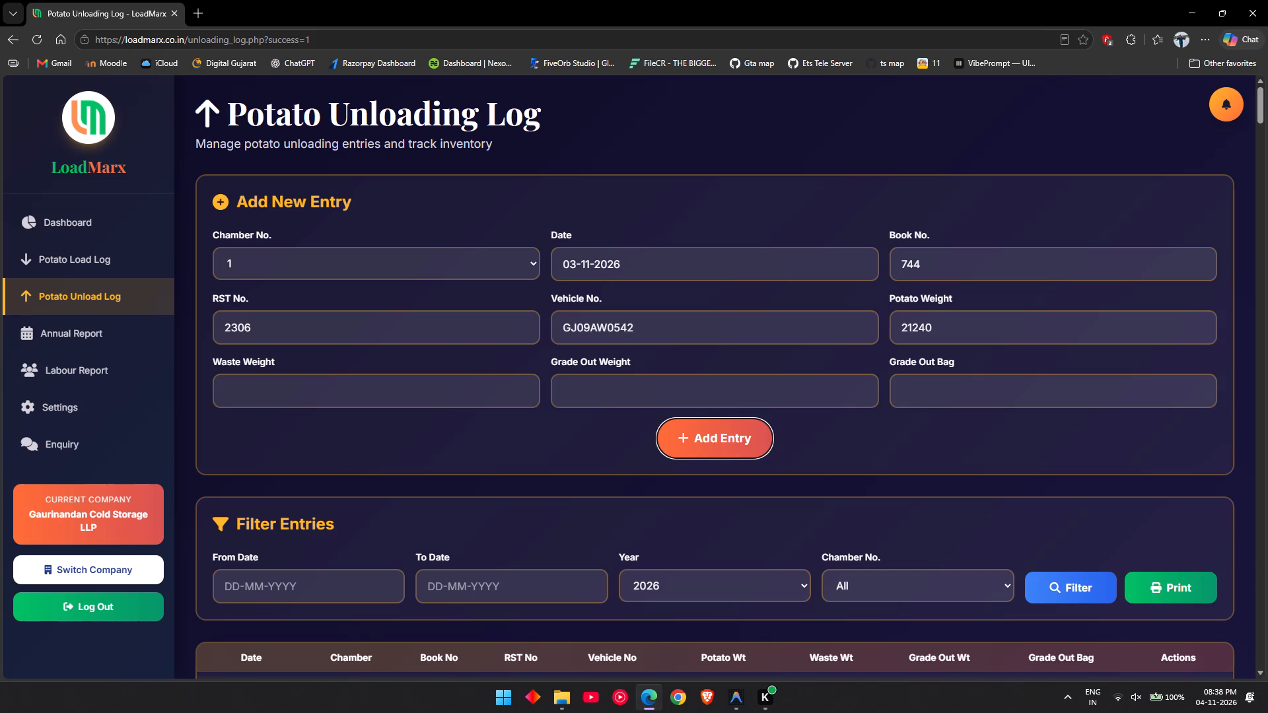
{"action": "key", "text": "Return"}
Start a new unloading entry for chamber 1 dated 03-11-2026 with book number 745.
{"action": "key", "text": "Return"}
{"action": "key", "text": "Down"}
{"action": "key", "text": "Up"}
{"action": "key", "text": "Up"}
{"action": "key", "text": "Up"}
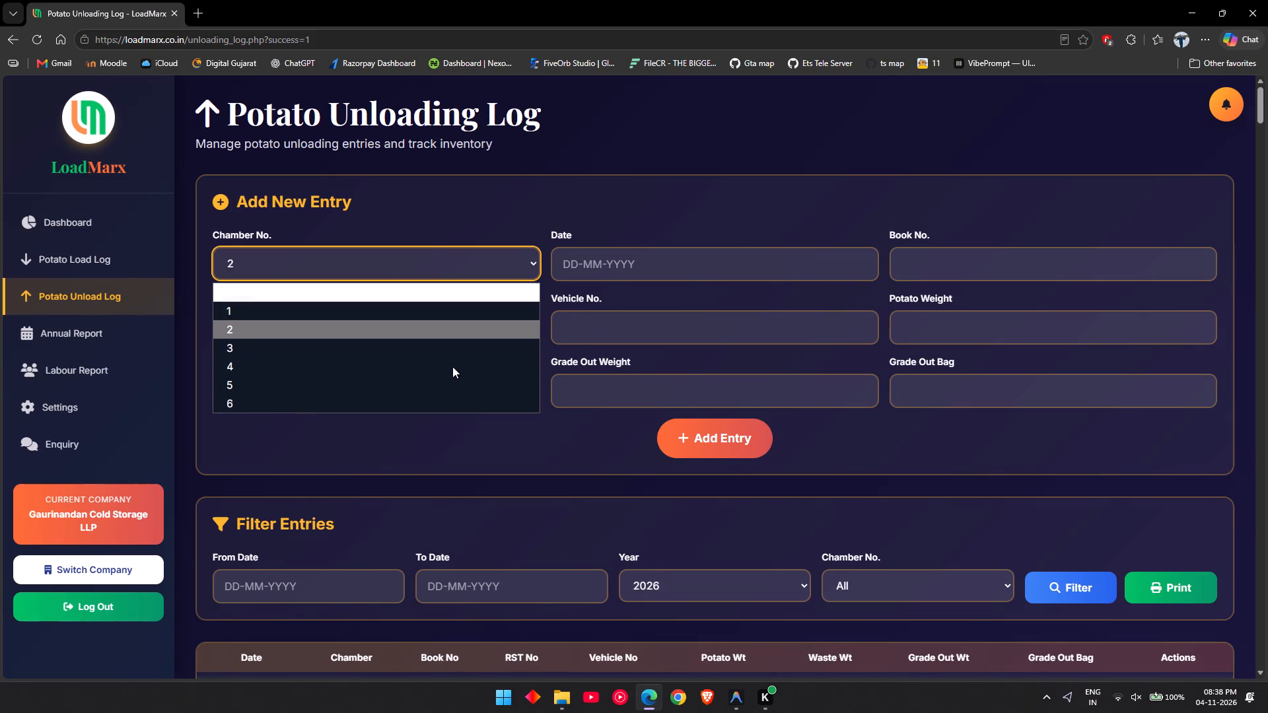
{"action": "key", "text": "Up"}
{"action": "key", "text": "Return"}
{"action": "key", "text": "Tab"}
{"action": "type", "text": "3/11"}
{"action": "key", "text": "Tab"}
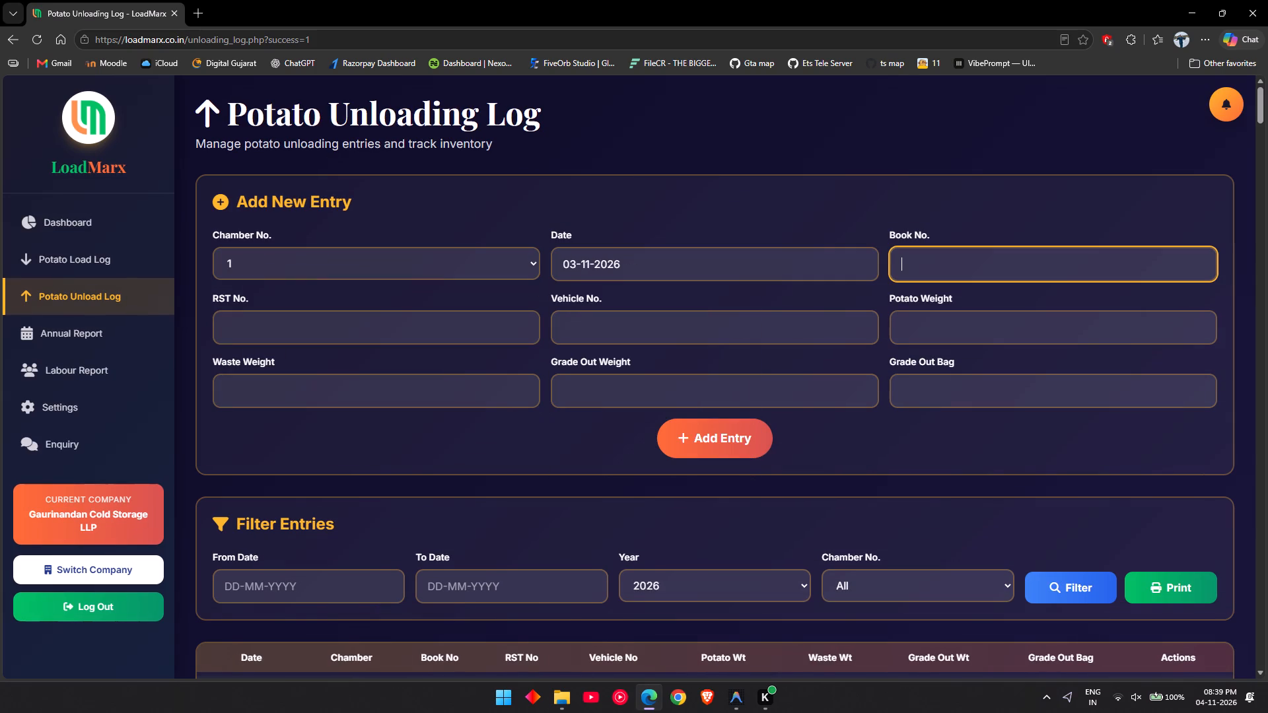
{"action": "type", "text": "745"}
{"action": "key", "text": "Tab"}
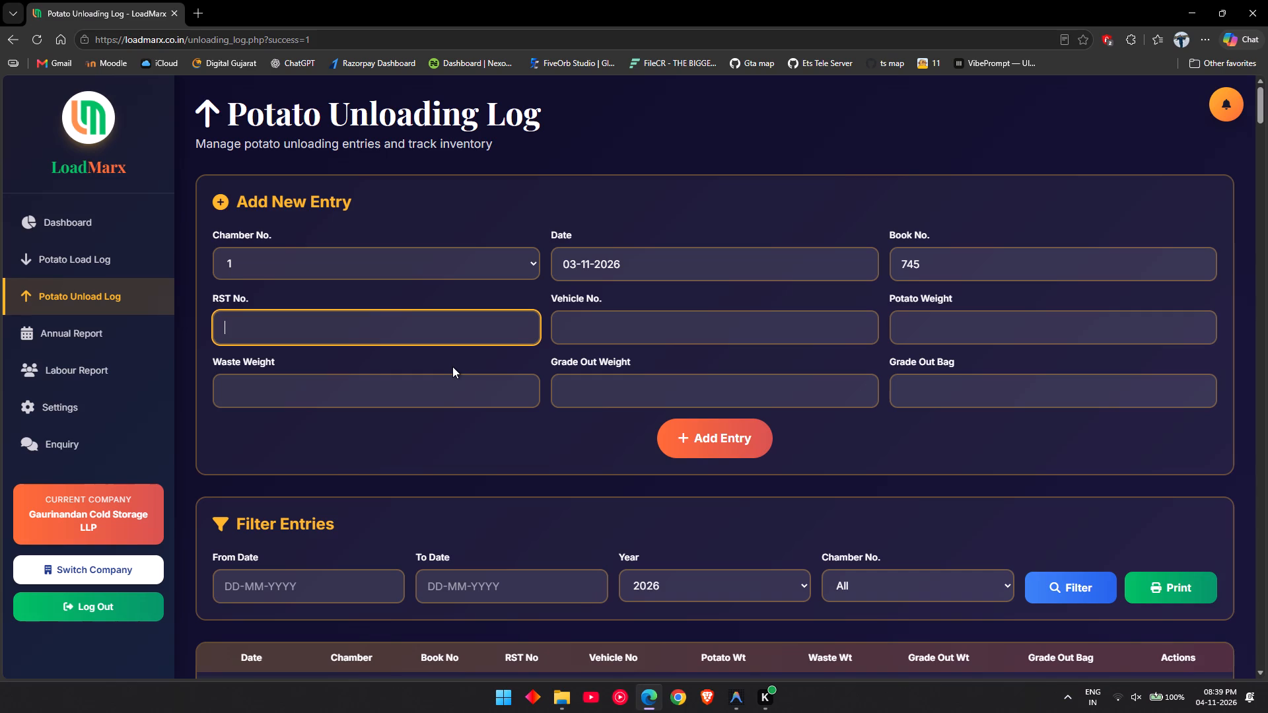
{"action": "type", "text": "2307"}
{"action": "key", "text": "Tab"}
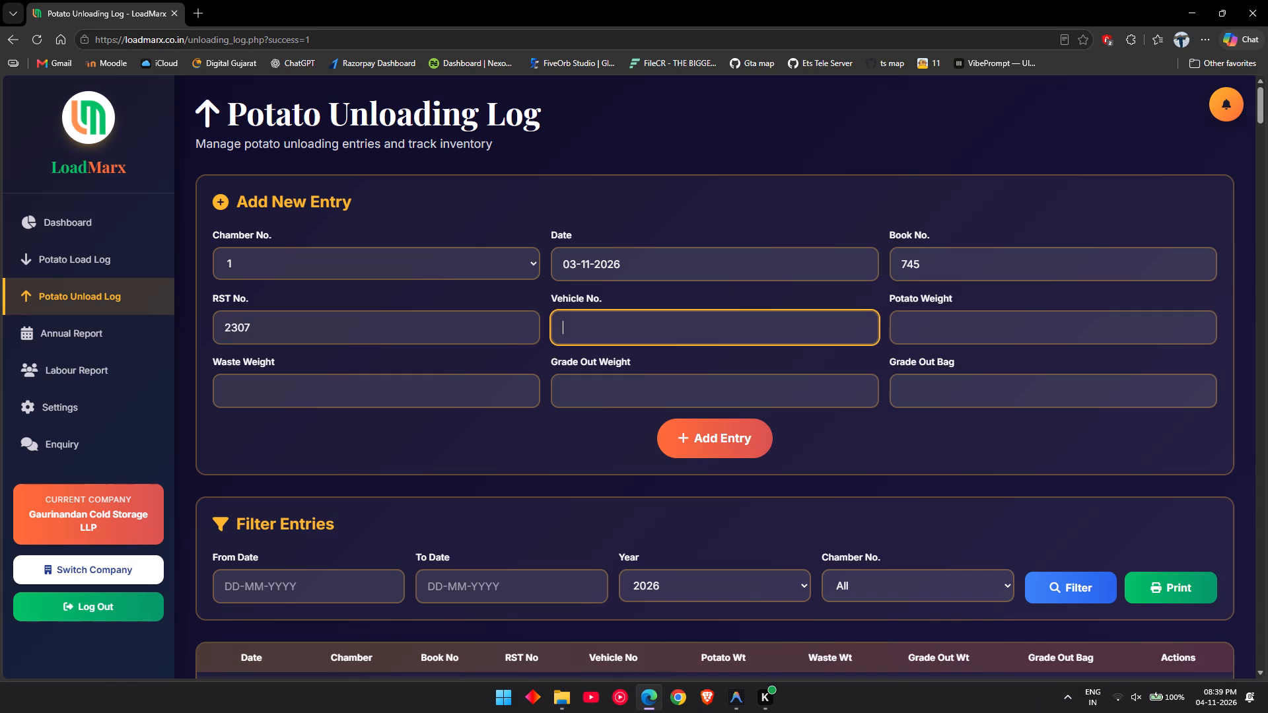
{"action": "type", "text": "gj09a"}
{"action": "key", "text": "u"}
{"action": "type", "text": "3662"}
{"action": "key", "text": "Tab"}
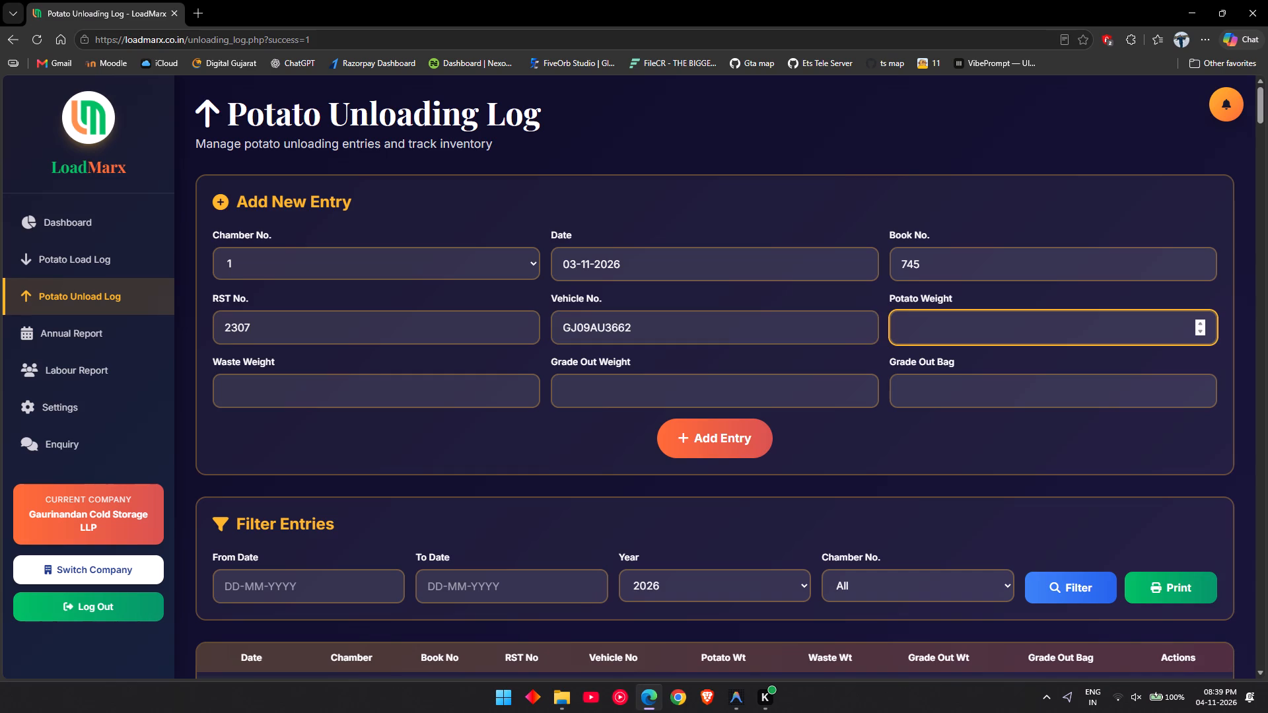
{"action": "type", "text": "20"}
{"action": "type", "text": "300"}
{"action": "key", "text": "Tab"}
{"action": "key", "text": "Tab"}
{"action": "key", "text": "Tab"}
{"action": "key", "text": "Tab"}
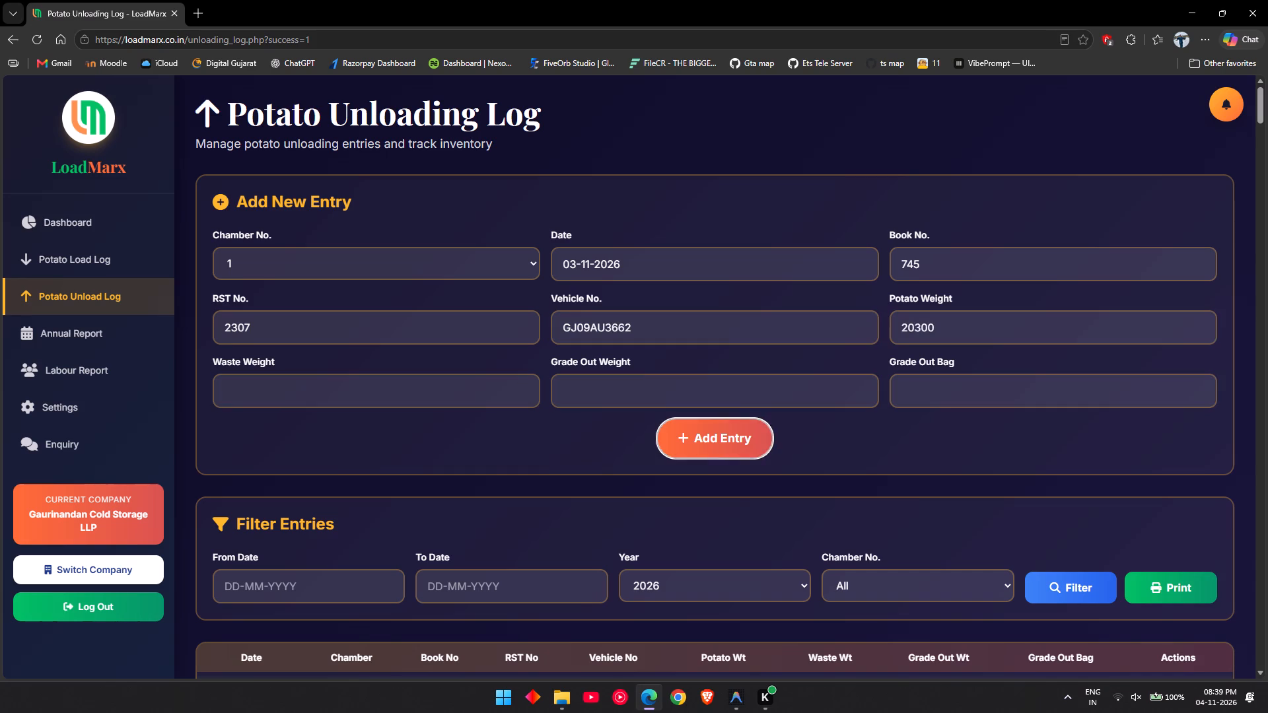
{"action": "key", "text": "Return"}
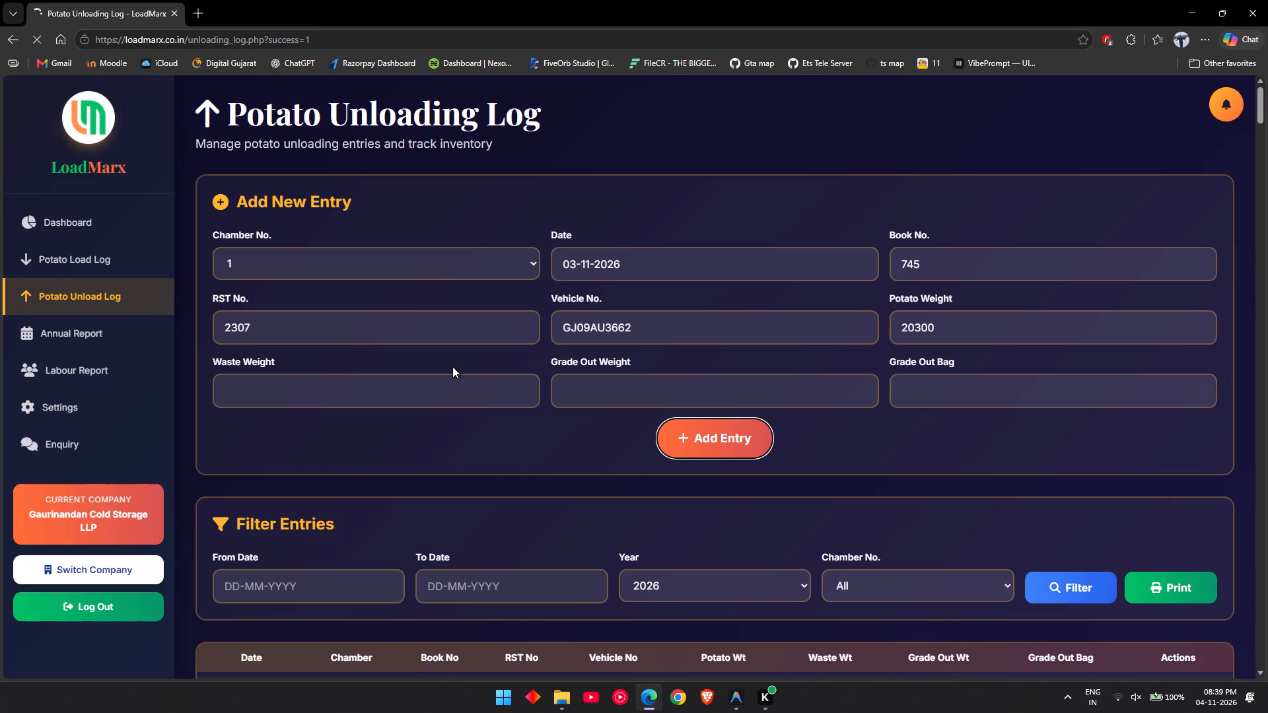
Start a new unloading entry for chamber 1 dated 03-11-2026 with book number 746.
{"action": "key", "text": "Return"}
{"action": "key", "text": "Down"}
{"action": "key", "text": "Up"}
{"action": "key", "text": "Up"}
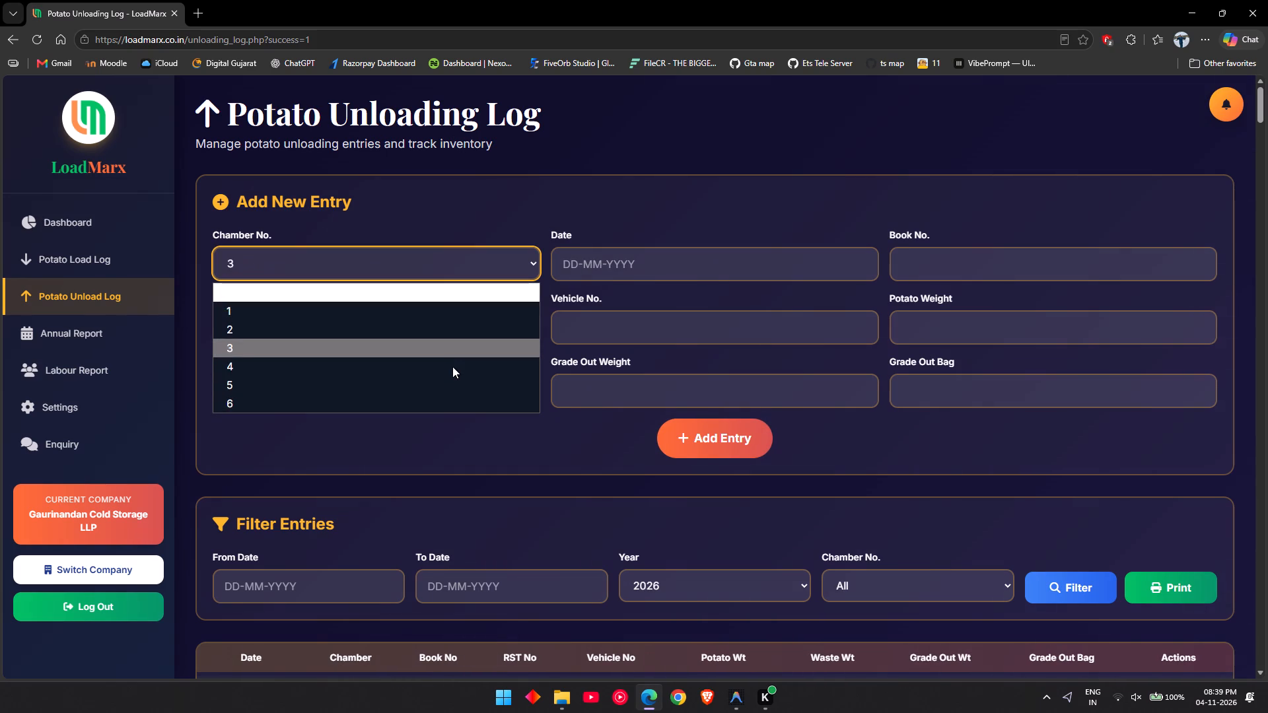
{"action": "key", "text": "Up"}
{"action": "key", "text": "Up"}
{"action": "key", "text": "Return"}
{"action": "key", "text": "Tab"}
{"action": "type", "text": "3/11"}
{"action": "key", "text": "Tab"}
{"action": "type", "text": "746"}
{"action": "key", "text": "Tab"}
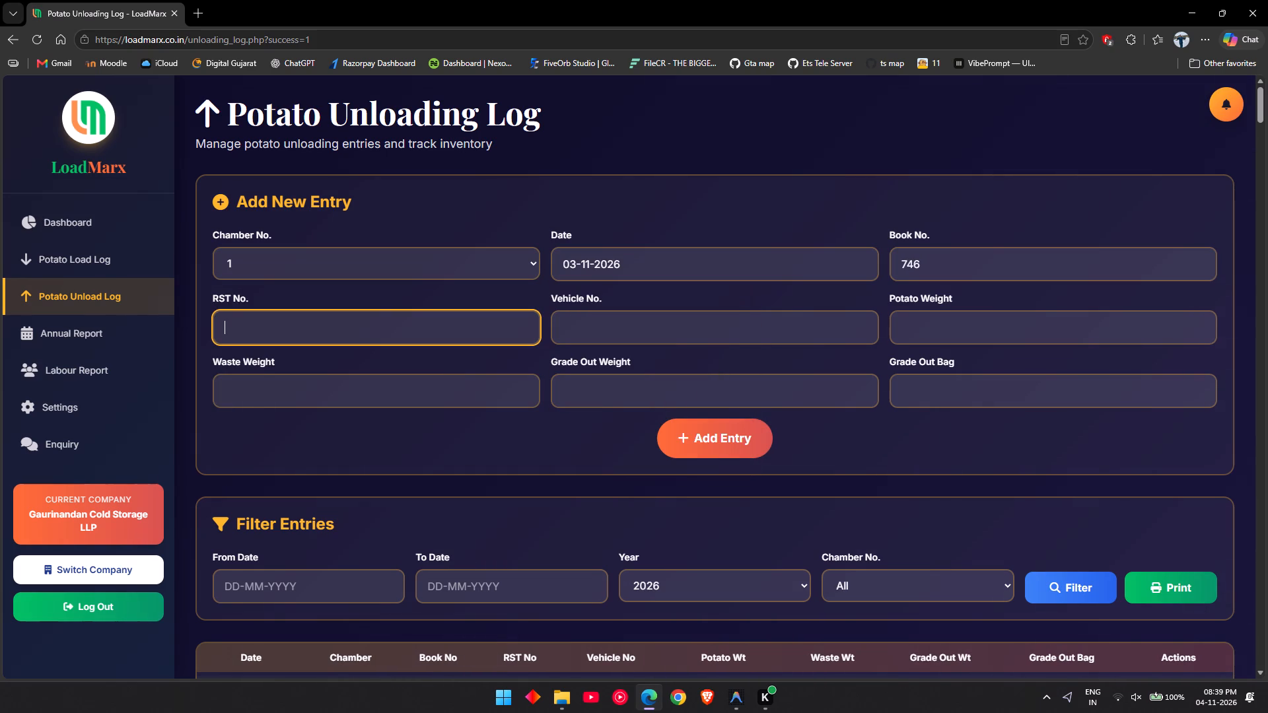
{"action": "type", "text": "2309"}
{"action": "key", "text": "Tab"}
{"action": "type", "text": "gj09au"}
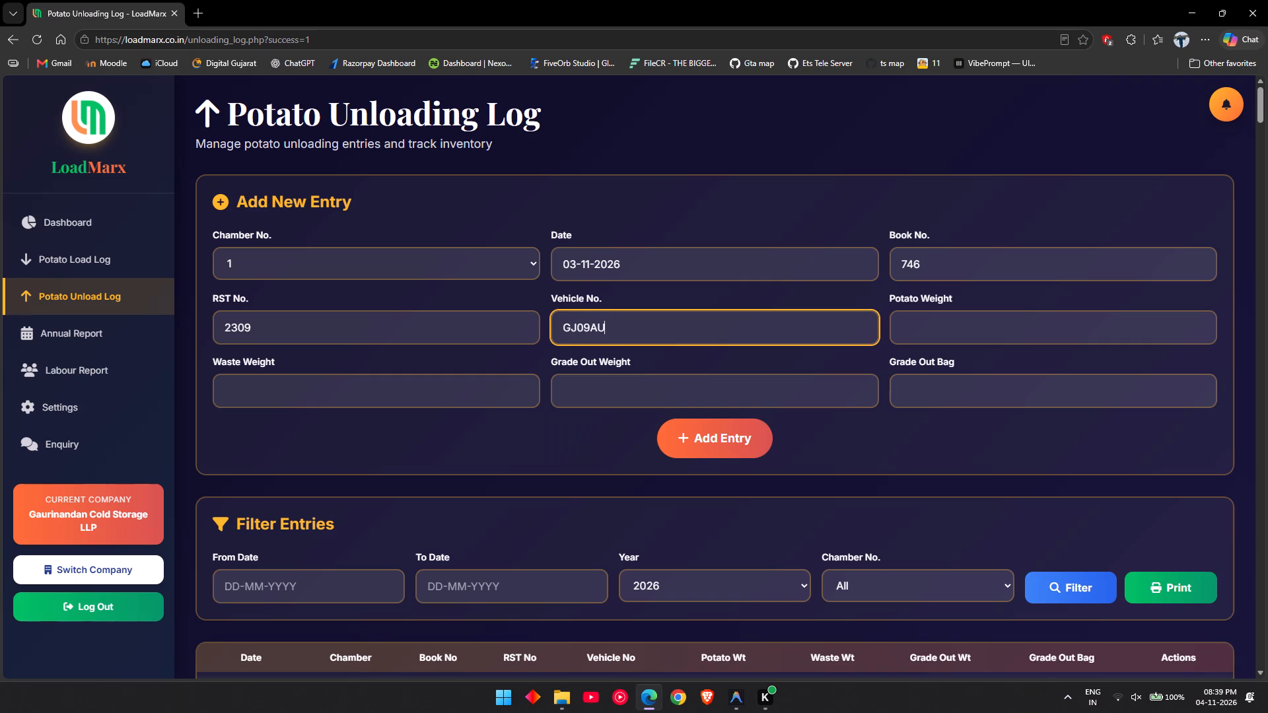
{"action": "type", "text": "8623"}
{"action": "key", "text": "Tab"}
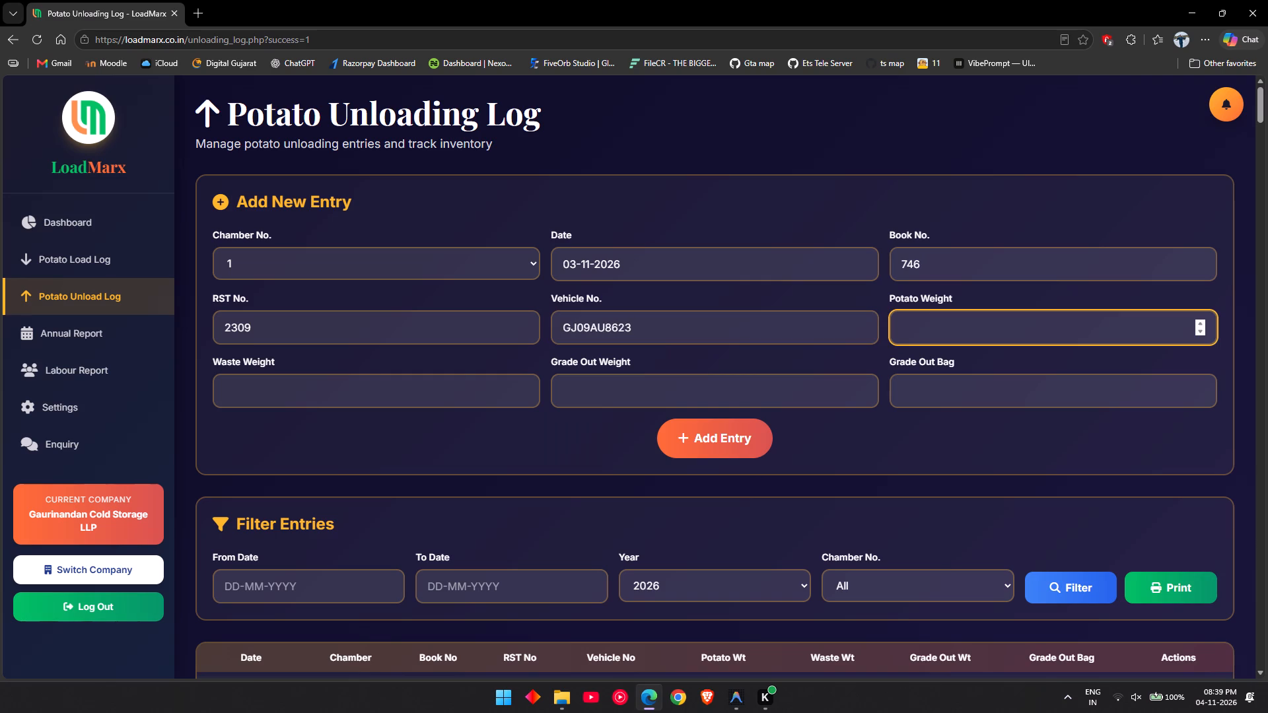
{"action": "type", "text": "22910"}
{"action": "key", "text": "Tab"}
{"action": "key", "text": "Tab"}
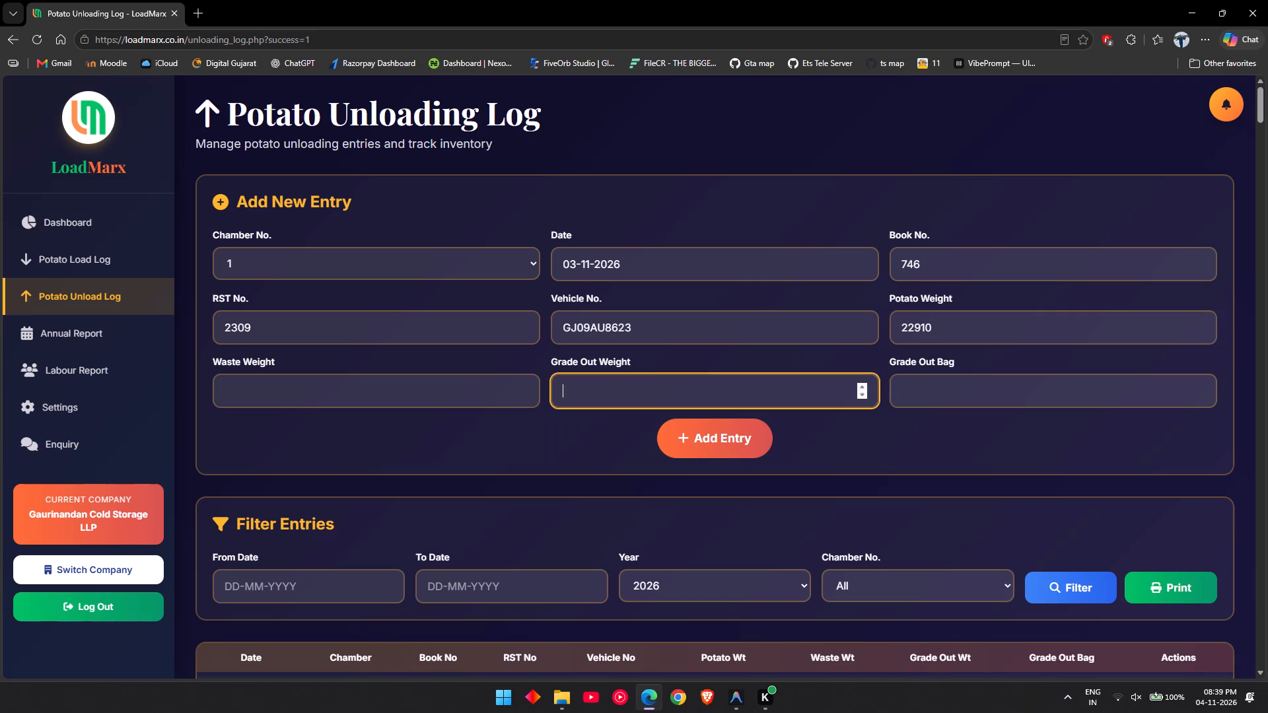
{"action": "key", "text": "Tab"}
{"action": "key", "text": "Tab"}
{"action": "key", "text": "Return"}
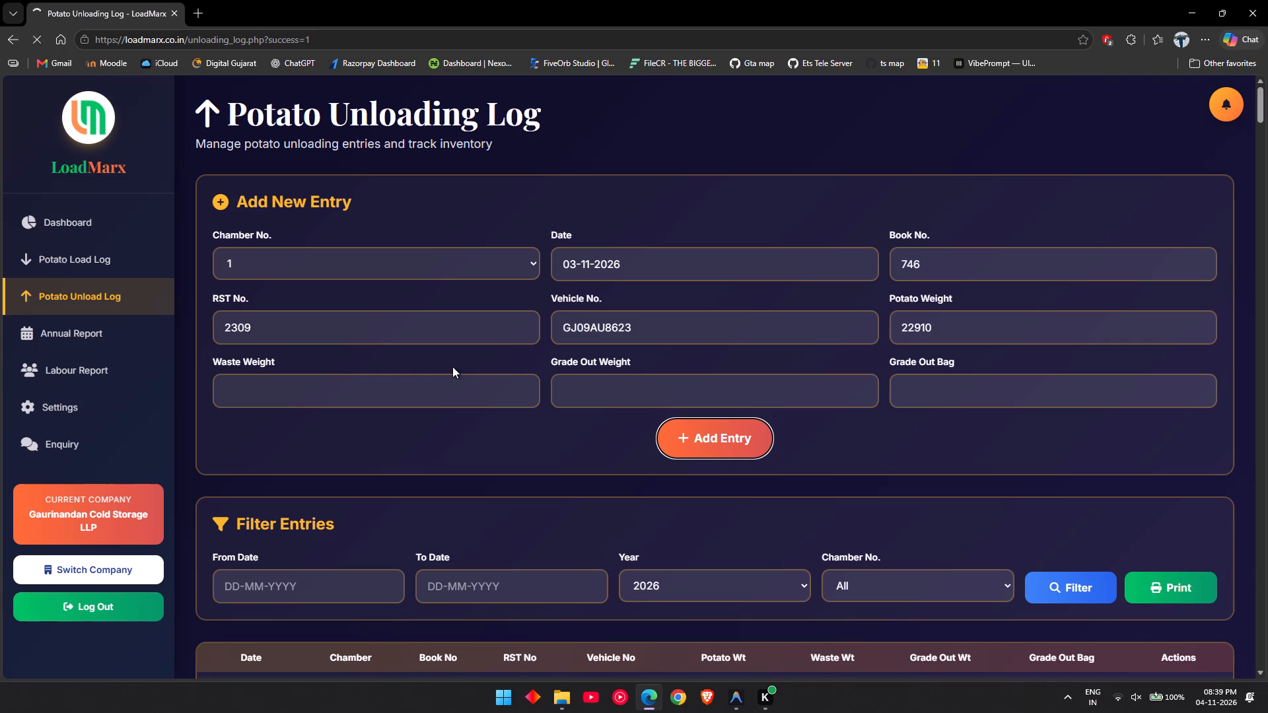
Start a new unloading entry for chamber 1 dated 03-11-2026 with book number 747.
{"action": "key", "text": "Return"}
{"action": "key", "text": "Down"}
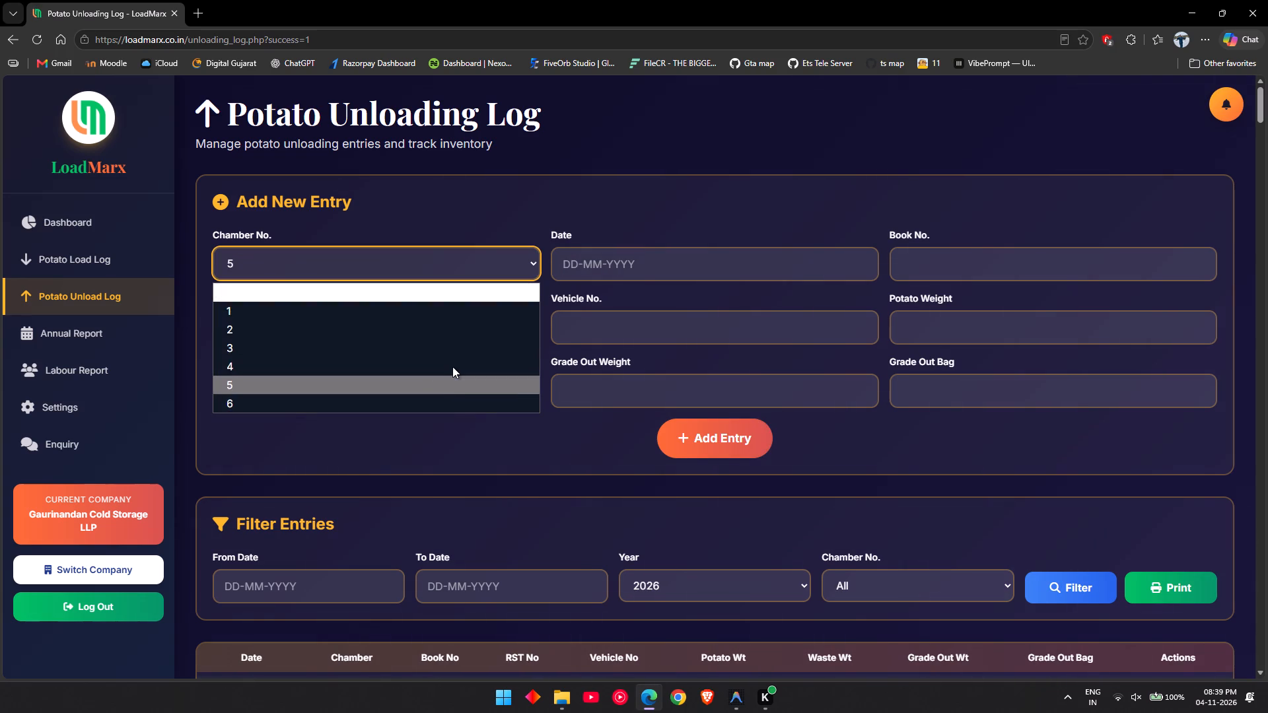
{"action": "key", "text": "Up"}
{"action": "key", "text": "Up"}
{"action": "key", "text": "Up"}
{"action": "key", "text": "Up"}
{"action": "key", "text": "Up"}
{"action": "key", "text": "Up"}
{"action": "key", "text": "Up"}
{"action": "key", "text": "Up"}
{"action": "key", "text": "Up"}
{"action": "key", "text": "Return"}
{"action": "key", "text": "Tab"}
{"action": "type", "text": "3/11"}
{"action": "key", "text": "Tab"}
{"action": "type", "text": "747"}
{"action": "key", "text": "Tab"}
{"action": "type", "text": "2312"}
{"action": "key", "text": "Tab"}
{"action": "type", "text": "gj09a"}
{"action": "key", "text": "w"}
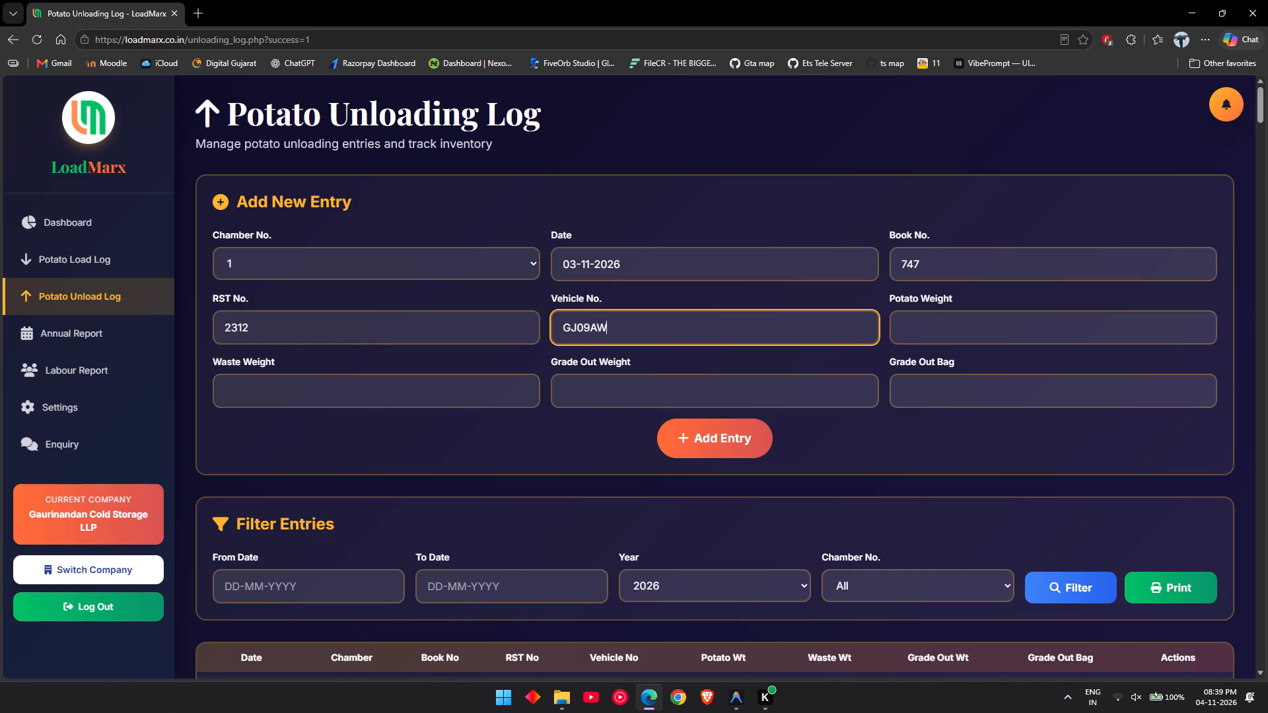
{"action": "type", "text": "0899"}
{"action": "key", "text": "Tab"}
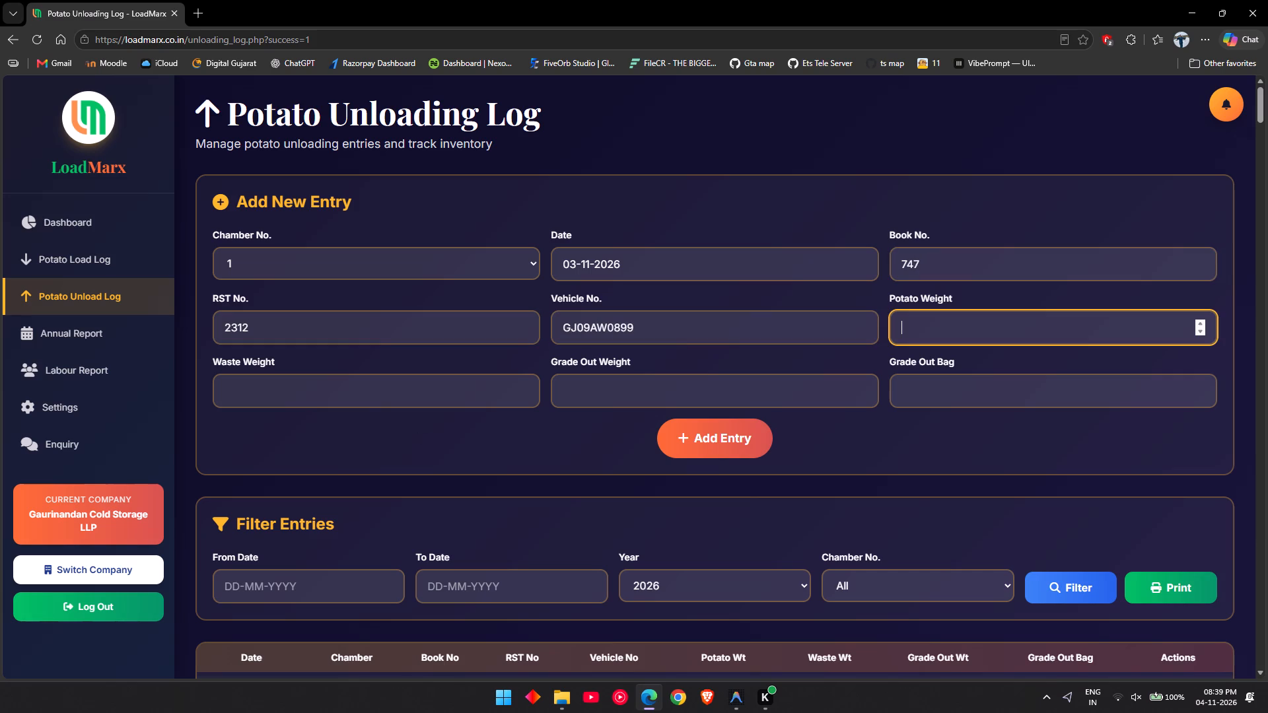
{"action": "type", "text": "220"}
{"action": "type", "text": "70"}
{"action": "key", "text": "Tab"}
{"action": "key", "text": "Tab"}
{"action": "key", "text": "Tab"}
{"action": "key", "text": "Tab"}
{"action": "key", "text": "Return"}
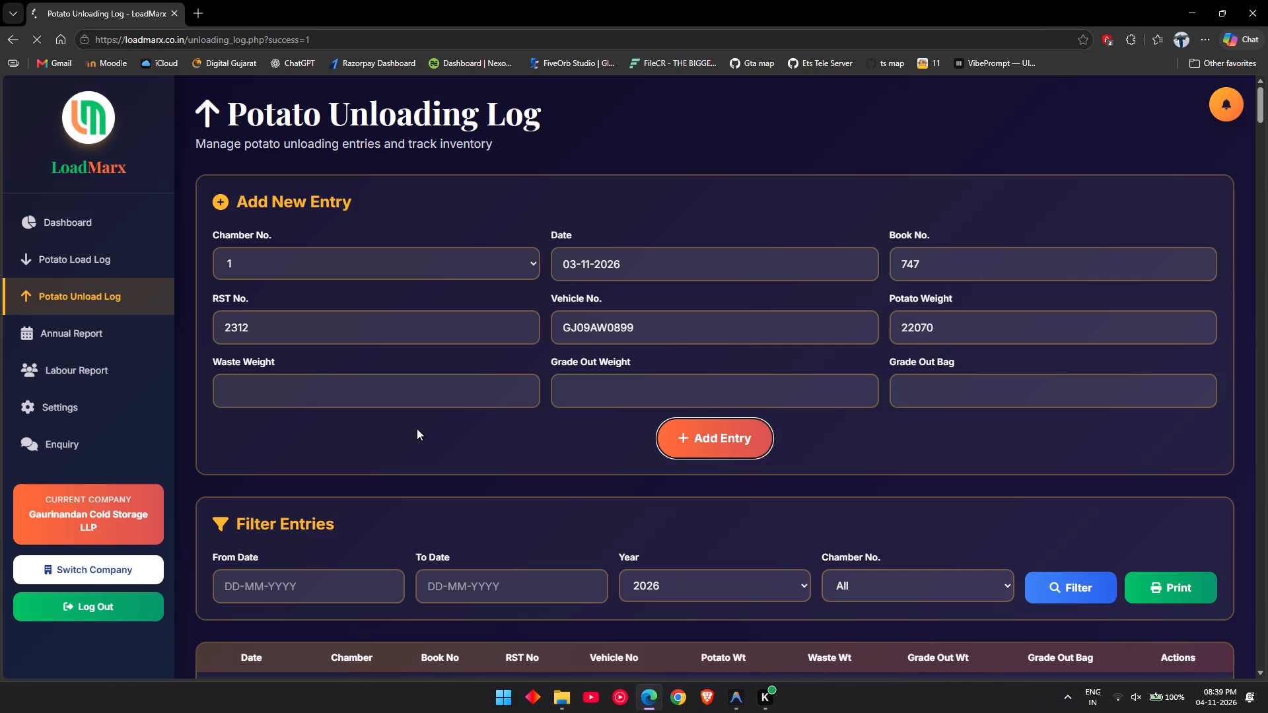
Start a new unloading entry for chamber 1 dated 03-11-2026 with book number 748.
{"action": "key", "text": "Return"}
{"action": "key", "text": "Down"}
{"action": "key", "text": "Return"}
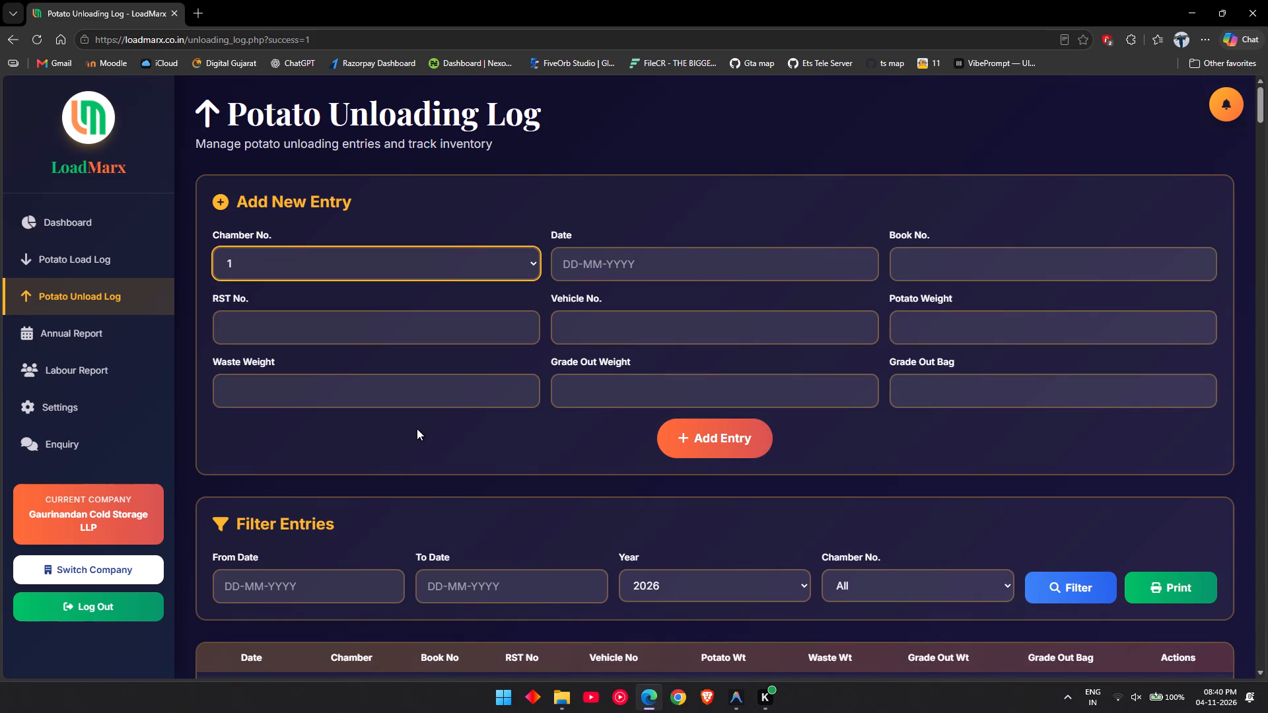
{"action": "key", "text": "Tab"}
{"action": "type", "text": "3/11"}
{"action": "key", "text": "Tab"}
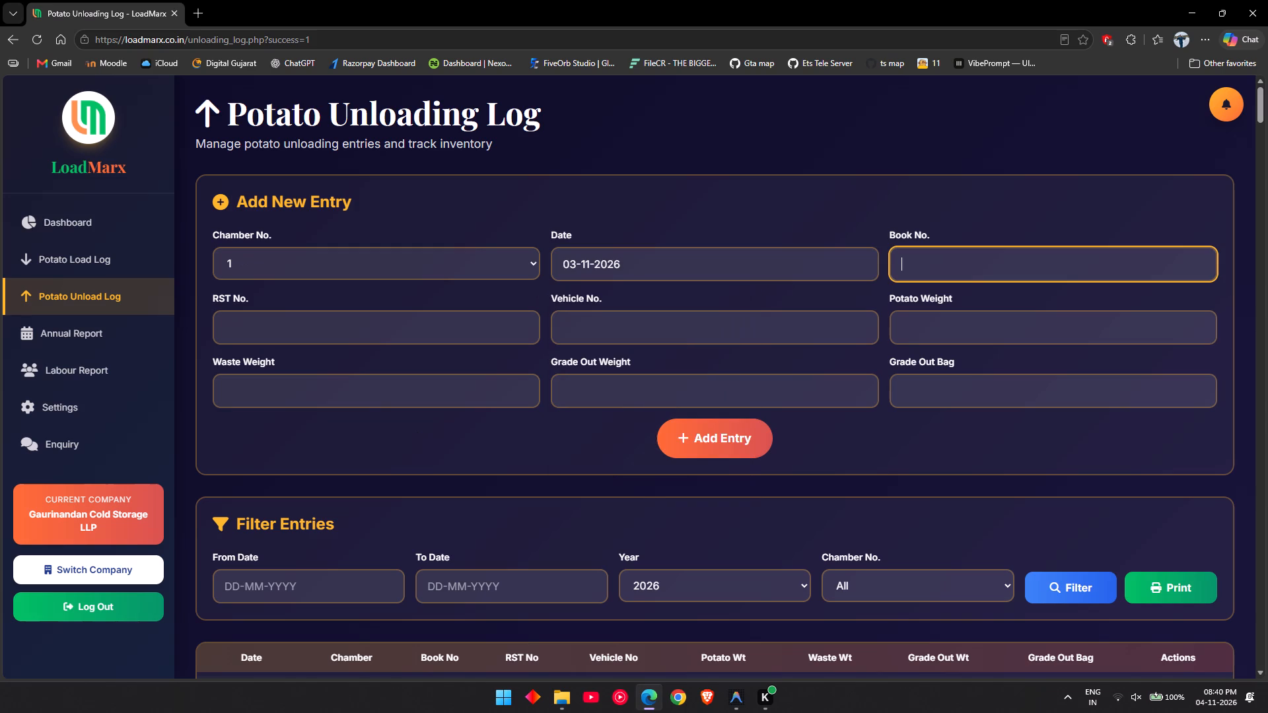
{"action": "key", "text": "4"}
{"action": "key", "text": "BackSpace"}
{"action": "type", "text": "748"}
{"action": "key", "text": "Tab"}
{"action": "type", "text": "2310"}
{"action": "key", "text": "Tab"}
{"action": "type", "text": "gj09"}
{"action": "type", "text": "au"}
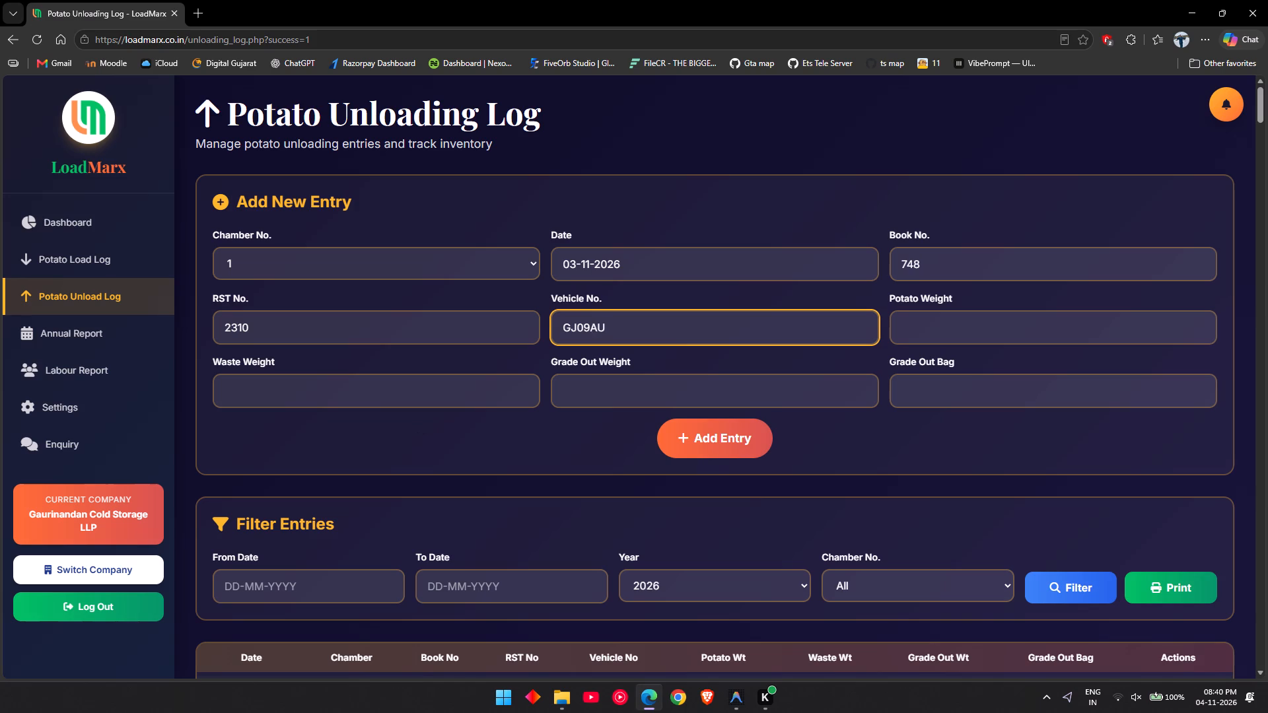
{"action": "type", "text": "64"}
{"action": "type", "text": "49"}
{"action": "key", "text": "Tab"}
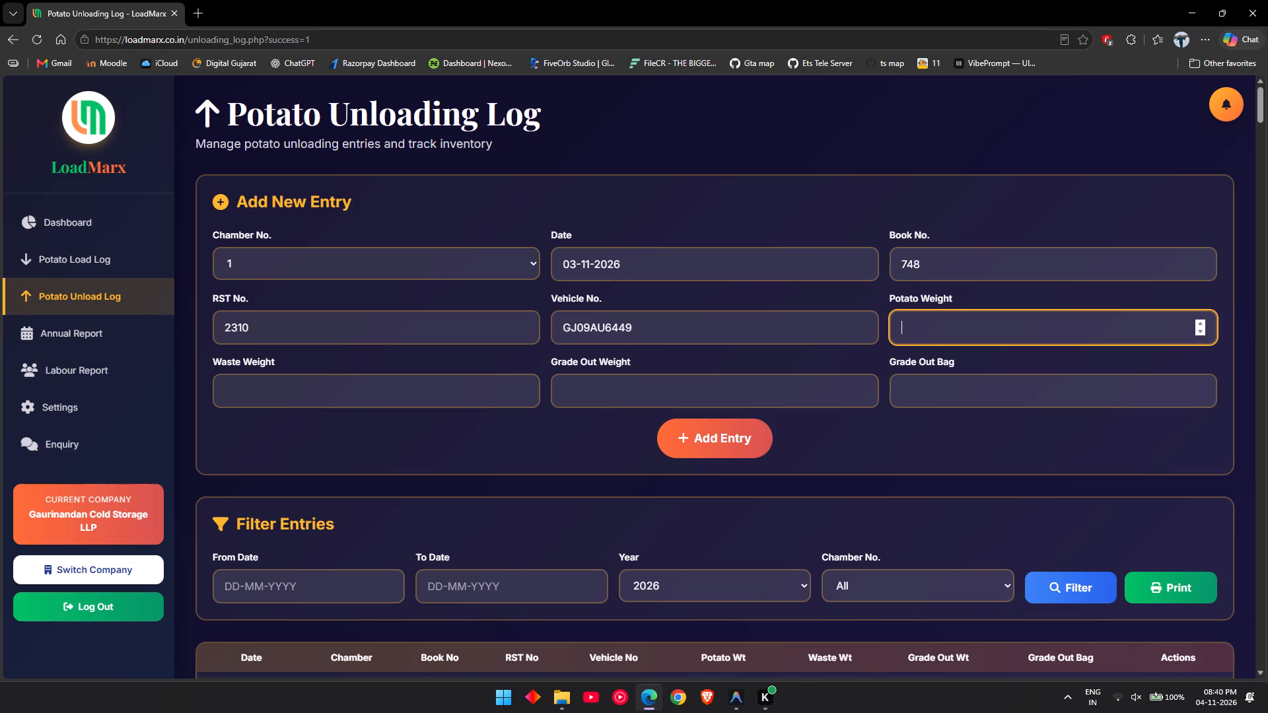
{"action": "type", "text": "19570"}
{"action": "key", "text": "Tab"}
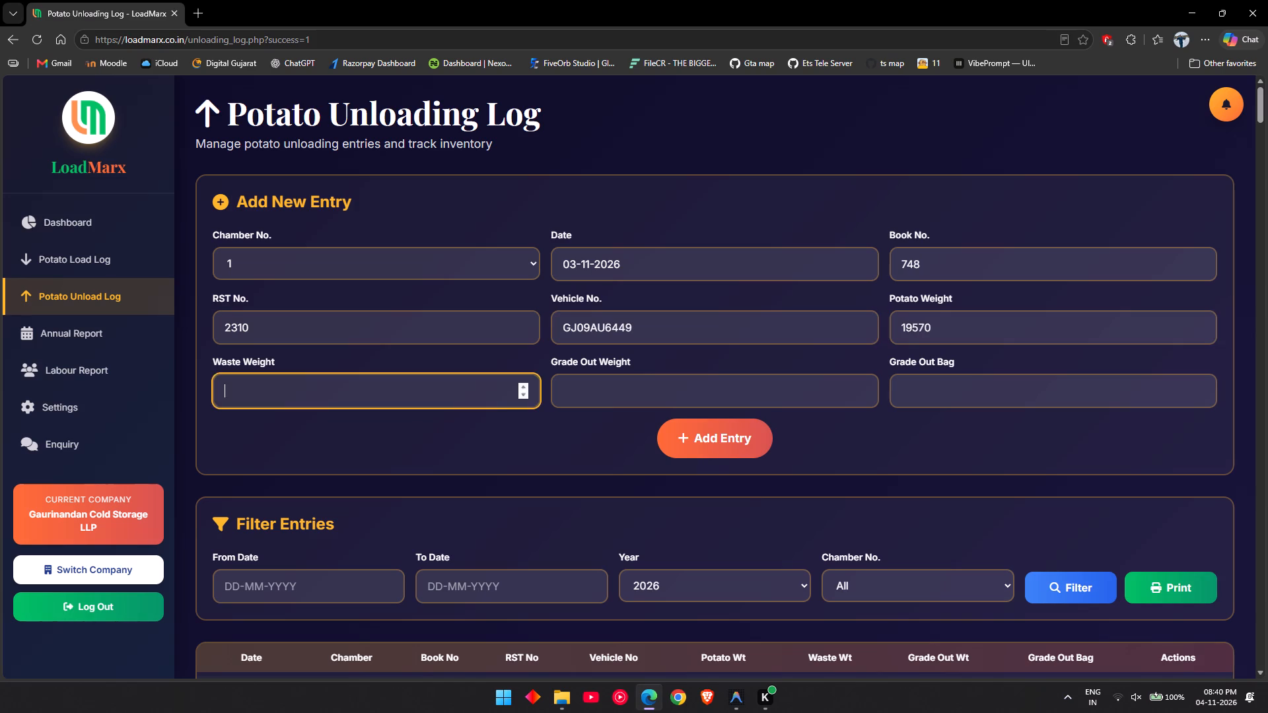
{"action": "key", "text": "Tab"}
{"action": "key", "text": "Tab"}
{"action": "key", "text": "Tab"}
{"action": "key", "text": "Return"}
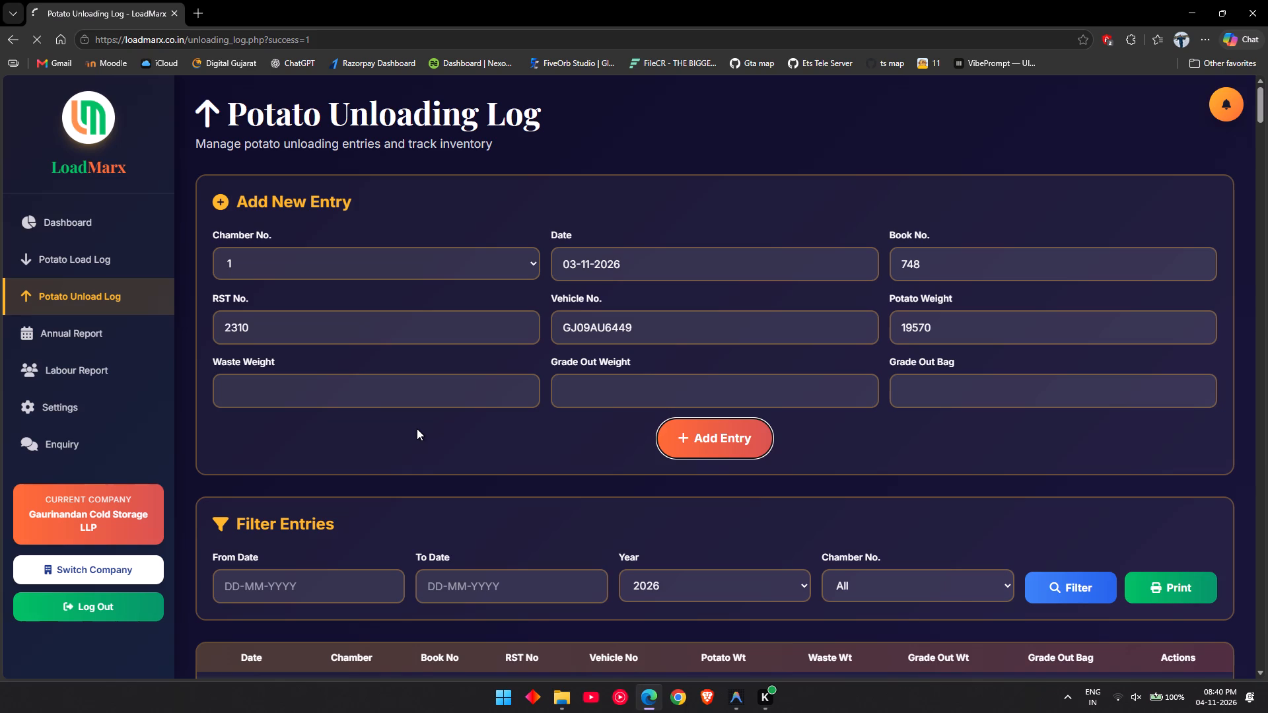
Start a new unloading entry for chamber 1 dated 03-11-2026 with book number 749.
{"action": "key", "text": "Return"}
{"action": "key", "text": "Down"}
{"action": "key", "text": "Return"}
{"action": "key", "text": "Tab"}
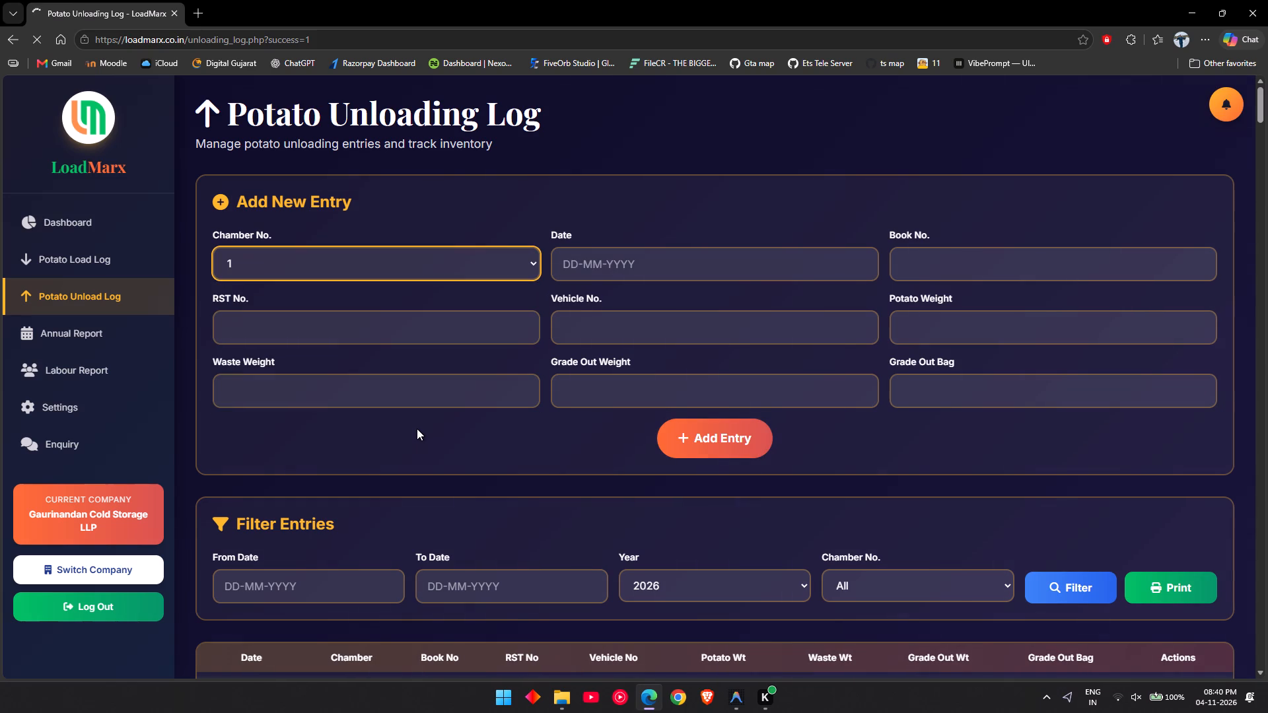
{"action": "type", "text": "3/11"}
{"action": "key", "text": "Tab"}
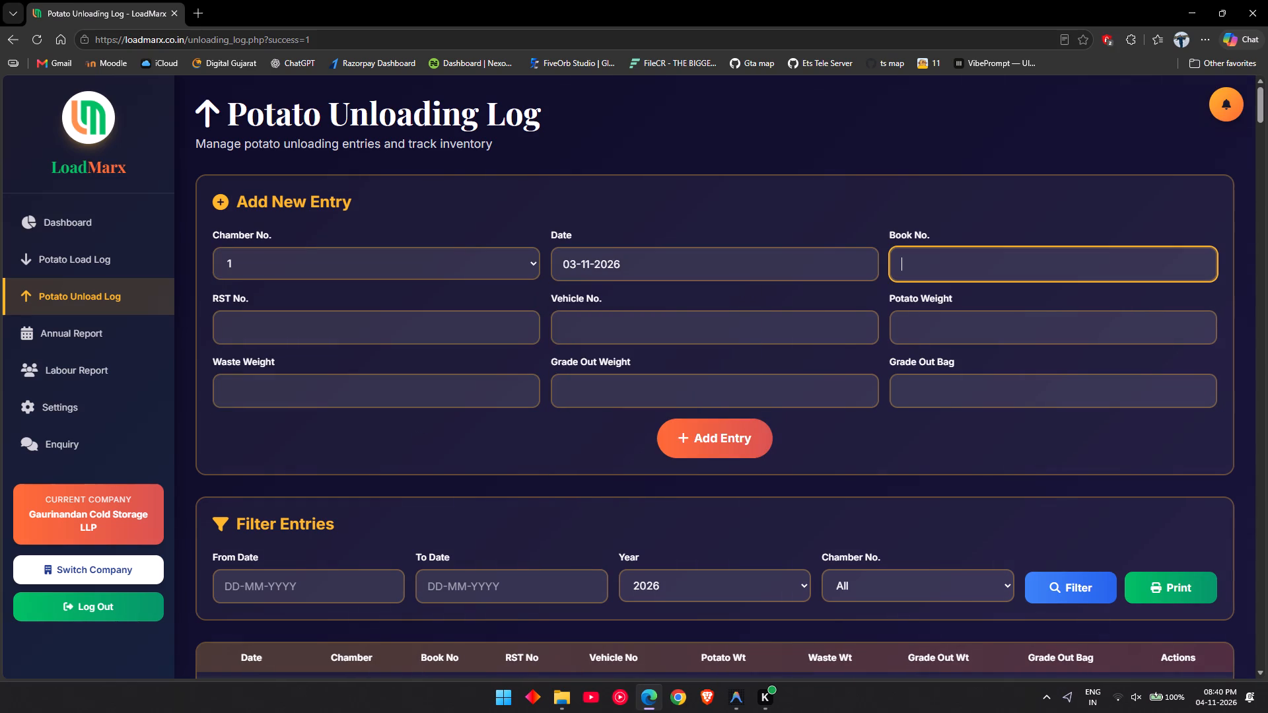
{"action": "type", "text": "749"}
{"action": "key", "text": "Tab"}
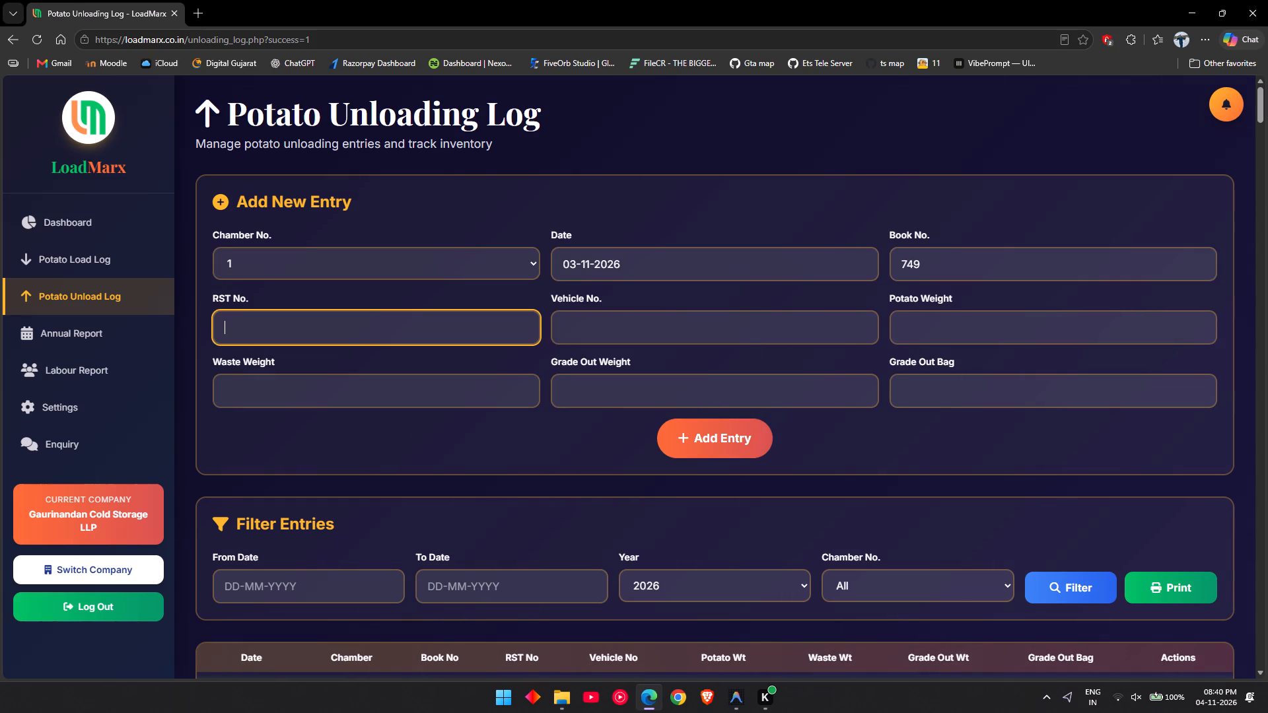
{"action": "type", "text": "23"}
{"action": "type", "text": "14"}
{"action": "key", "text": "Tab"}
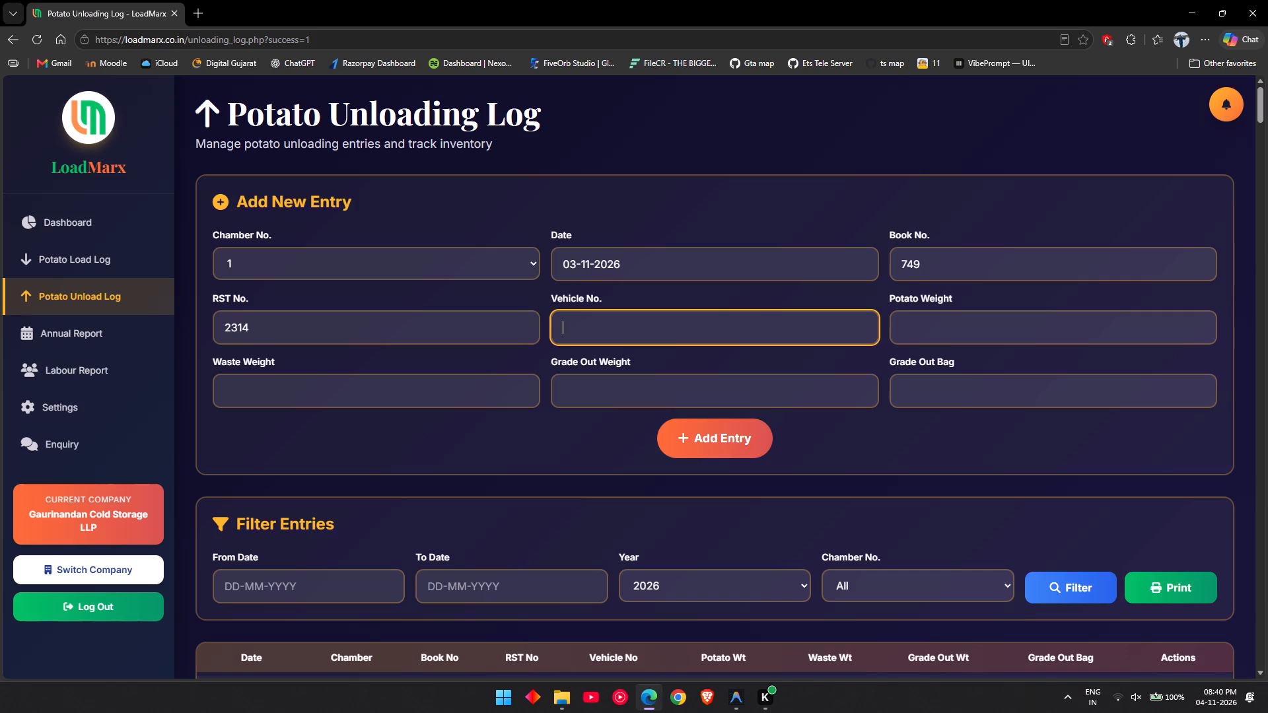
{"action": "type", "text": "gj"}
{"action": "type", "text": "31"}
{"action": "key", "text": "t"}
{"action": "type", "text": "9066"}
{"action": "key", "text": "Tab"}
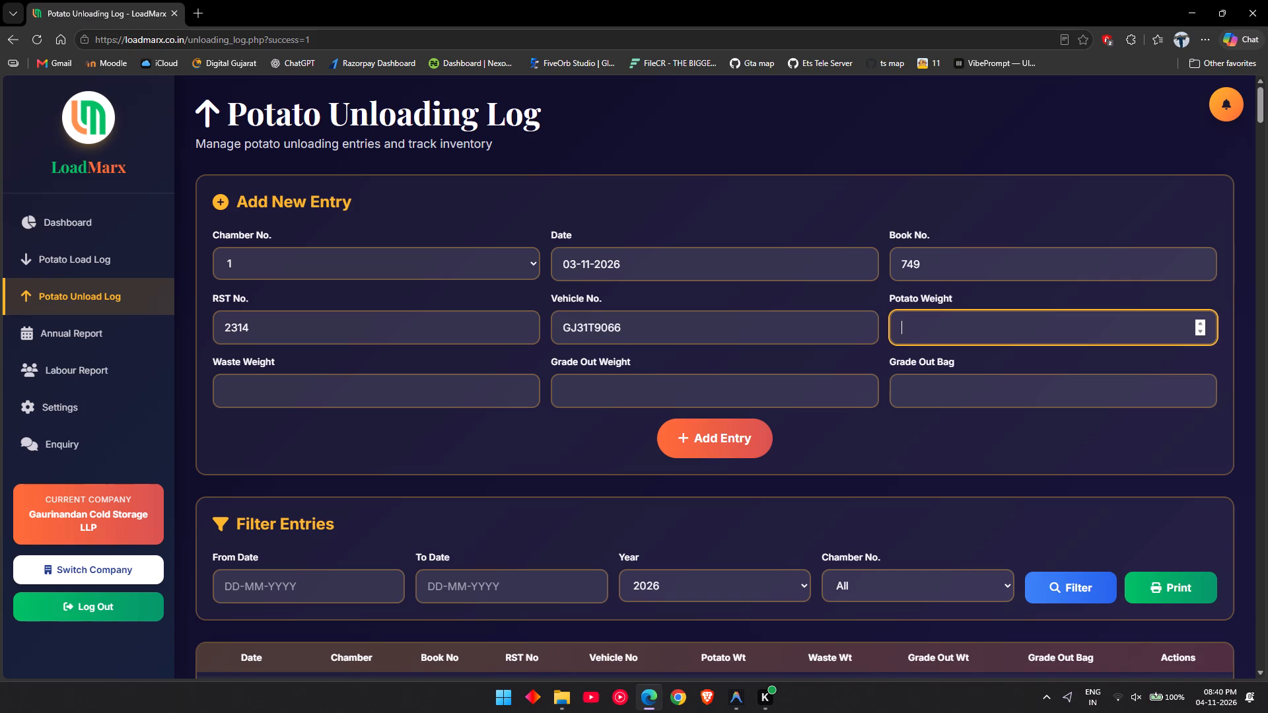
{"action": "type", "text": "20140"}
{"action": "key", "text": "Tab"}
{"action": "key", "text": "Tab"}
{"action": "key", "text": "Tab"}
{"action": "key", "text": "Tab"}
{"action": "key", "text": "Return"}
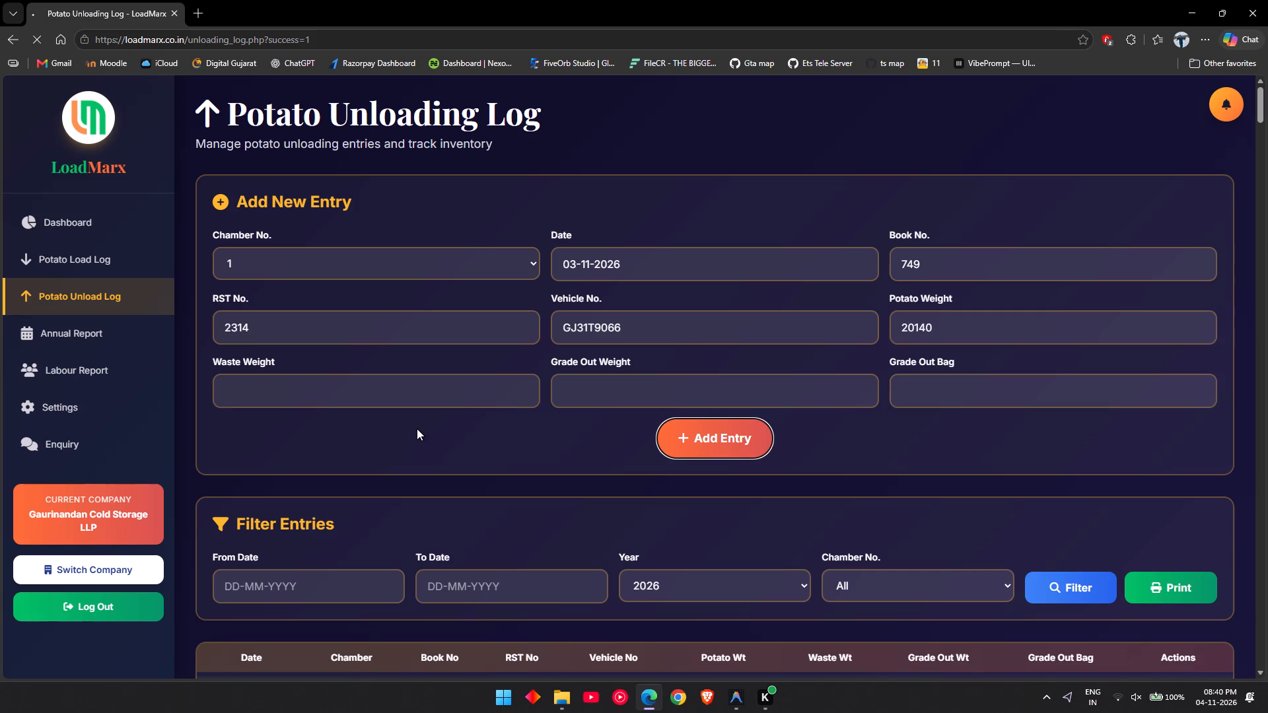
Start a new unloading entry for chamber 1 dated 03-11-2026 with book number 750.
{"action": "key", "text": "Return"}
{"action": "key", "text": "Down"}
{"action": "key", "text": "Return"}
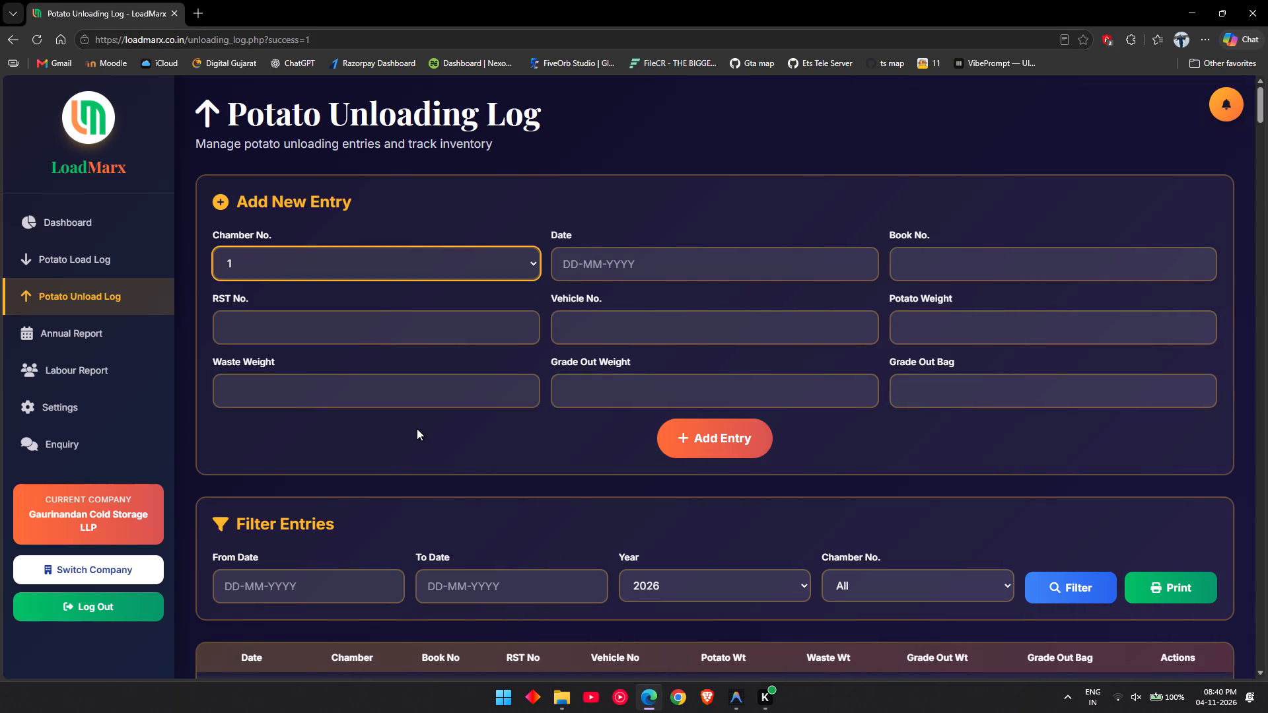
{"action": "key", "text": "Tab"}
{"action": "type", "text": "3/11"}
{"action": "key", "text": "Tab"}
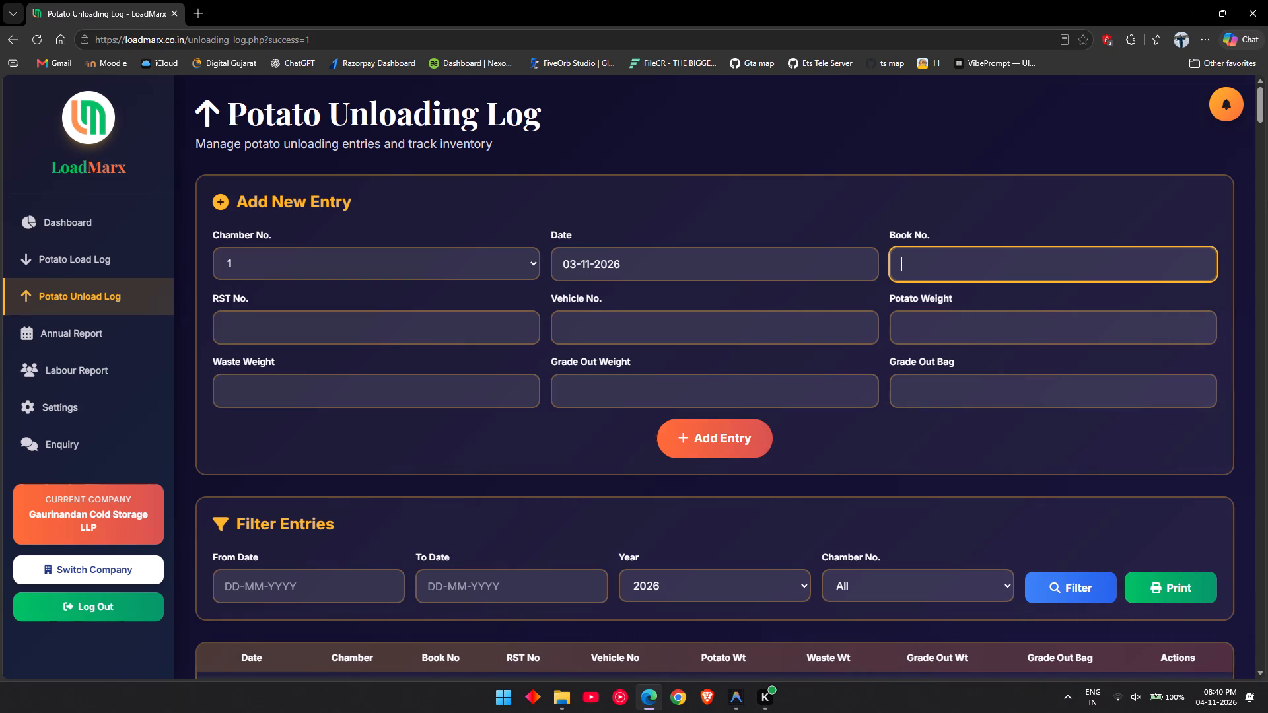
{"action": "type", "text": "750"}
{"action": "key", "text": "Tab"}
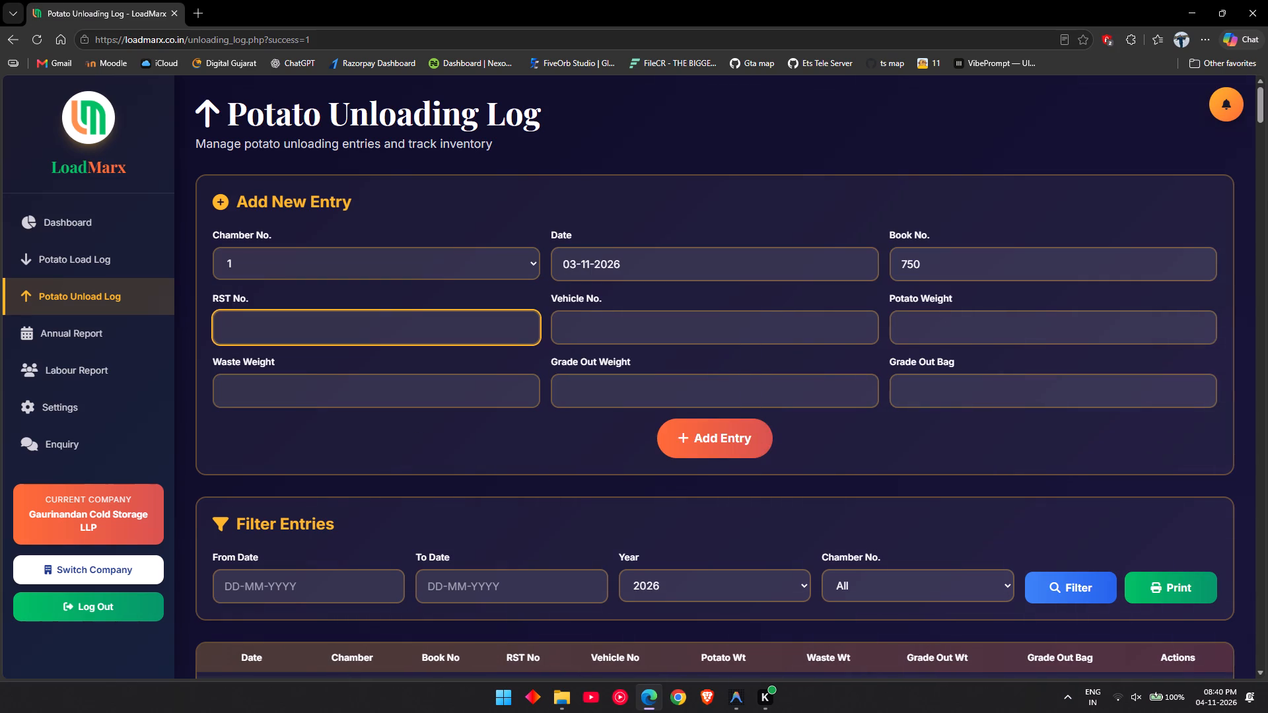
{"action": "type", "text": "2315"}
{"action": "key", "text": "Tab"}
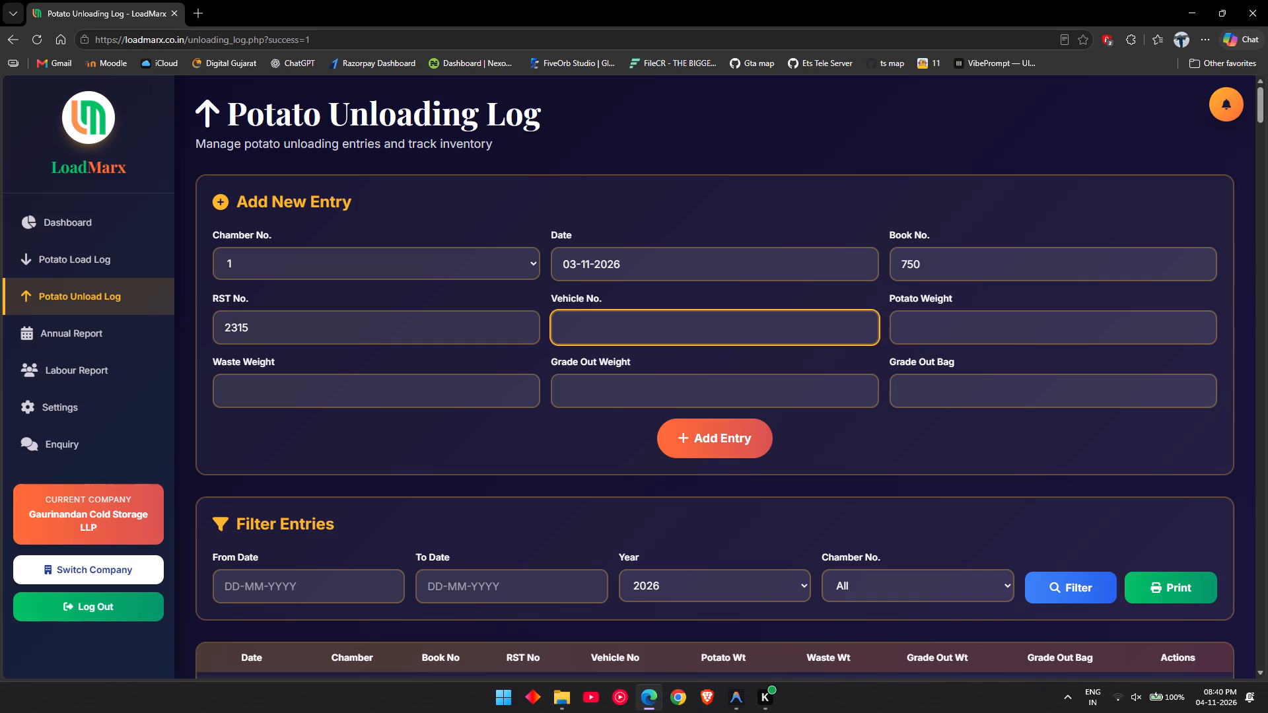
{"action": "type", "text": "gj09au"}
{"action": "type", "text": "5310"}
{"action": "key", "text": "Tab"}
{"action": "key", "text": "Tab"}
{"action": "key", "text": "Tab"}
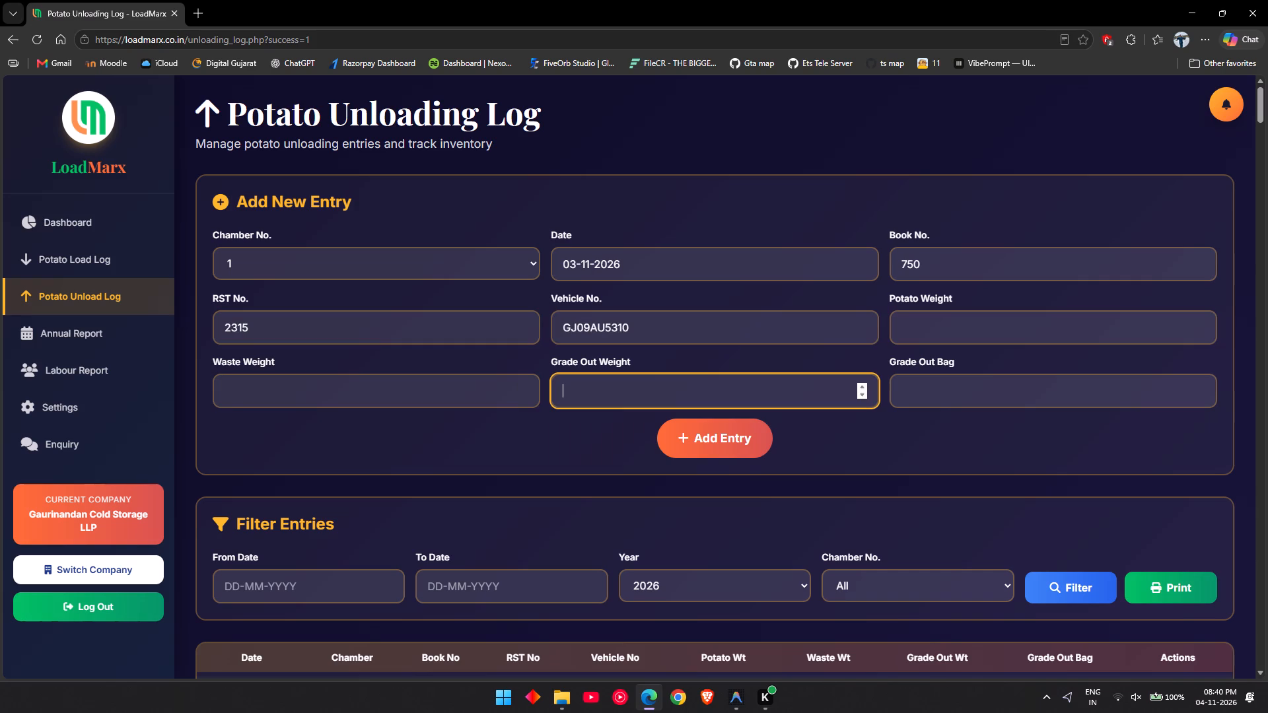
{"action": "left_click", "coordinate": [913, 339]}
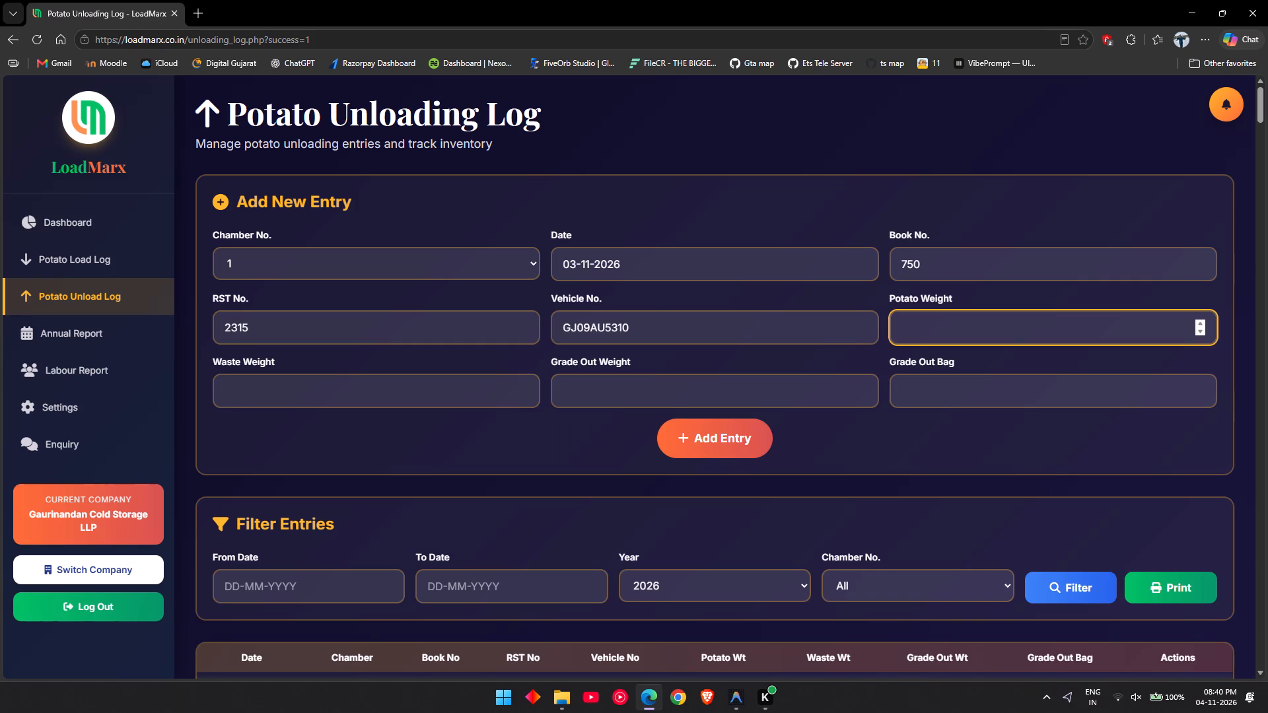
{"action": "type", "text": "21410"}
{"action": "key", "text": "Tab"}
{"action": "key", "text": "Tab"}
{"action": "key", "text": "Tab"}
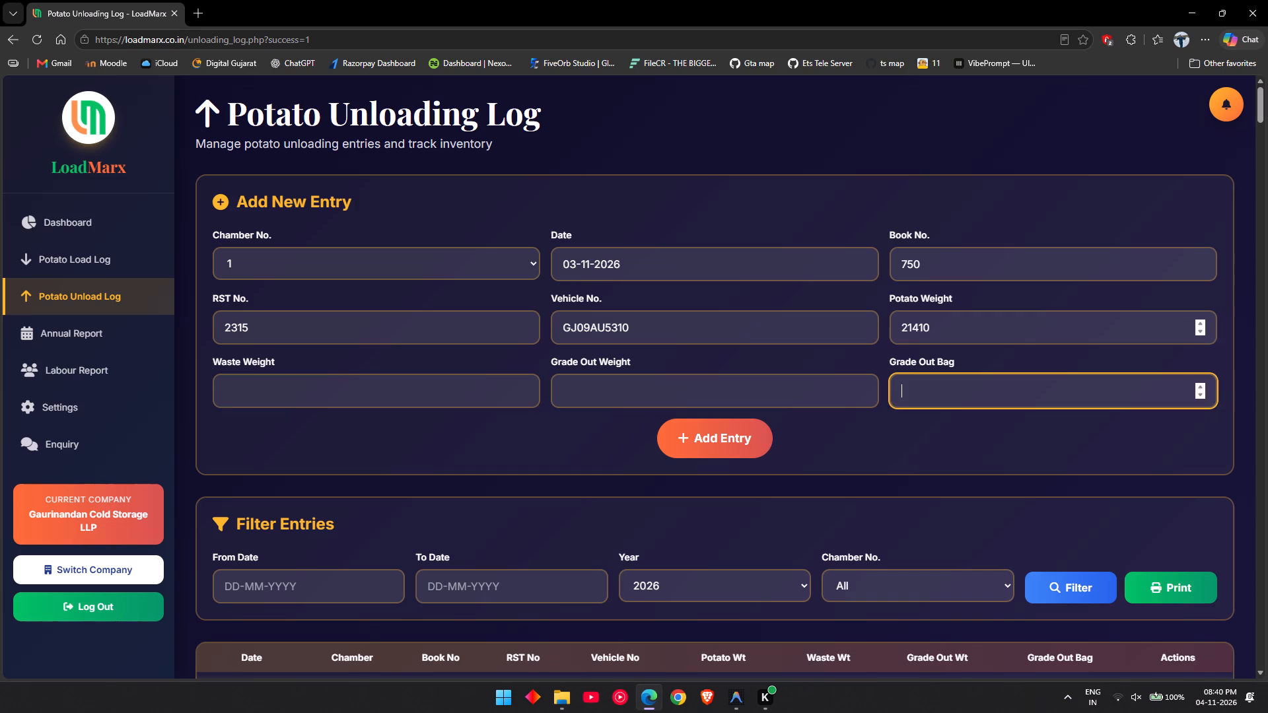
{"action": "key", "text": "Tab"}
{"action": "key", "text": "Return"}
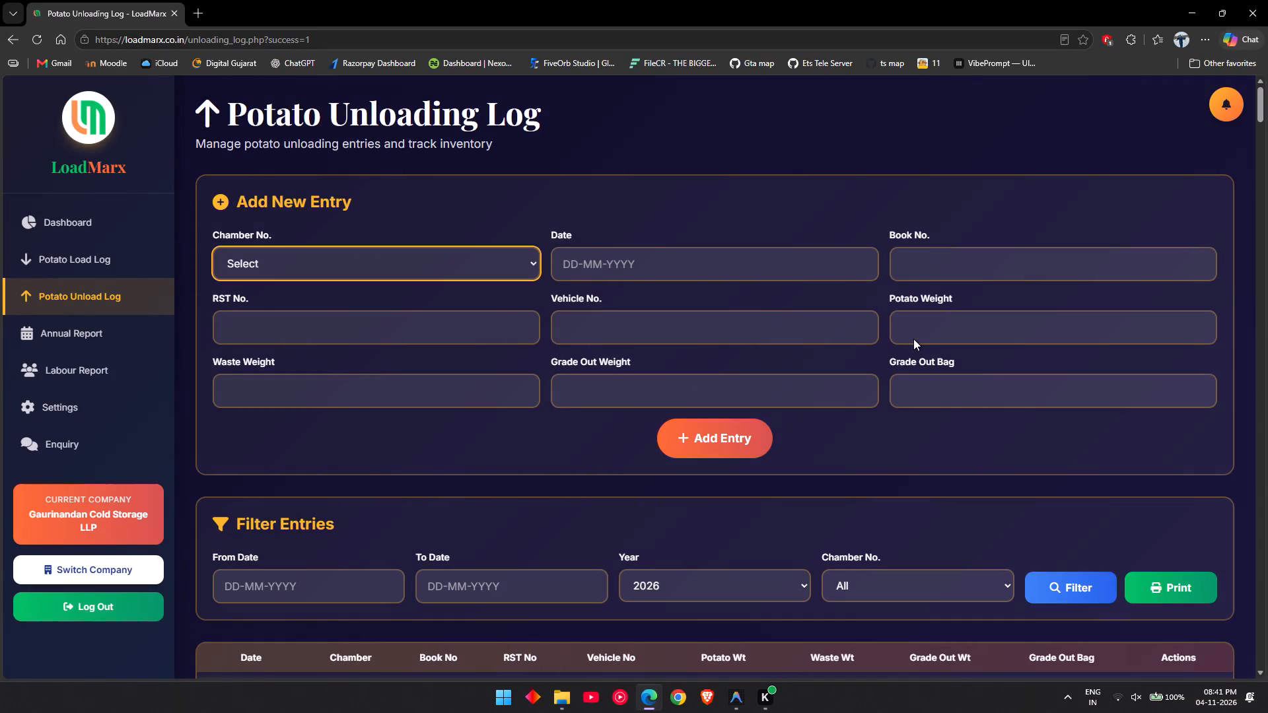
Start a new unloading entry for chamber 1 dated 03-11-2026 with book number 751.
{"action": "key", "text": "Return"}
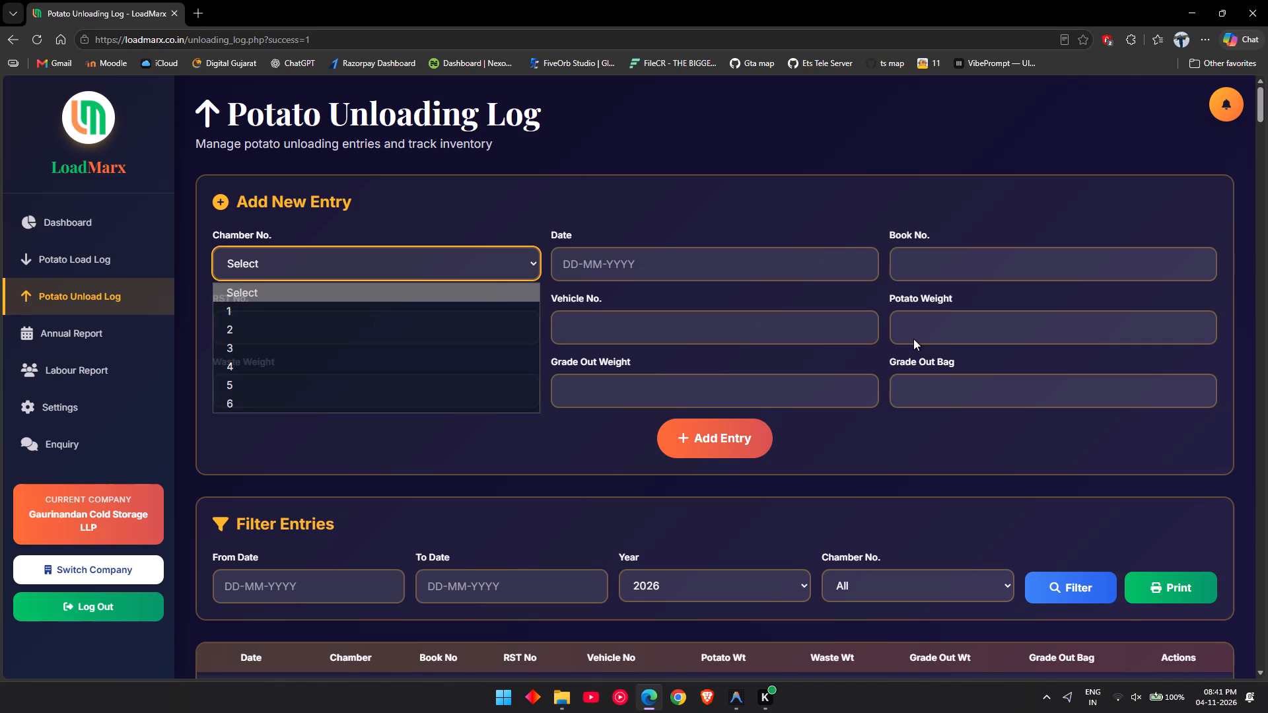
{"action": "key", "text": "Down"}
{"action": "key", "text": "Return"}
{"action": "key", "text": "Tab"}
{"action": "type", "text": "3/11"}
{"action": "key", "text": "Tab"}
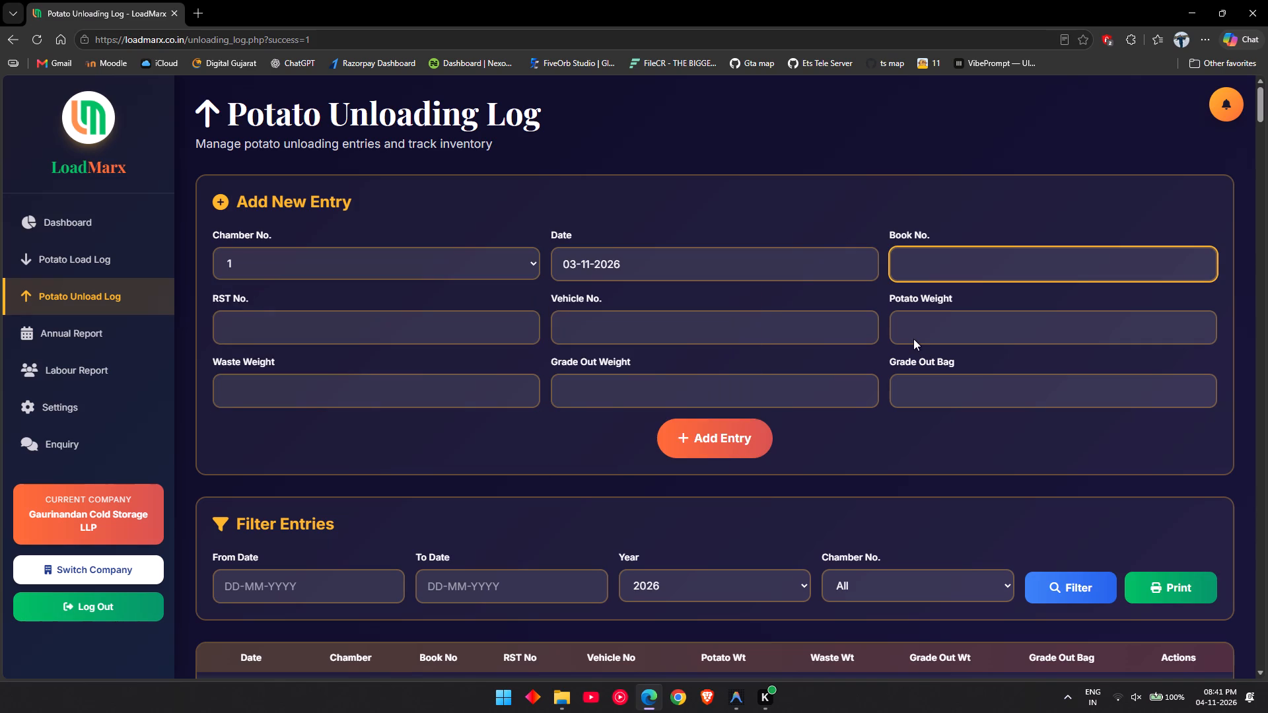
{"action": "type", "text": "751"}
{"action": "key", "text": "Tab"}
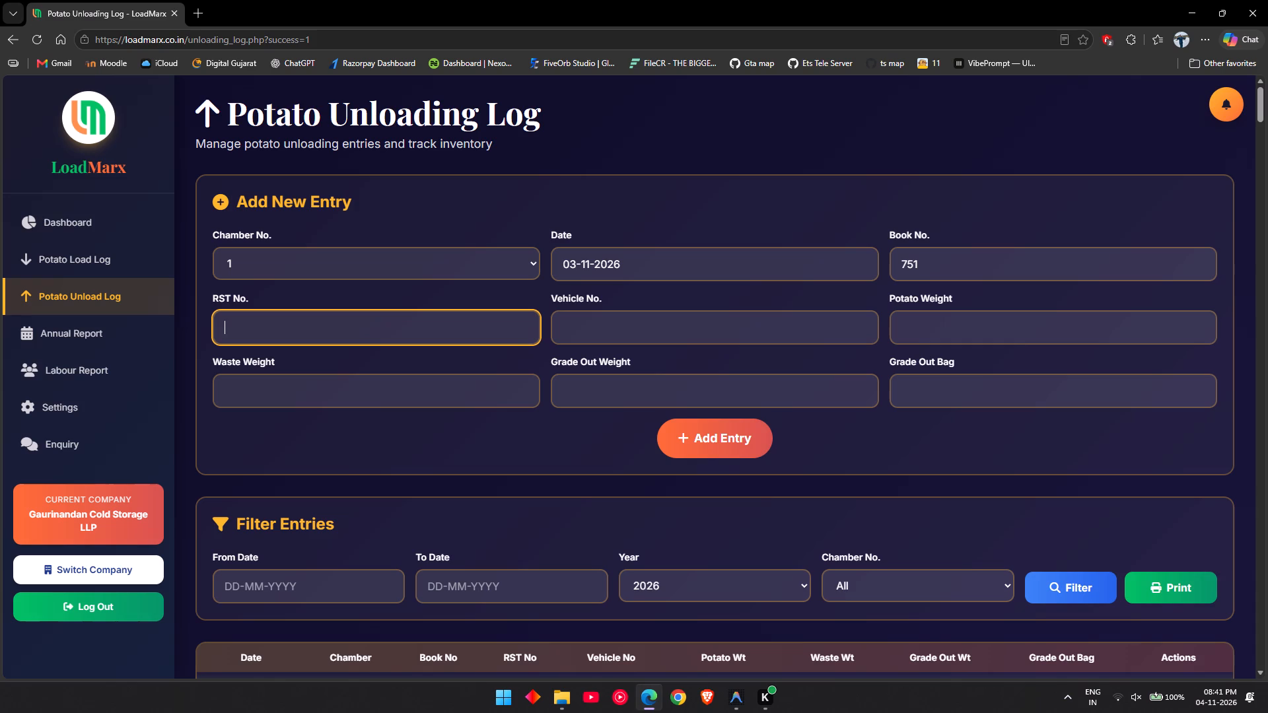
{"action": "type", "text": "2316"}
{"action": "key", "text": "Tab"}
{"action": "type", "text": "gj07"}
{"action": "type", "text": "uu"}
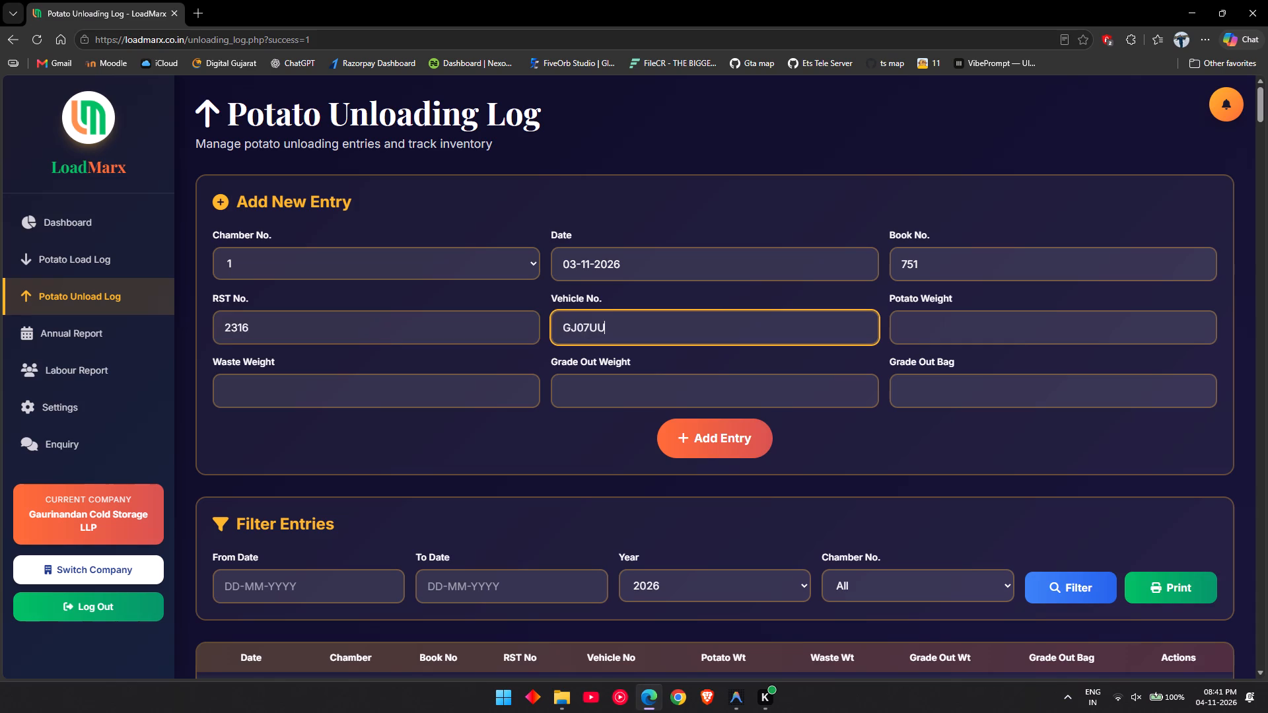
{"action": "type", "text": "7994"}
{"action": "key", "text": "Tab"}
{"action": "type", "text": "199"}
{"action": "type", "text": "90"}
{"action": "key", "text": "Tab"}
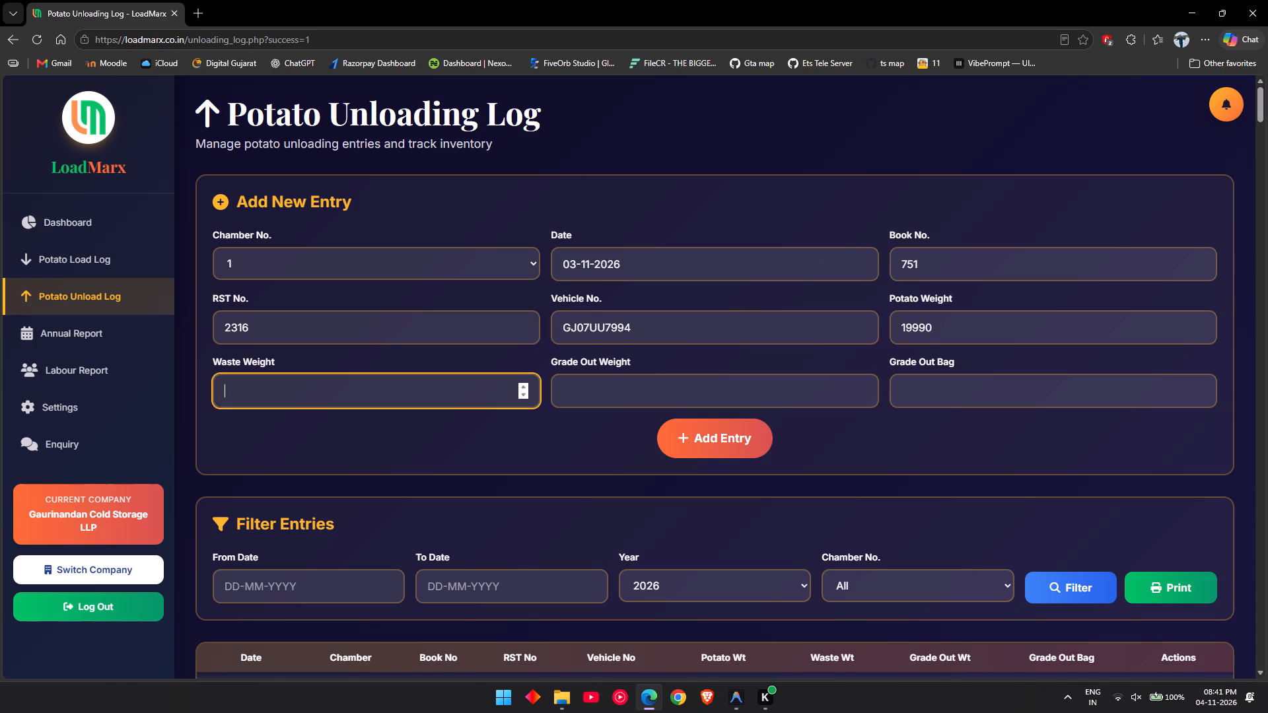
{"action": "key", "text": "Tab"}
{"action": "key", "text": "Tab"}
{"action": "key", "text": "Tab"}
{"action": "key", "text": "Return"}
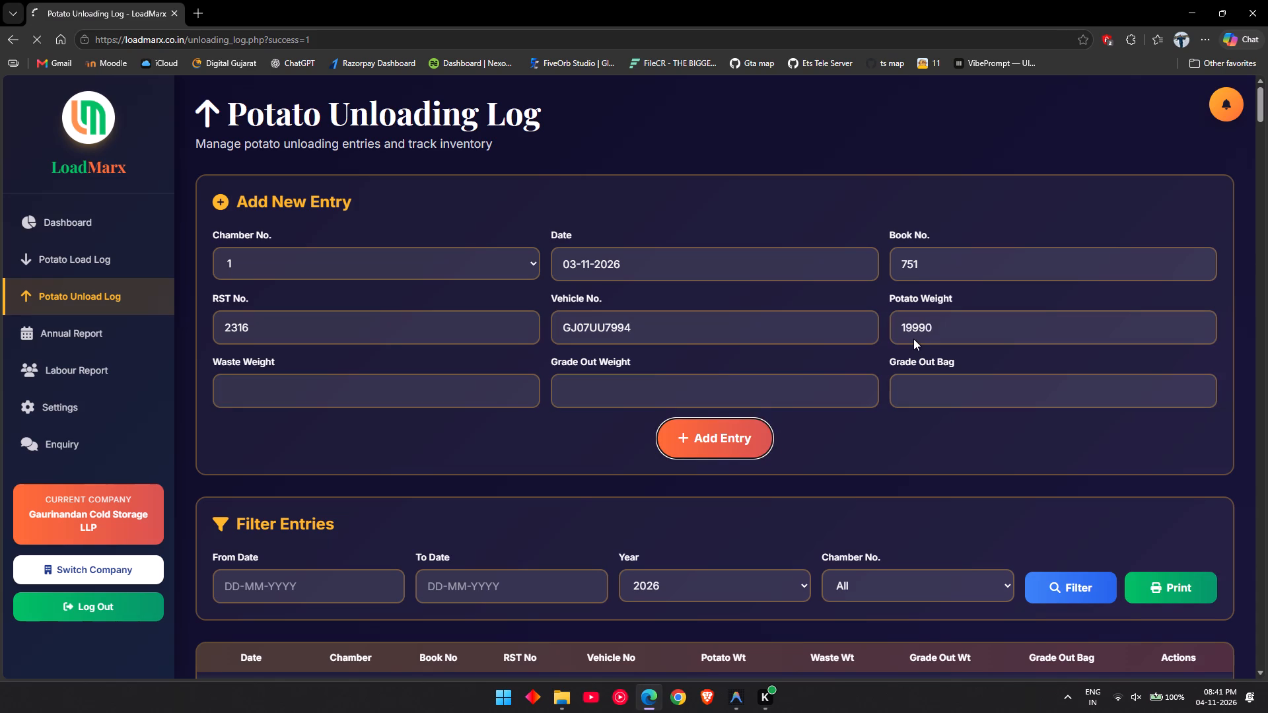
Start a new unloading entry for chamber 1 dated 03-11-2026 with book number 752.
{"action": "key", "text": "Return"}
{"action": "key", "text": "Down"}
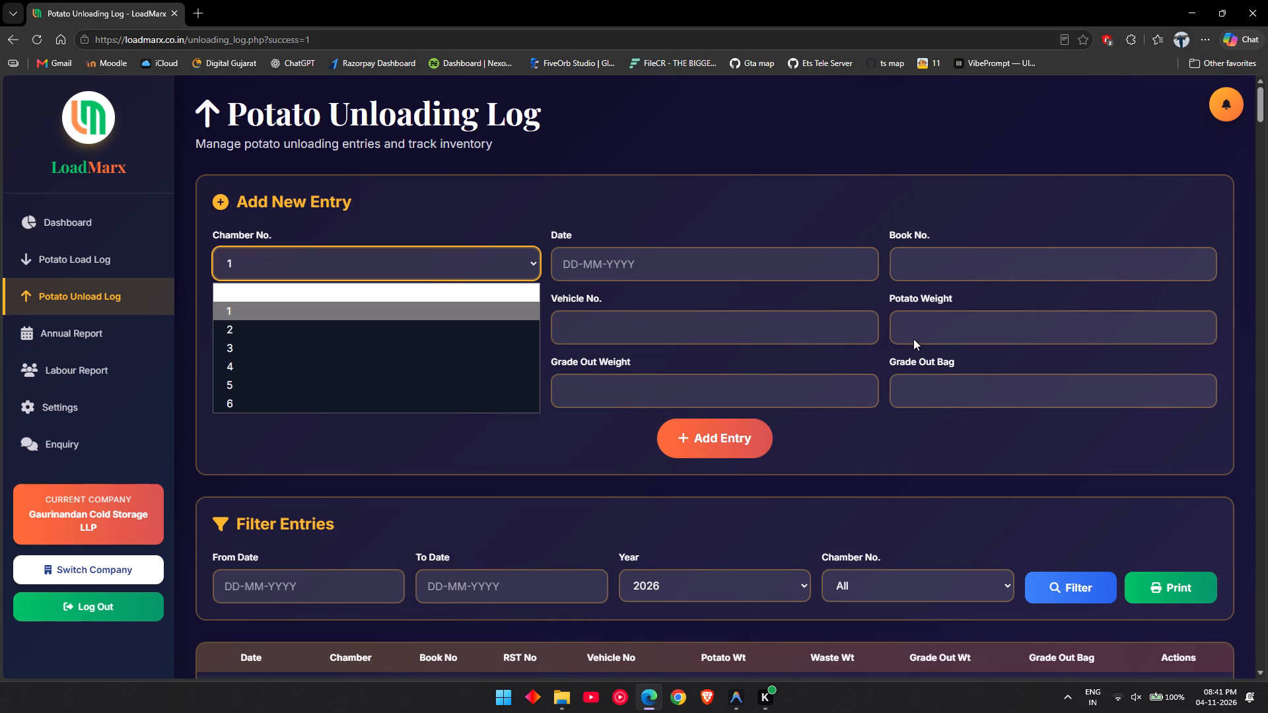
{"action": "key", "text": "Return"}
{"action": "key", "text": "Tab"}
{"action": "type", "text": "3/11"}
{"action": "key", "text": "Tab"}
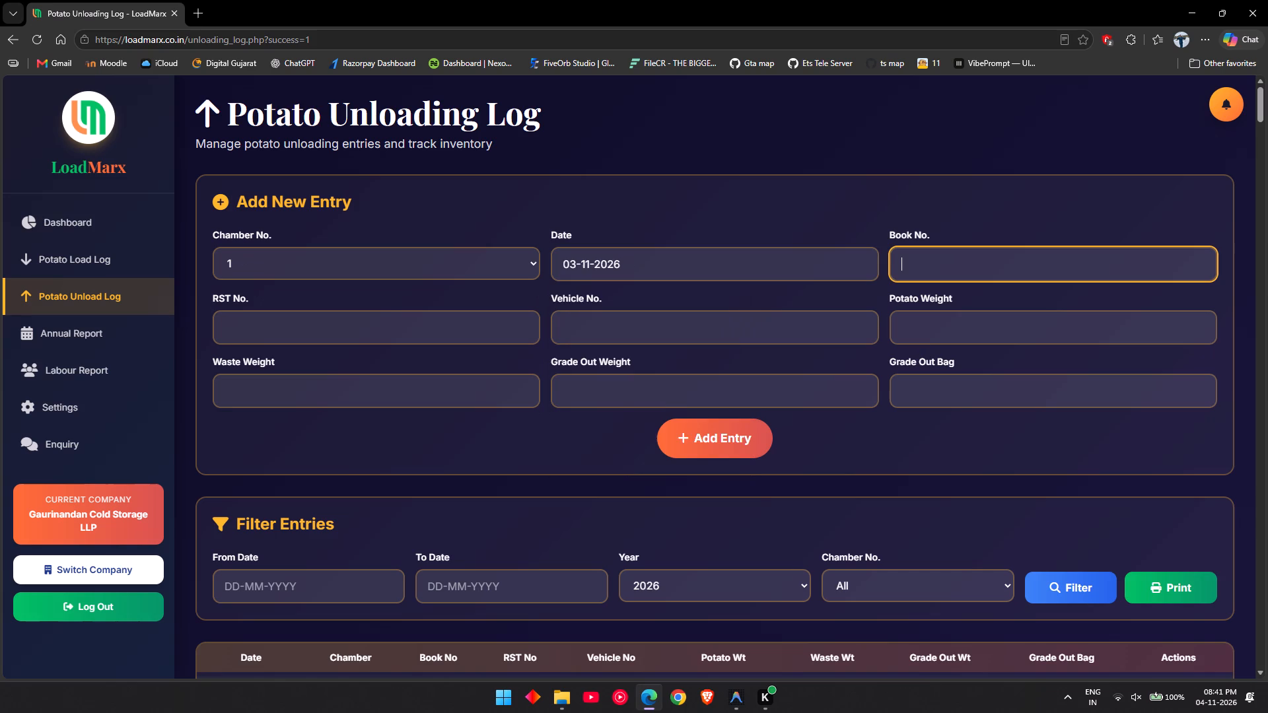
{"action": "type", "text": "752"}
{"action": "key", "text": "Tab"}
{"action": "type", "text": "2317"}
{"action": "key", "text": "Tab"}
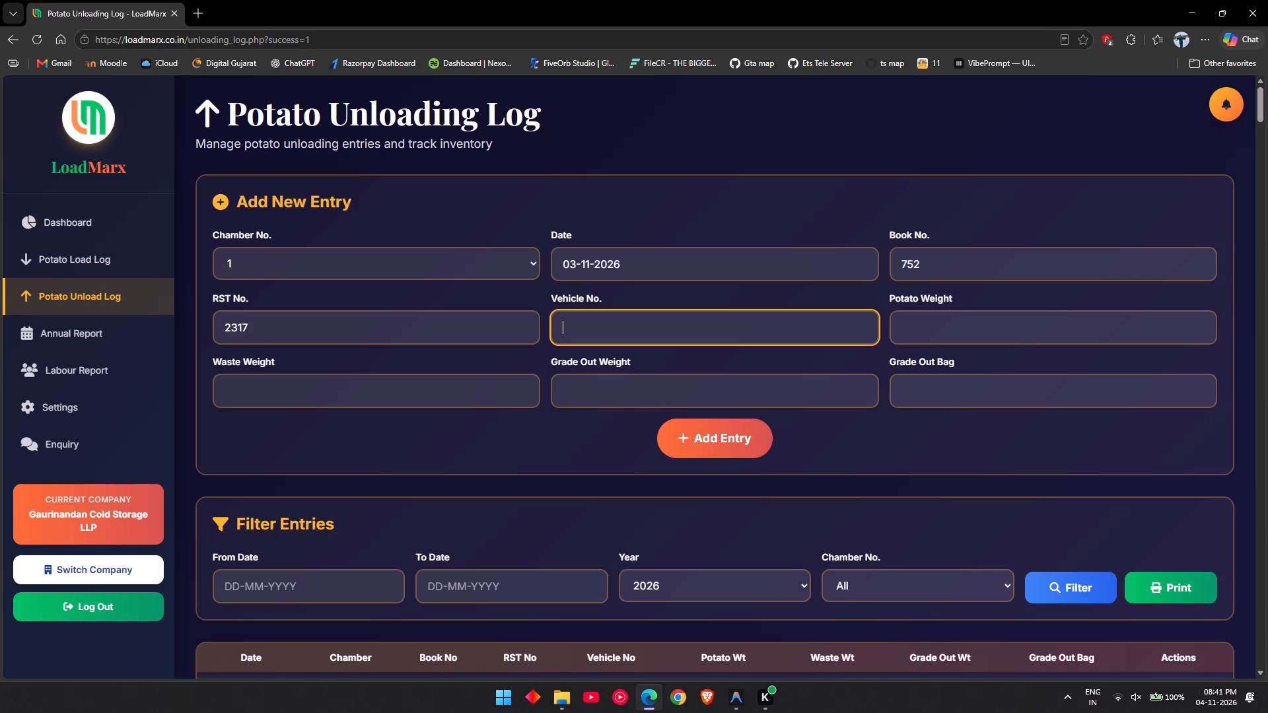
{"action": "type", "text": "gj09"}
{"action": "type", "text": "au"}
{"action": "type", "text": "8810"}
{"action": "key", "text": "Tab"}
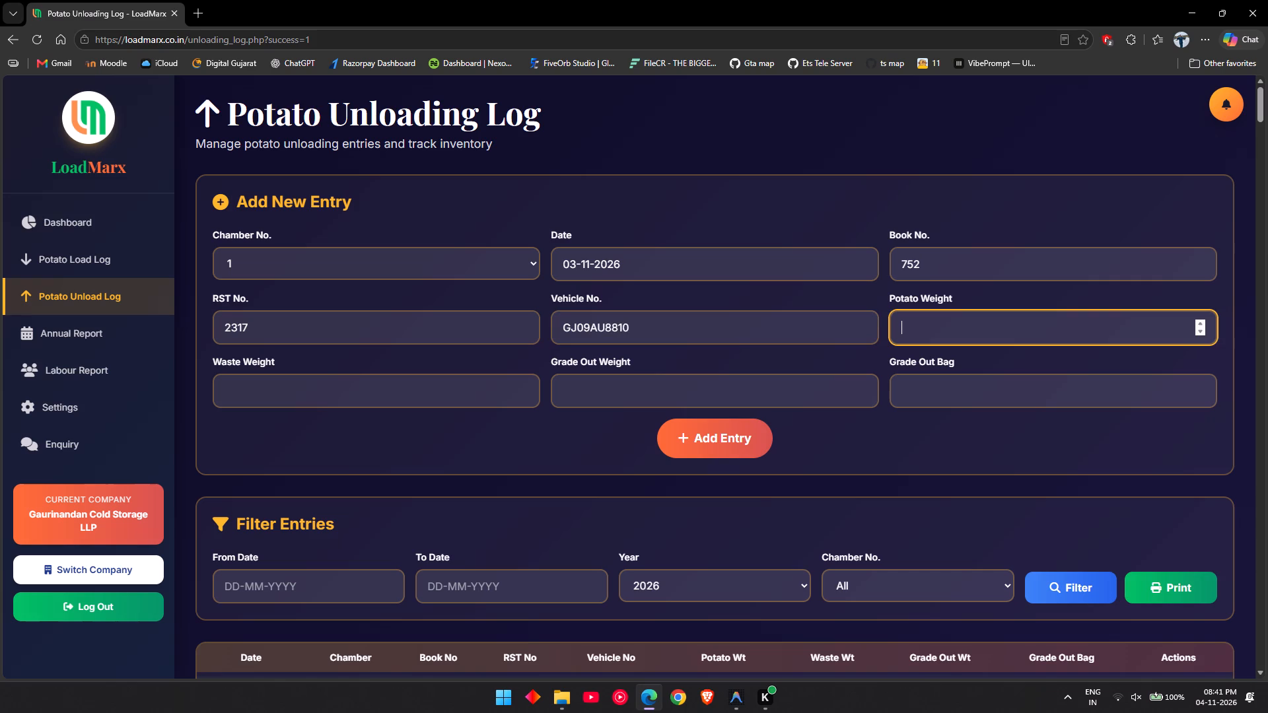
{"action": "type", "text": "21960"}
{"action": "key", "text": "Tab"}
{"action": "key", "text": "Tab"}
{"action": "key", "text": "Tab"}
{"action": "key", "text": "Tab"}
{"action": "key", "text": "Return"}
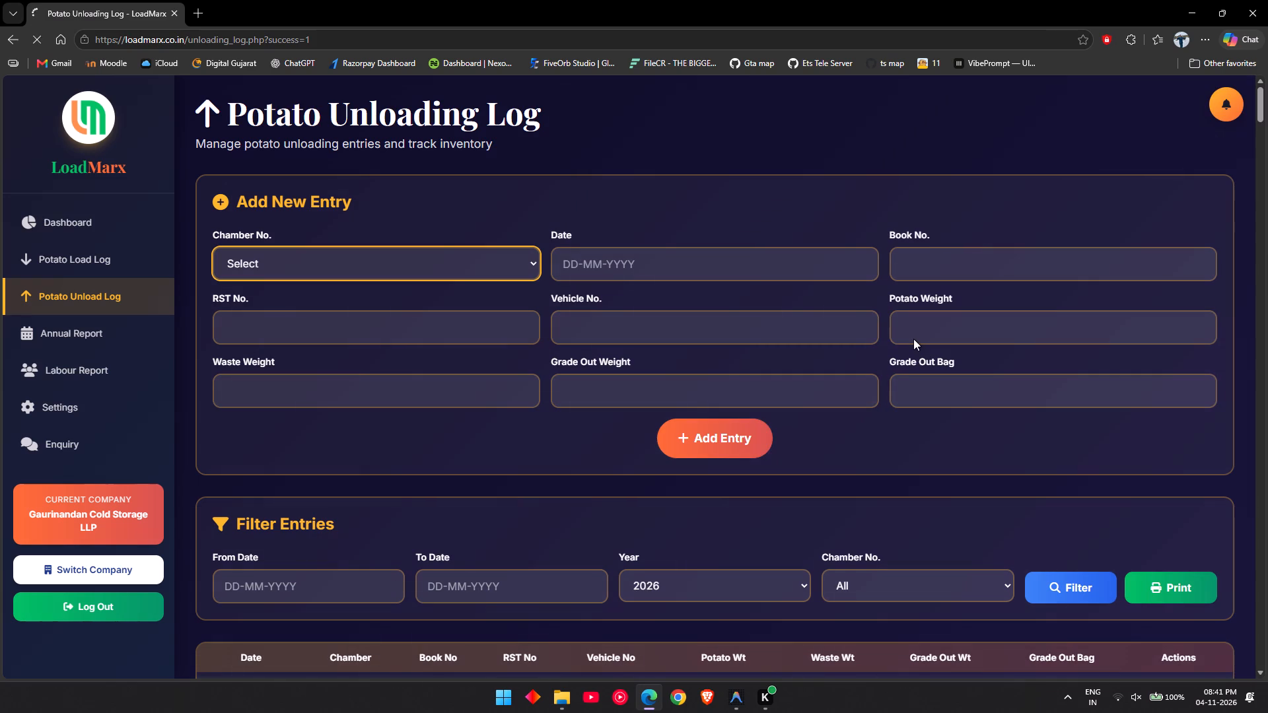
Start a new unloading entry for chamber 1 dated 03-11-2026 with book number 753.
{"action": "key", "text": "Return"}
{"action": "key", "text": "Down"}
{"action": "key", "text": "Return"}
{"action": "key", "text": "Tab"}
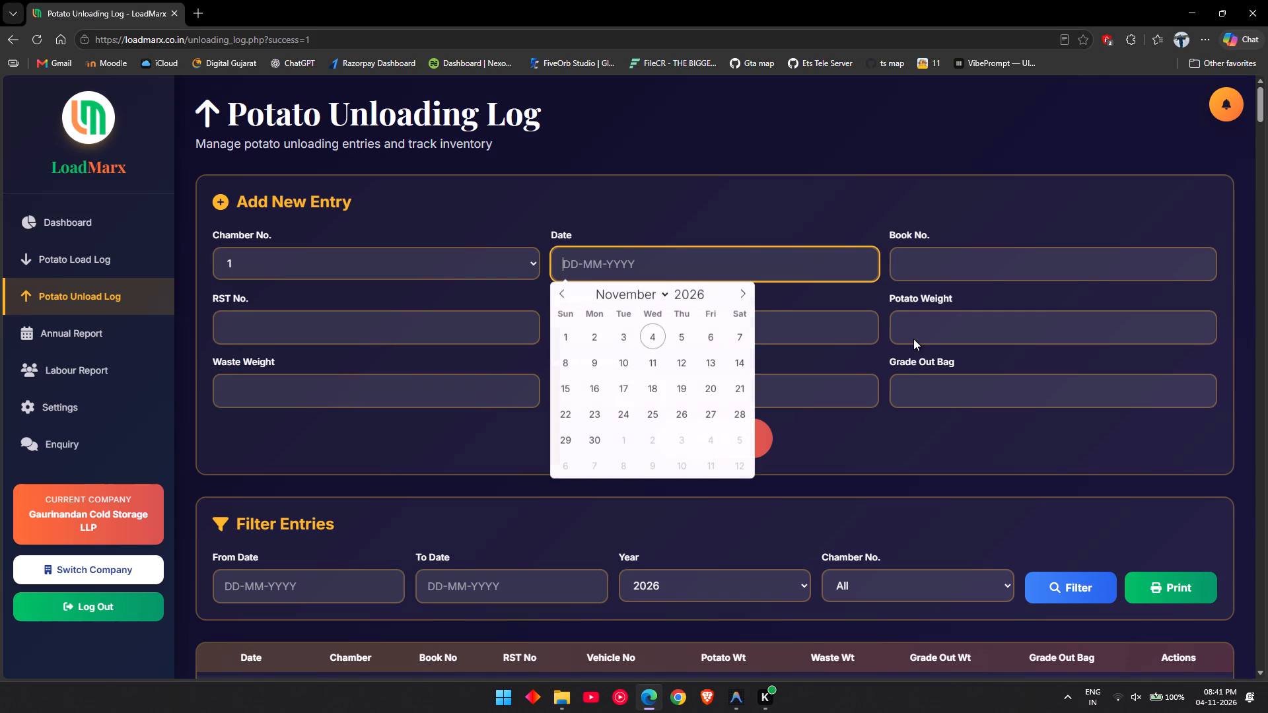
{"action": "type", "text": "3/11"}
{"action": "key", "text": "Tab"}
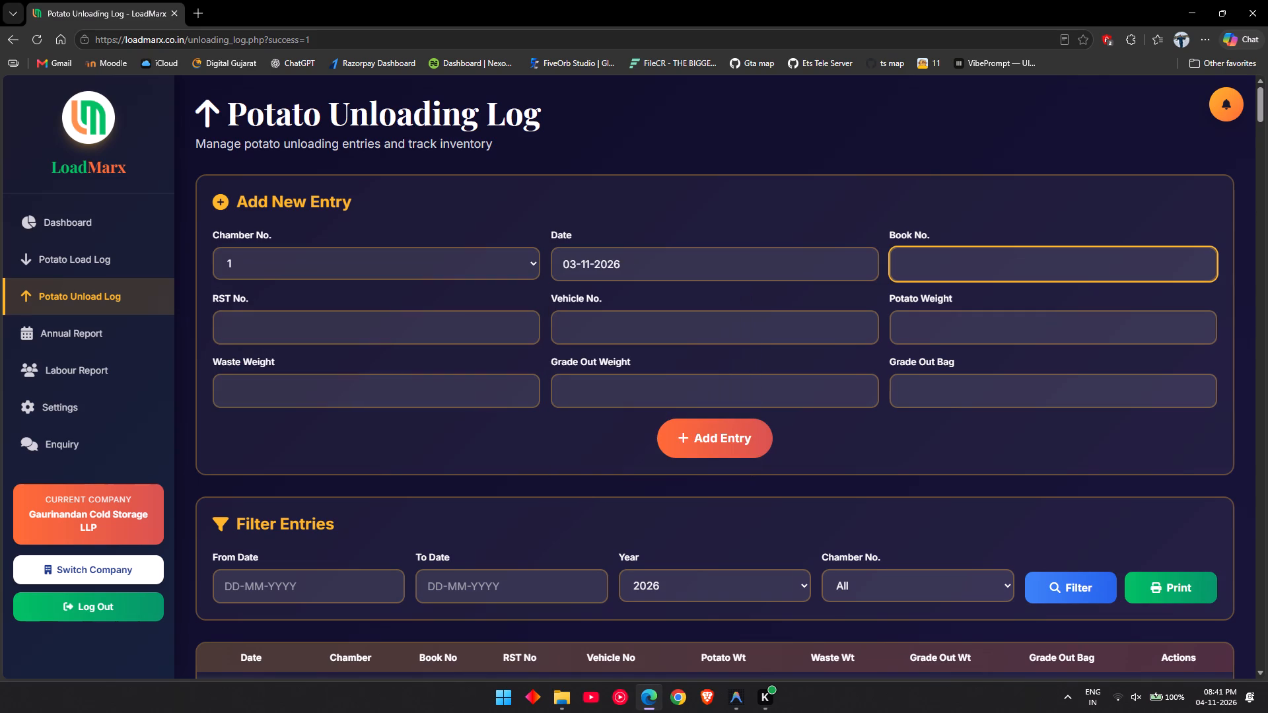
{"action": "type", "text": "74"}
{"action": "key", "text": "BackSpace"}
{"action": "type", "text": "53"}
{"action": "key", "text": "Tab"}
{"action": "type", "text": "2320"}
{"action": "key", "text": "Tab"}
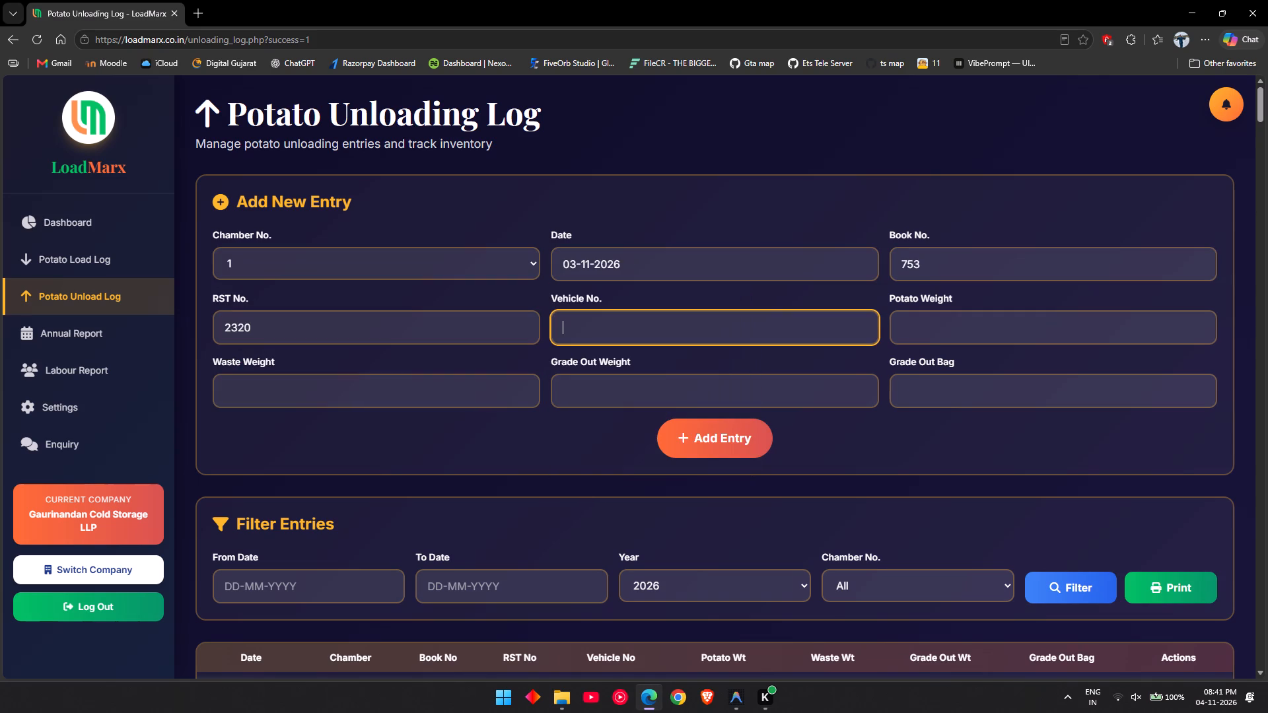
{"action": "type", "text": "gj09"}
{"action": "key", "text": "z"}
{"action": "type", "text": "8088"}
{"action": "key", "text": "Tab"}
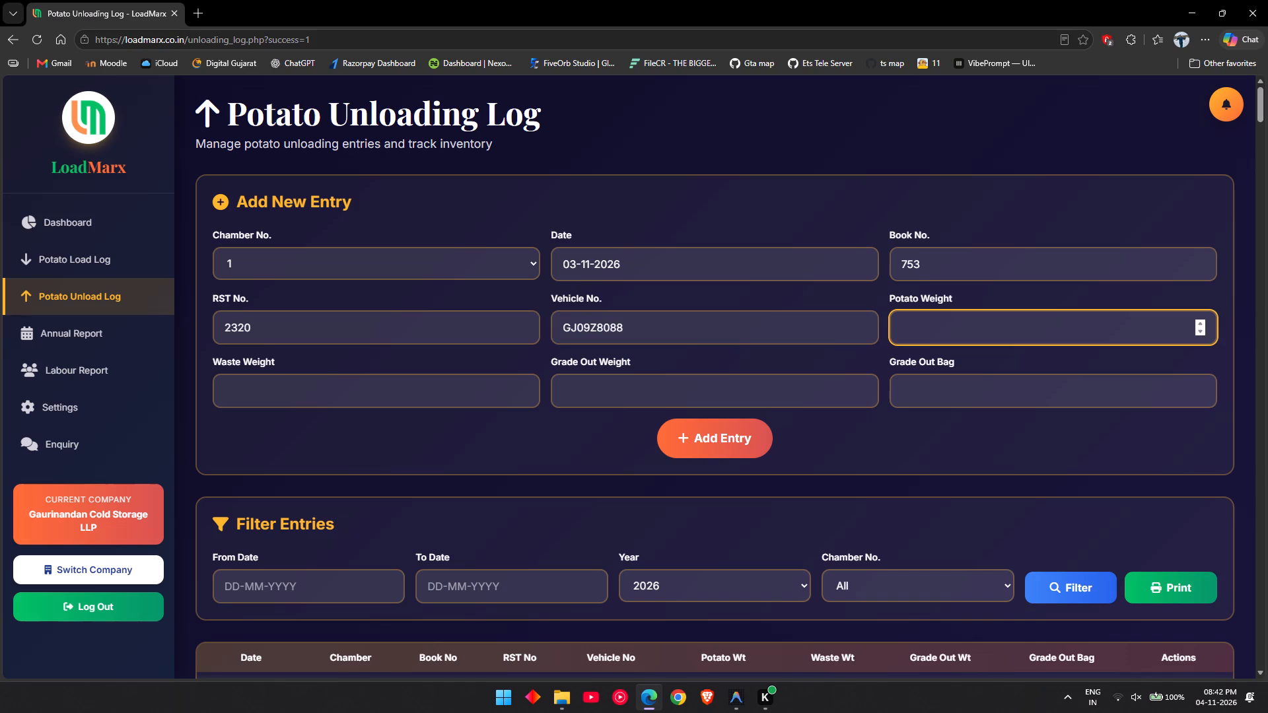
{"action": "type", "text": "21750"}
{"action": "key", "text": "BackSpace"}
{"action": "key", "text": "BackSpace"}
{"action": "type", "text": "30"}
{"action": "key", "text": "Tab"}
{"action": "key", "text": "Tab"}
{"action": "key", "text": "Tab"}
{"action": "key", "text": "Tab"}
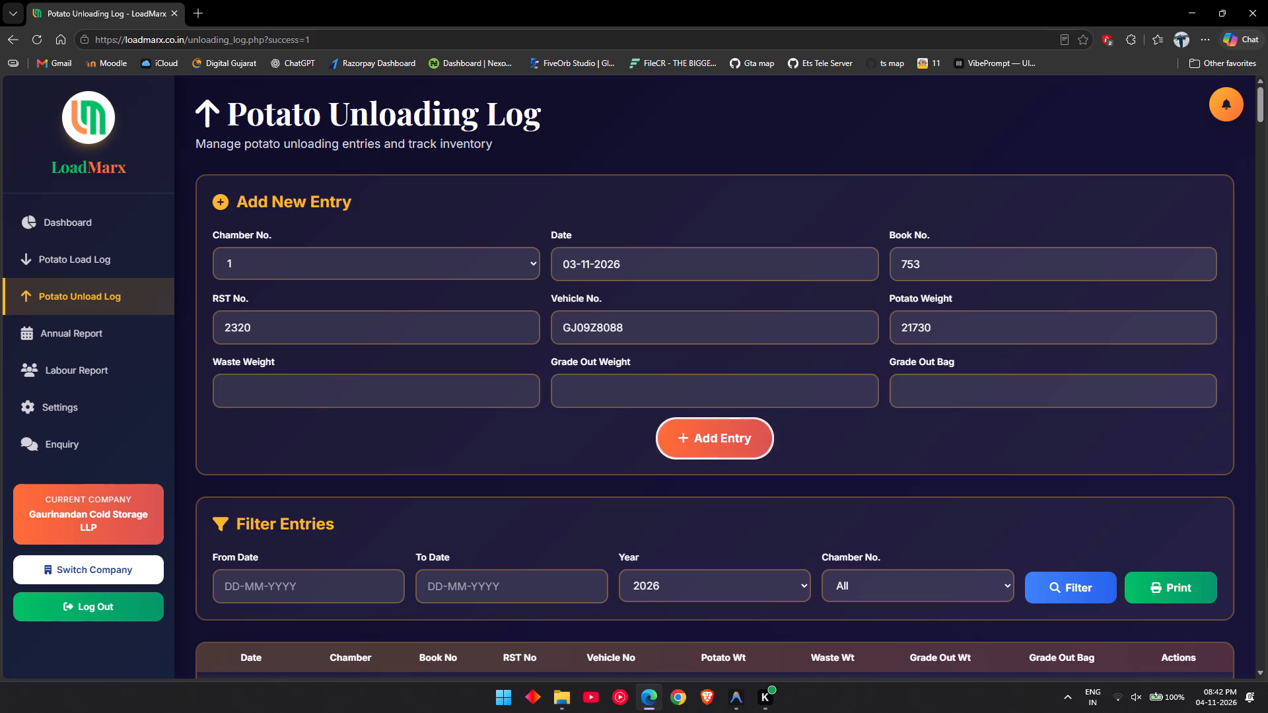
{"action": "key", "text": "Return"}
Start a new unloading entry for chamber 1 dated 03-11-2026 with book number 754.
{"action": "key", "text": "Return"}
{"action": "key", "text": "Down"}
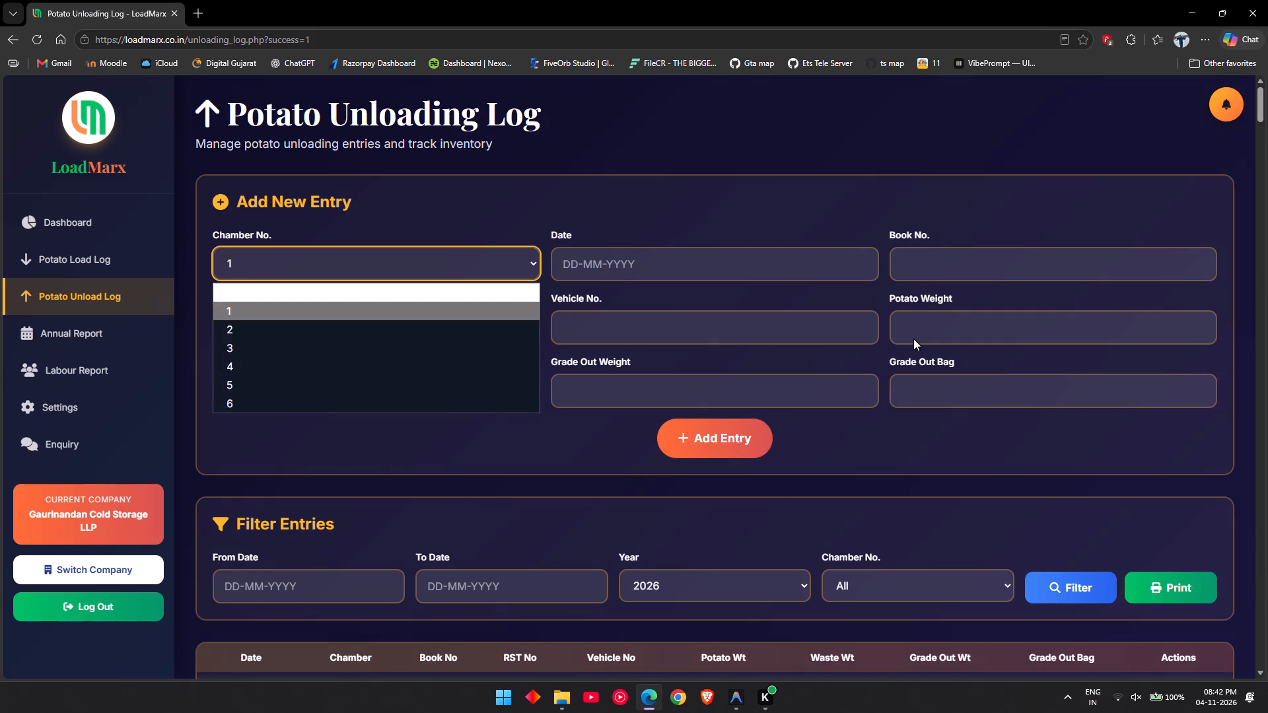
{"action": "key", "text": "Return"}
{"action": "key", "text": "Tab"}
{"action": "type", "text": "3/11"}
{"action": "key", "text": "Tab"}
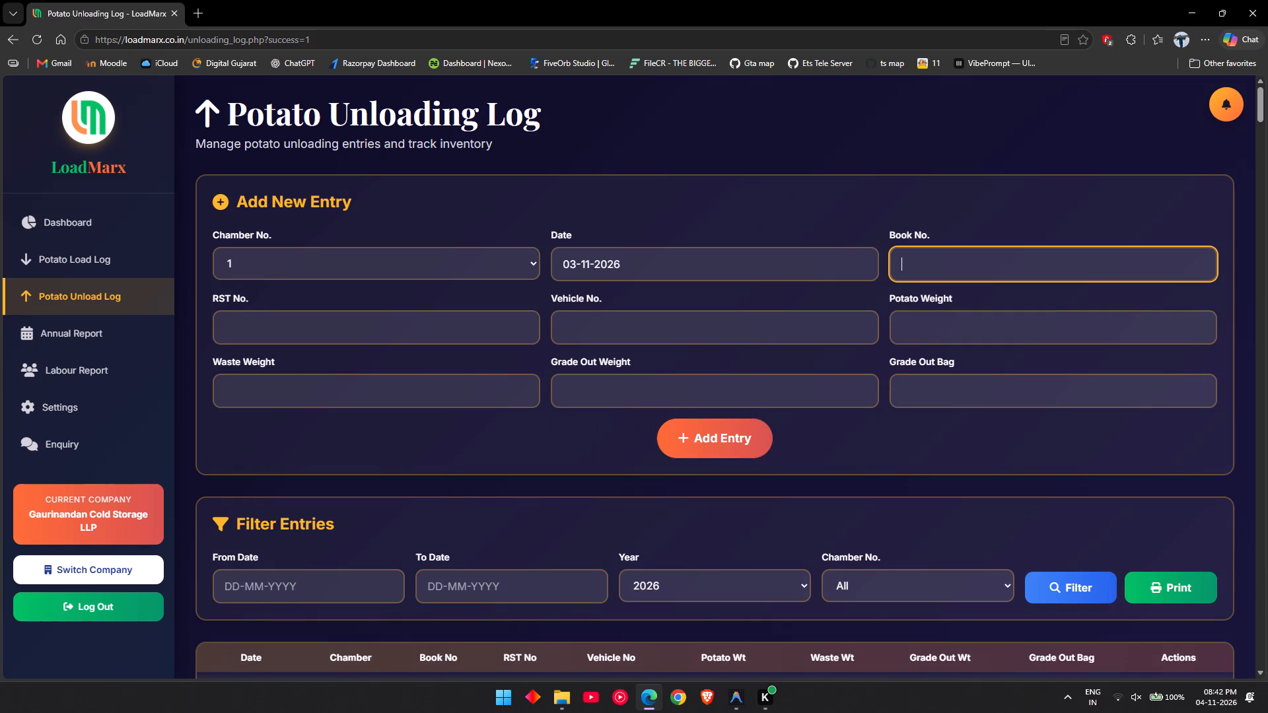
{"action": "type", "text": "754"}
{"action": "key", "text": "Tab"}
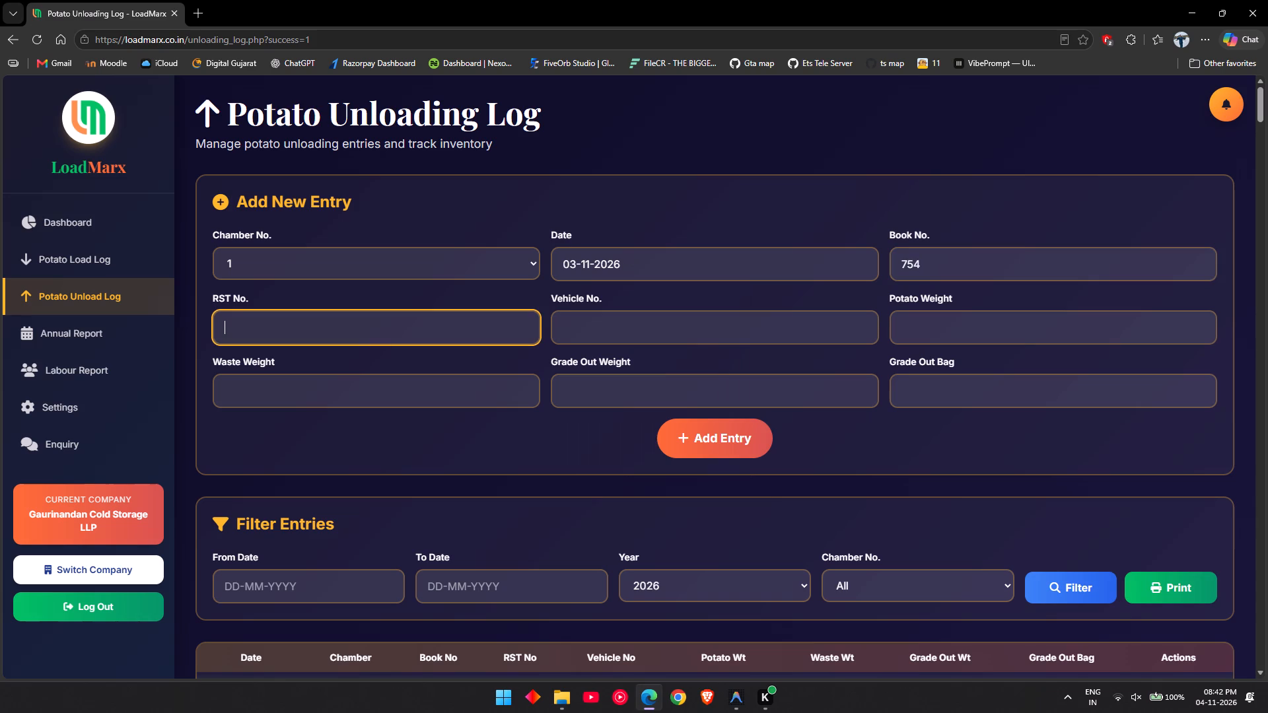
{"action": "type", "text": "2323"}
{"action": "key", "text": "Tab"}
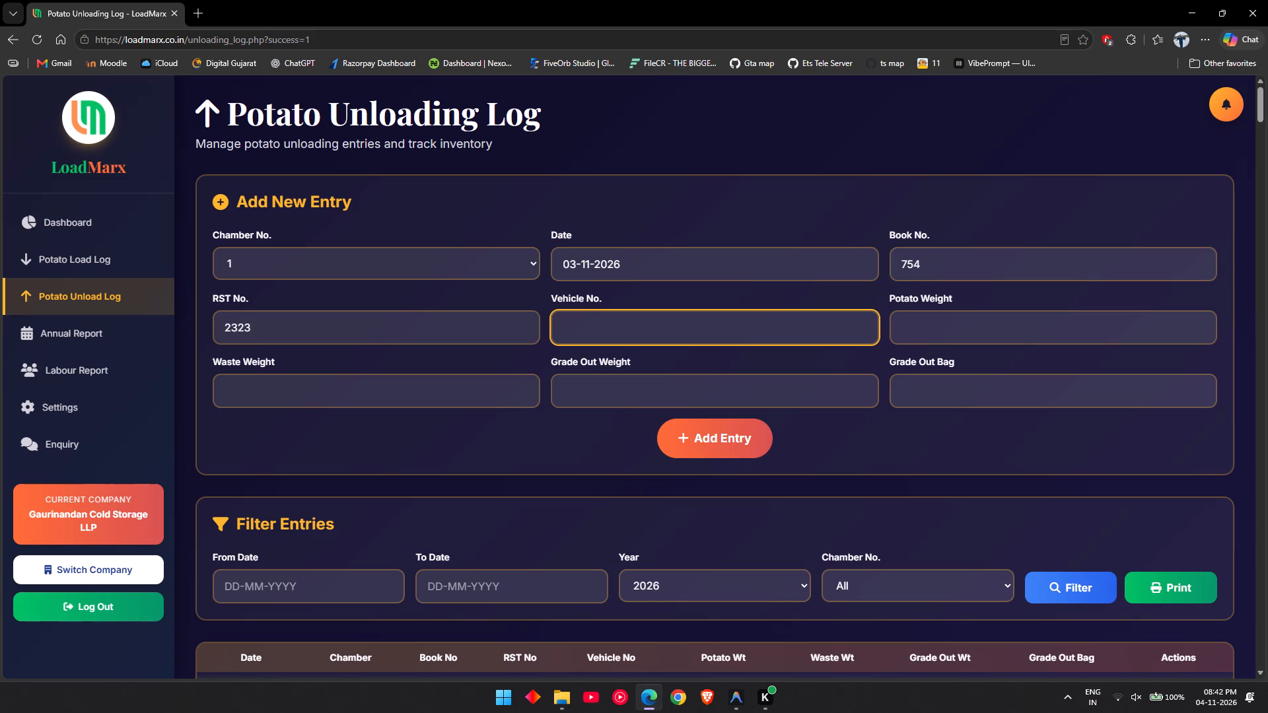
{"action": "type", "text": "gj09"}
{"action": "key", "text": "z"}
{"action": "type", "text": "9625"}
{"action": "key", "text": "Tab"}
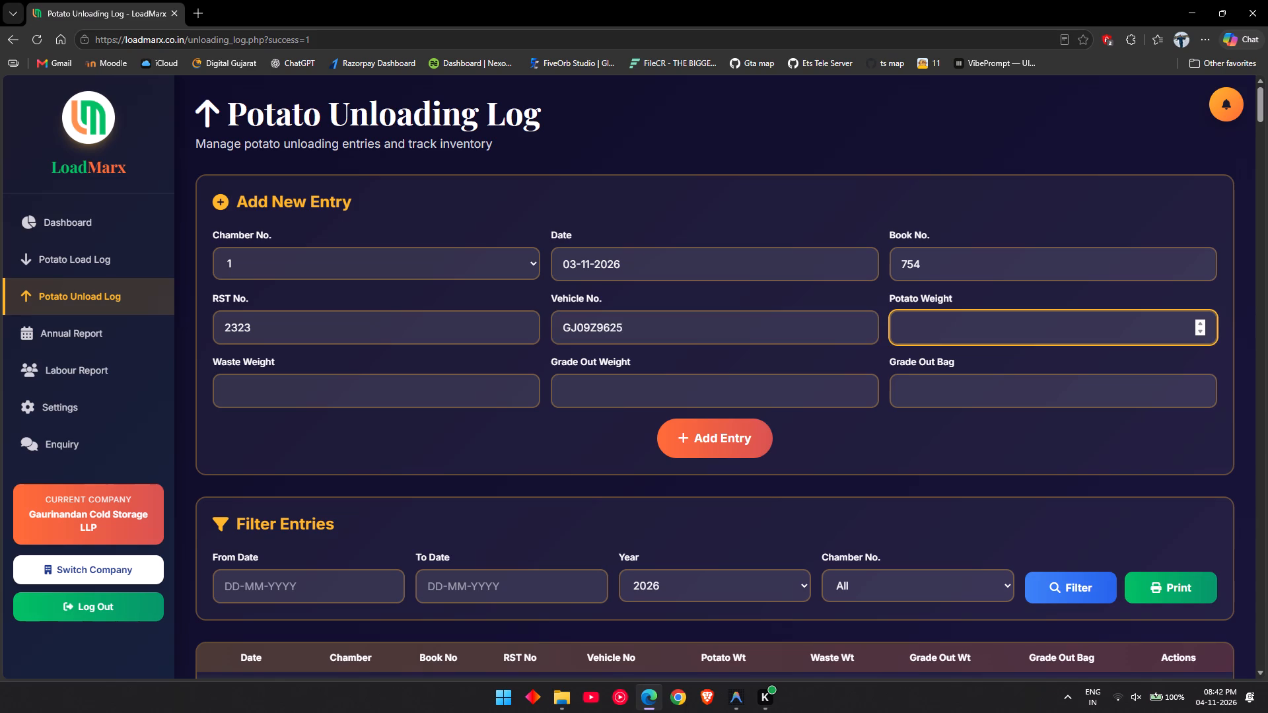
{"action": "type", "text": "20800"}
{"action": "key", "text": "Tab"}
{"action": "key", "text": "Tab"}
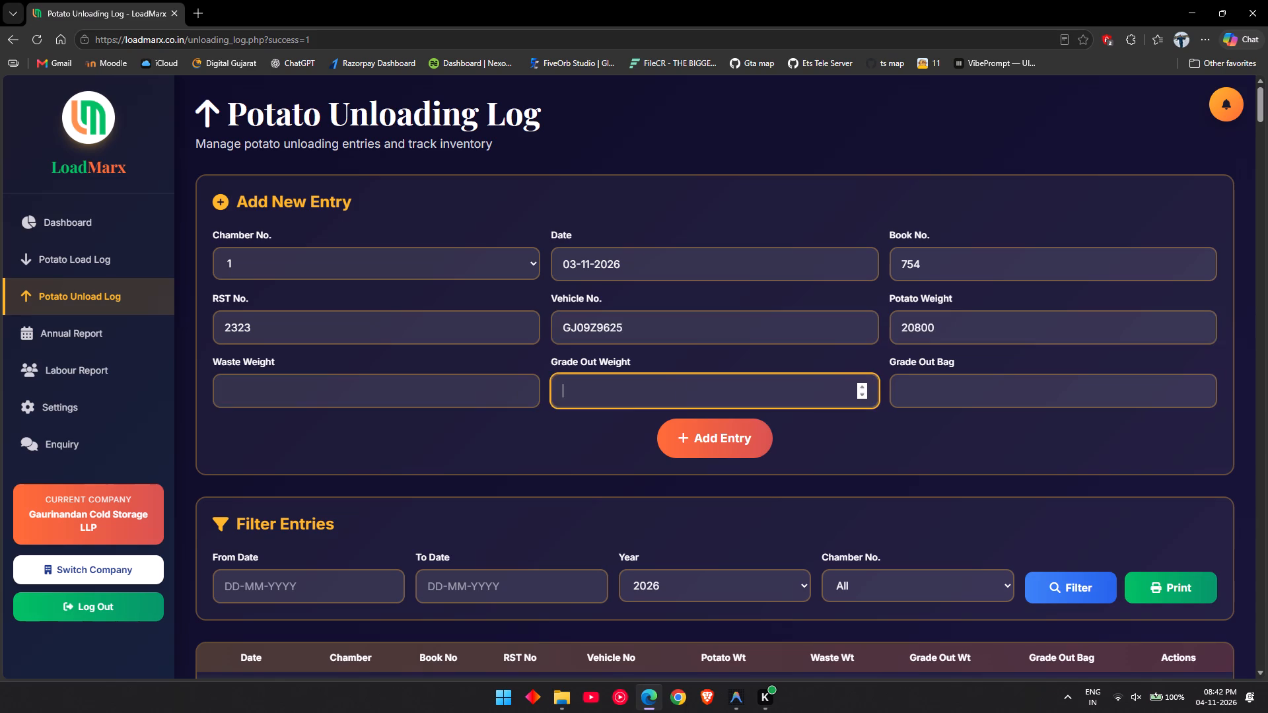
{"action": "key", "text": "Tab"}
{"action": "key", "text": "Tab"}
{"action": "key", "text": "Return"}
Start a new unloading entry for chamber 1 dated 03-11-2026 with book number 755.
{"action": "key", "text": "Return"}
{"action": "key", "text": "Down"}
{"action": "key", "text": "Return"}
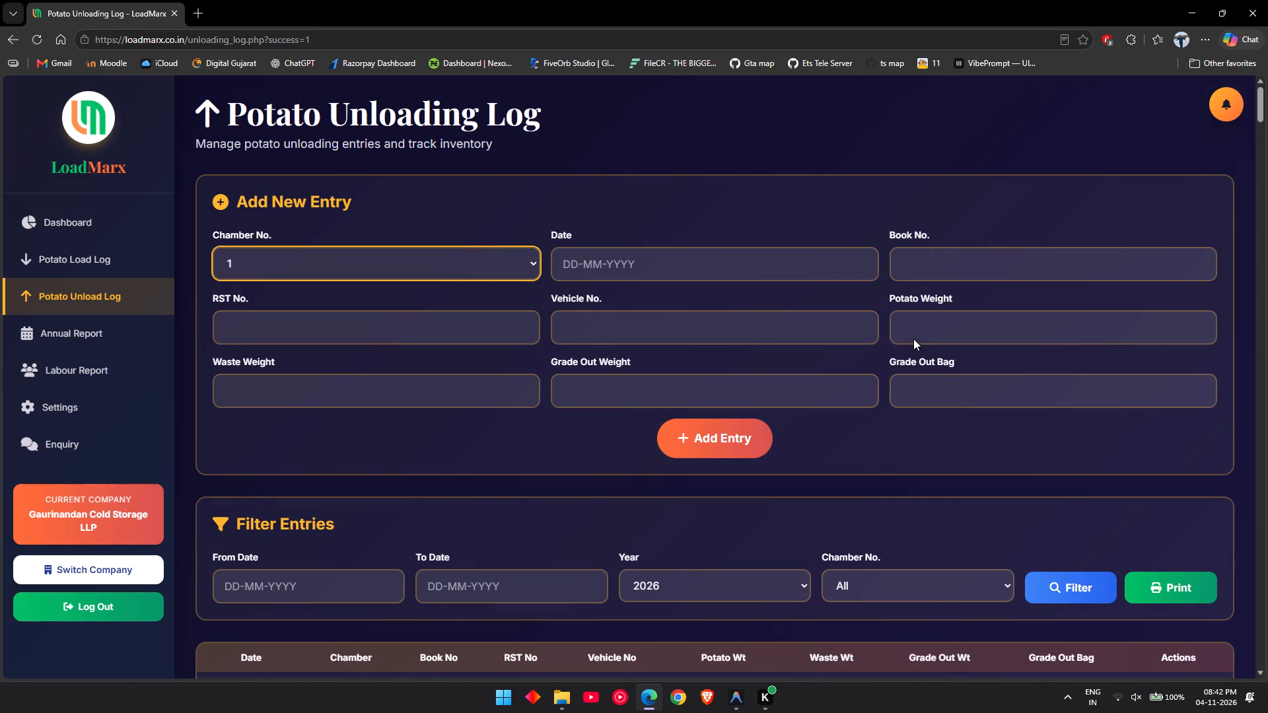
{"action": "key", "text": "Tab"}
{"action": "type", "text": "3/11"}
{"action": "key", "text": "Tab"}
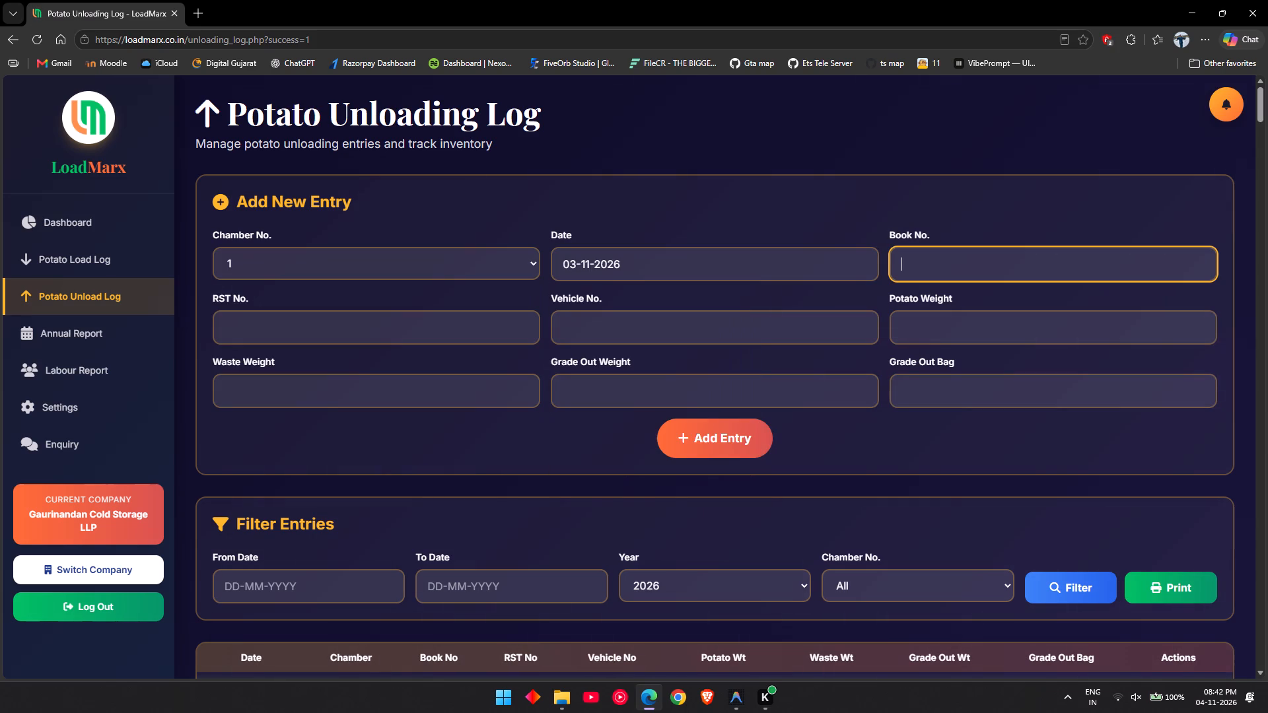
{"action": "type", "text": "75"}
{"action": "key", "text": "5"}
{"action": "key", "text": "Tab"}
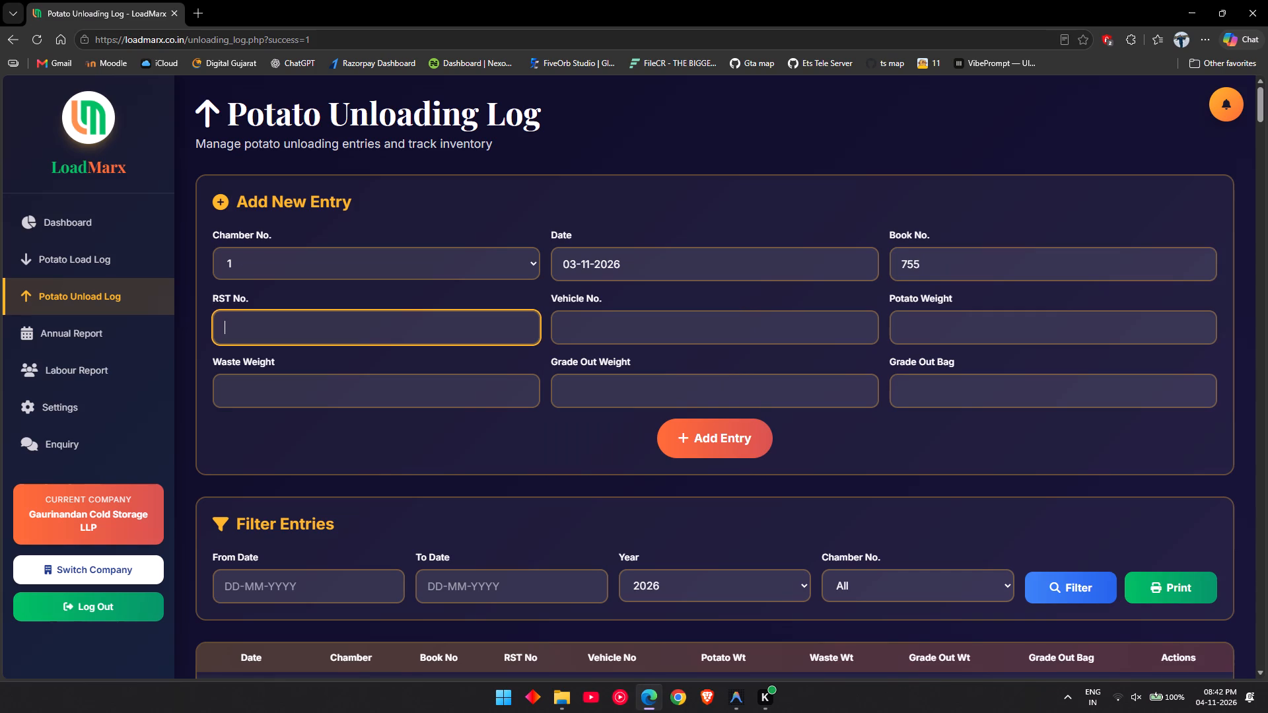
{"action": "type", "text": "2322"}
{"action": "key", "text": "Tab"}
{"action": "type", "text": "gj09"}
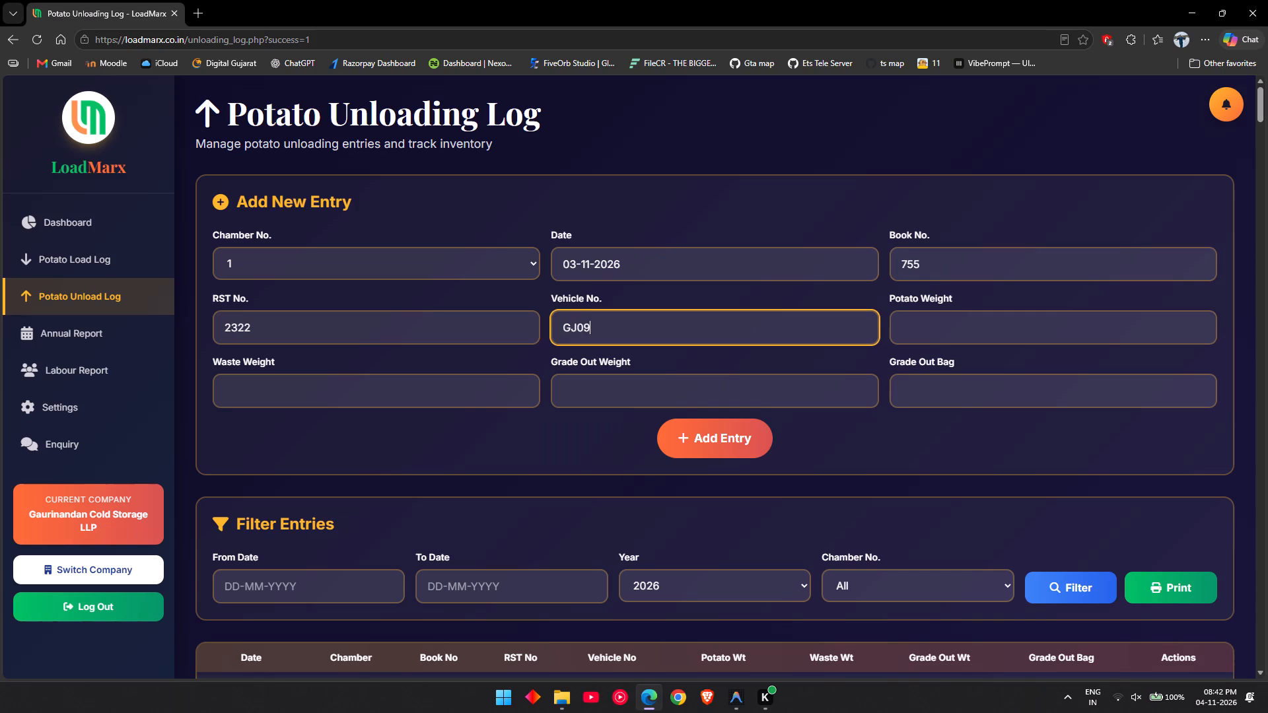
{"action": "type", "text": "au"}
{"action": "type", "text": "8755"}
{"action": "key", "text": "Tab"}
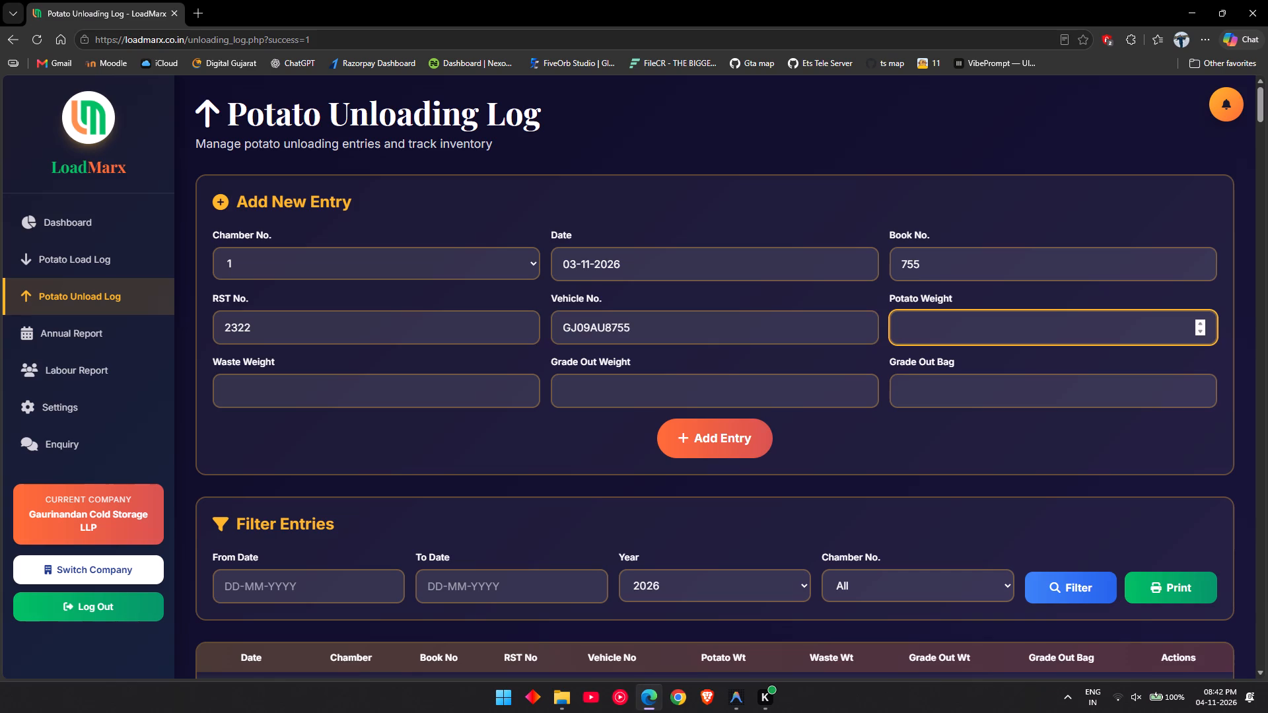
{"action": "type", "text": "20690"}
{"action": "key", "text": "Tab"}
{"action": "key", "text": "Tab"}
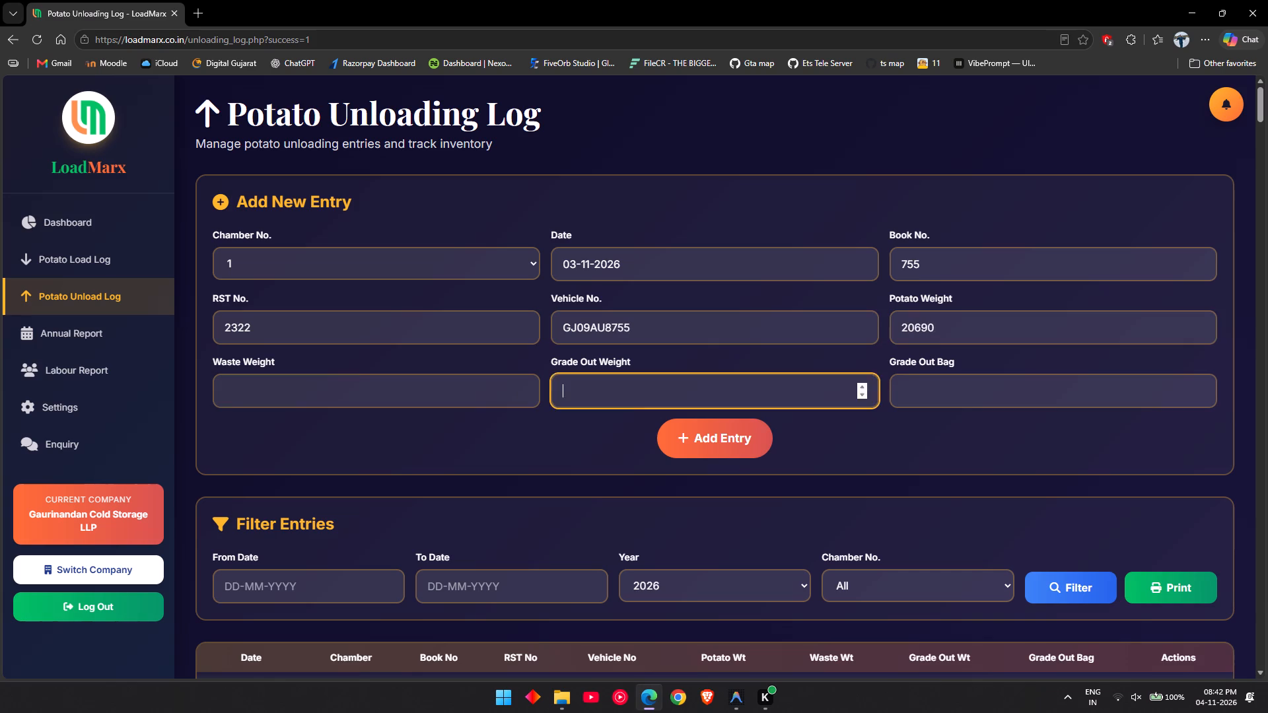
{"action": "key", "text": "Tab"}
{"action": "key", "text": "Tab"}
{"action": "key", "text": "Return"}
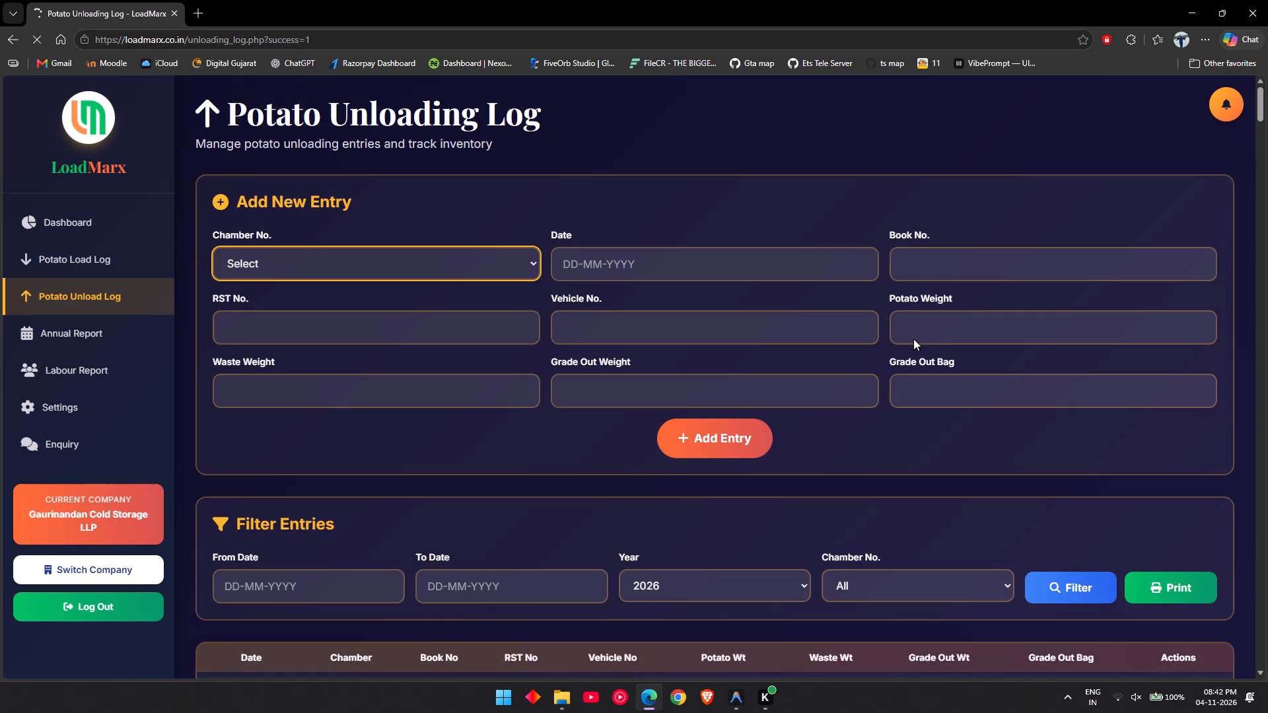
Start a new unloading entry for chamber 1 dated 03-11-2026 with book number 756.
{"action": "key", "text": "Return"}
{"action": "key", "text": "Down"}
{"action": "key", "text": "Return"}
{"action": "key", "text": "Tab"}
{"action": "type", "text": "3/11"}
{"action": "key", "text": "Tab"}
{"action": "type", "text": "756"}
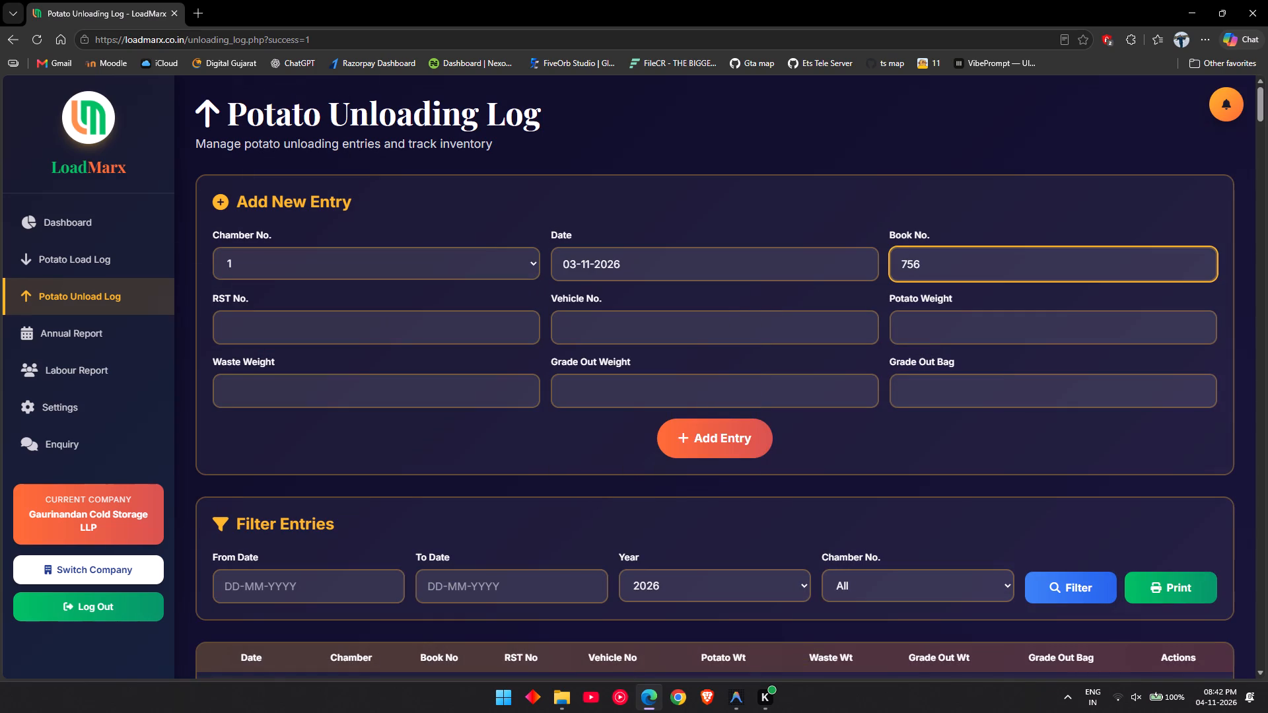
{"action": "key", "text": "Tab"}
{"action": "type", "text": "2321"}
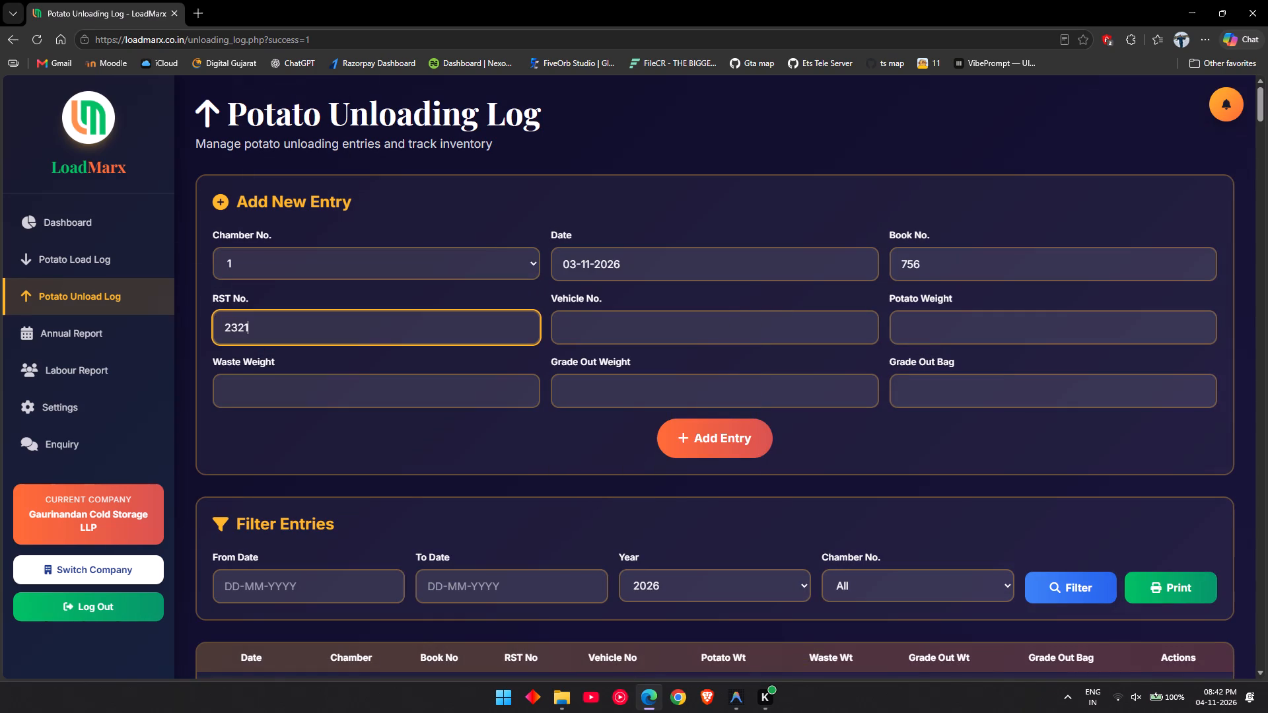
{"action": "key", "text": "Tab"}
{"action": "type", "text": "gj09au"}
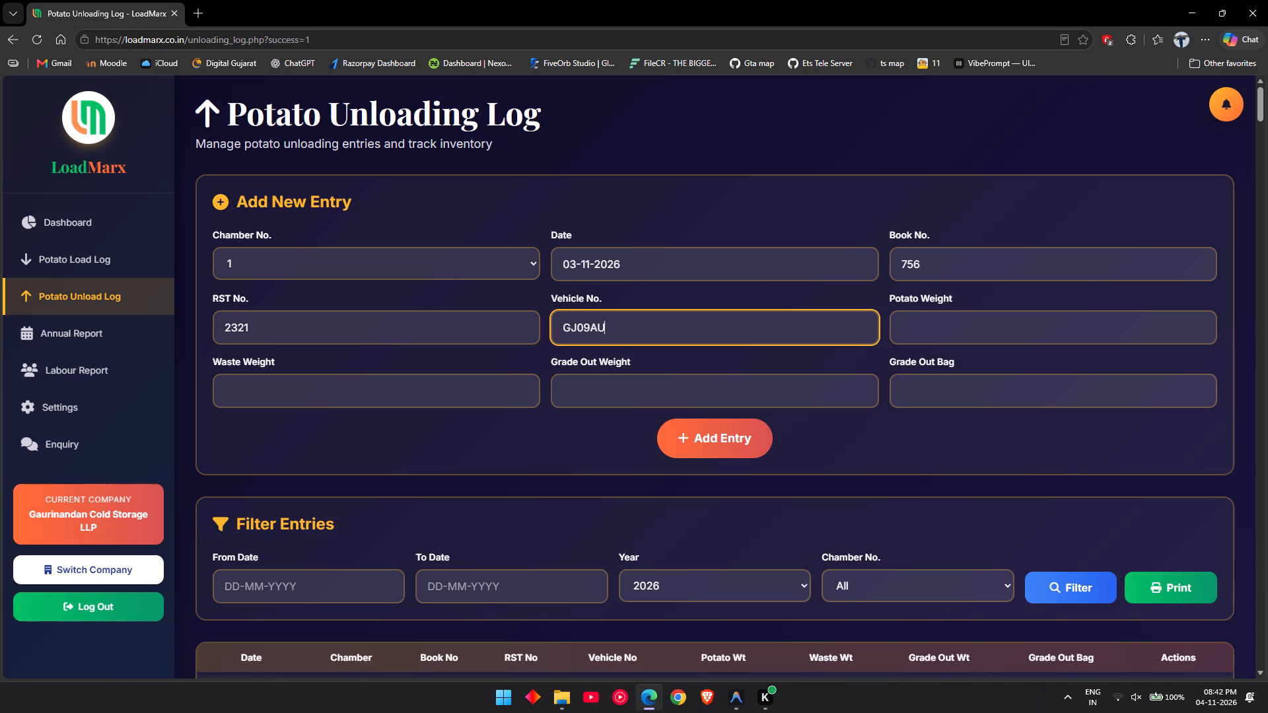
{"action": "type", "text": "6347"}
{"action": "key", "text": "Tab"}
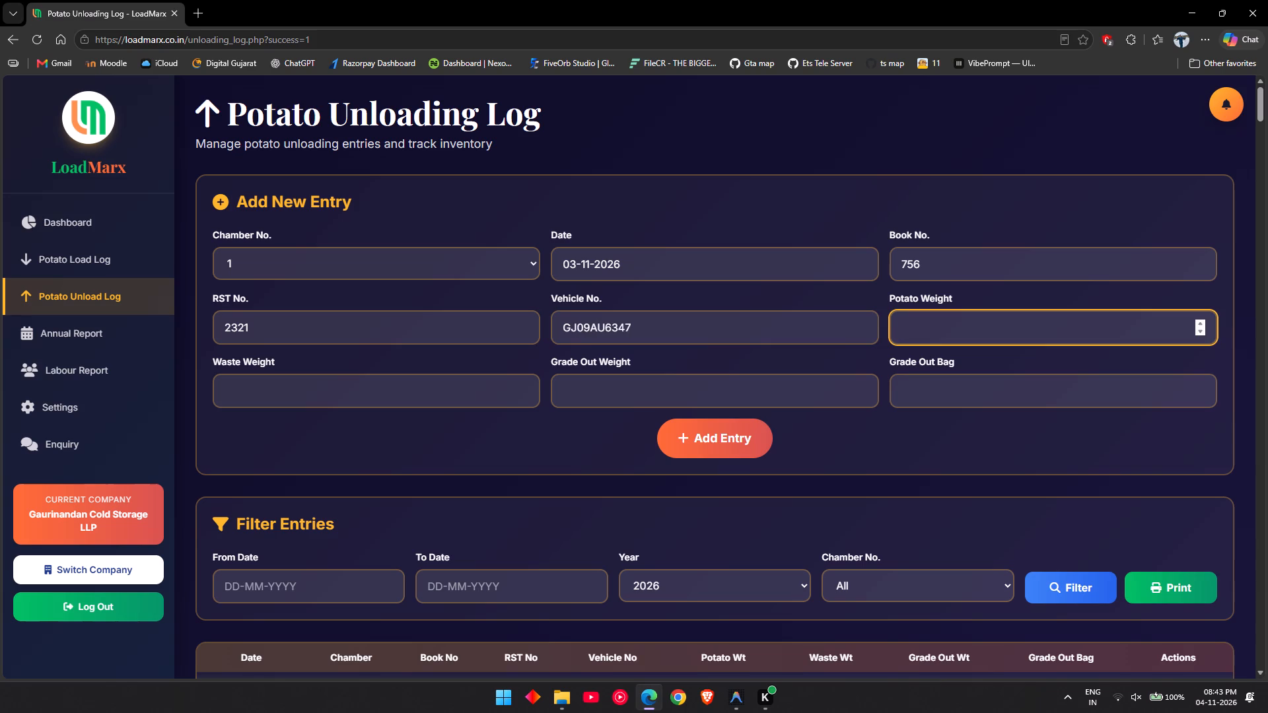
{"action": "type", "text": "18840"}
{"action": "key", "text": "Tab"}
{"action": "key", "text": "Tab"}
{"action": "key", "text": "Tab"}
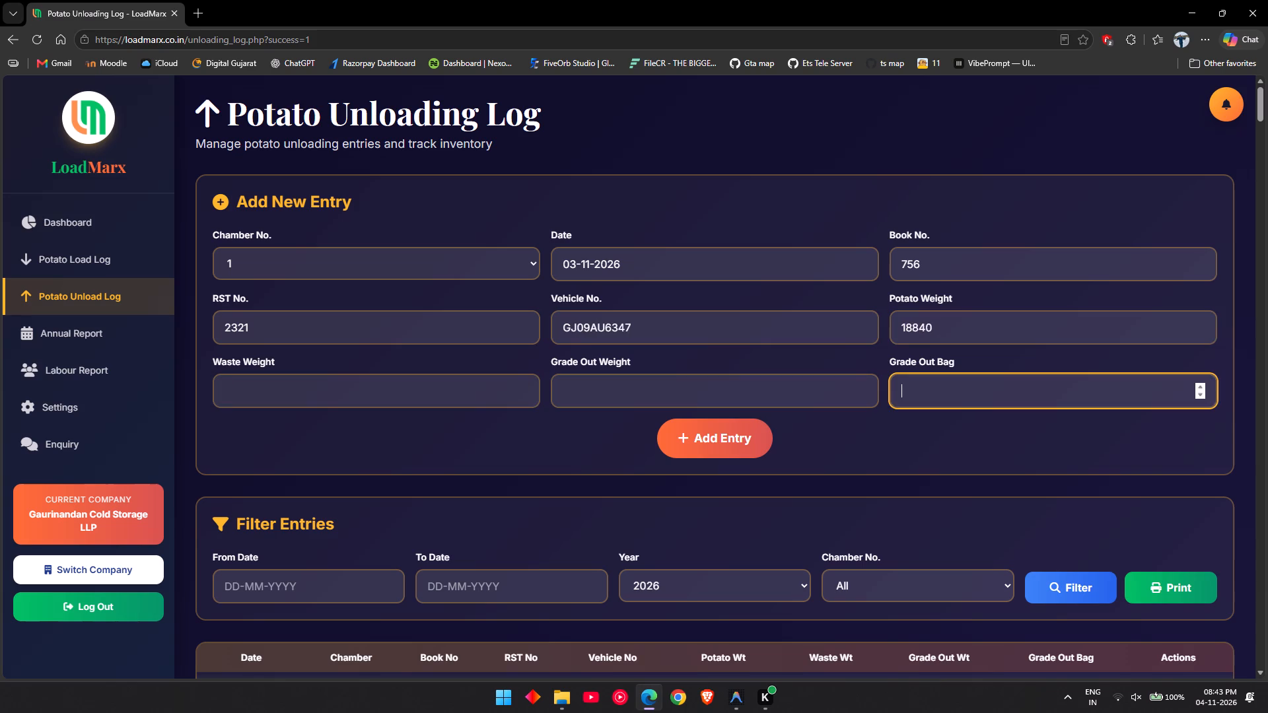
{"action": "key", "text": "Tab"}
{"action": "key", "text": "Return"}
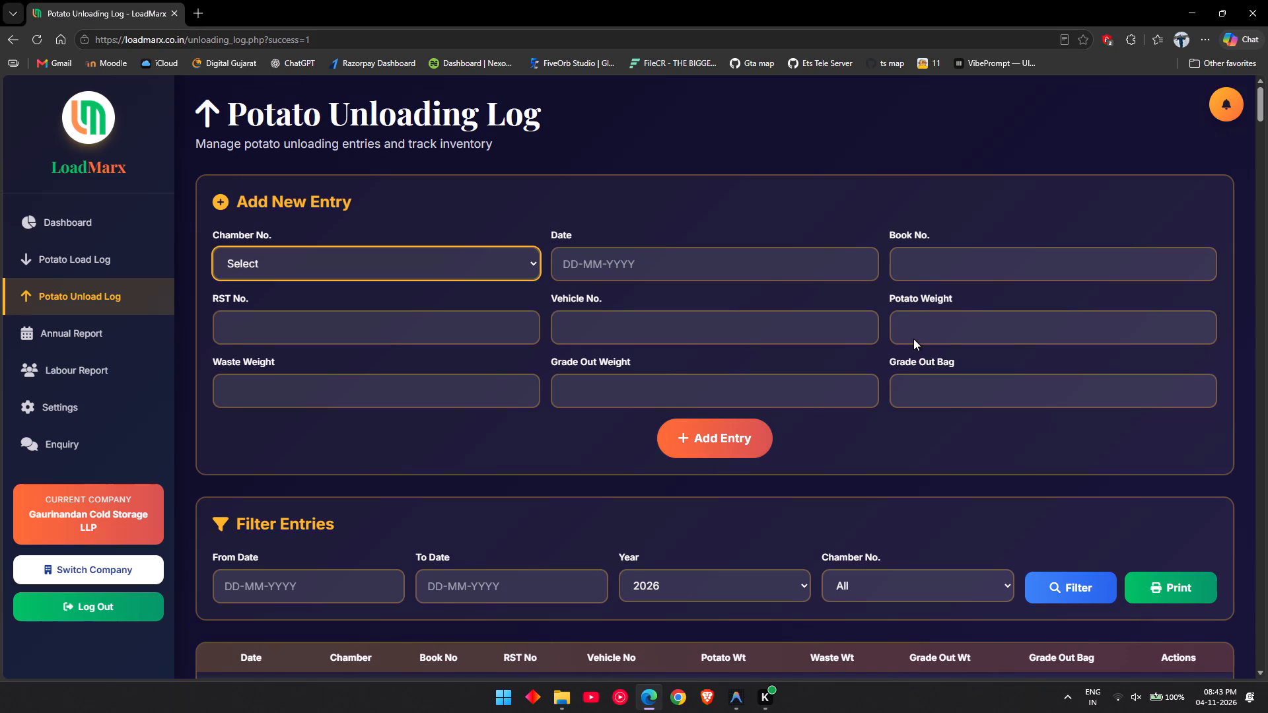
Start a new unloading entry for chamber 1 dated 03-11-2026 with book number 757.
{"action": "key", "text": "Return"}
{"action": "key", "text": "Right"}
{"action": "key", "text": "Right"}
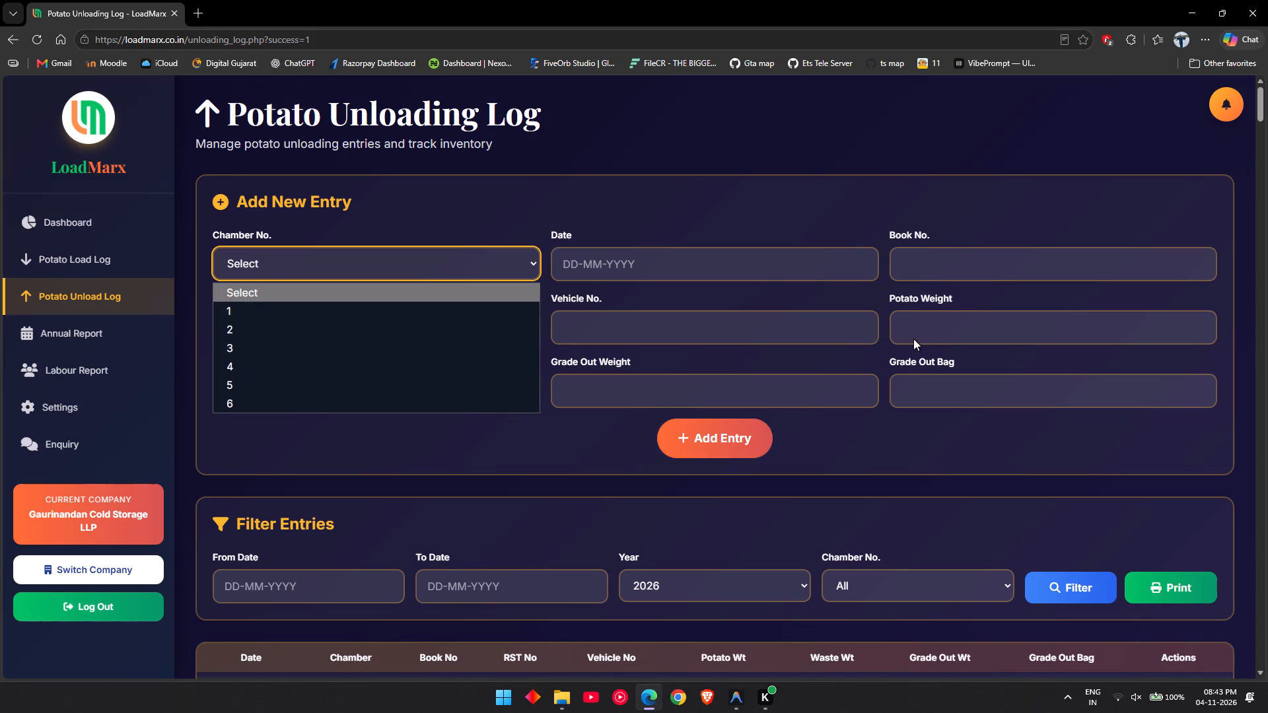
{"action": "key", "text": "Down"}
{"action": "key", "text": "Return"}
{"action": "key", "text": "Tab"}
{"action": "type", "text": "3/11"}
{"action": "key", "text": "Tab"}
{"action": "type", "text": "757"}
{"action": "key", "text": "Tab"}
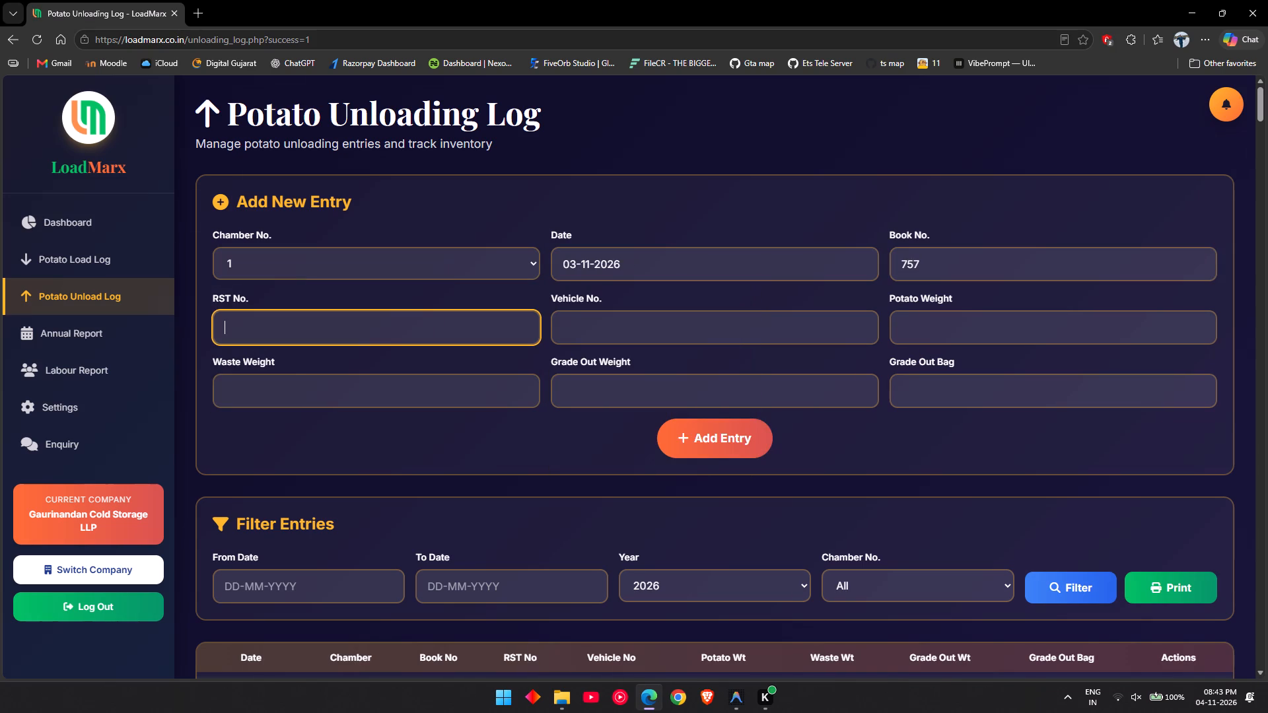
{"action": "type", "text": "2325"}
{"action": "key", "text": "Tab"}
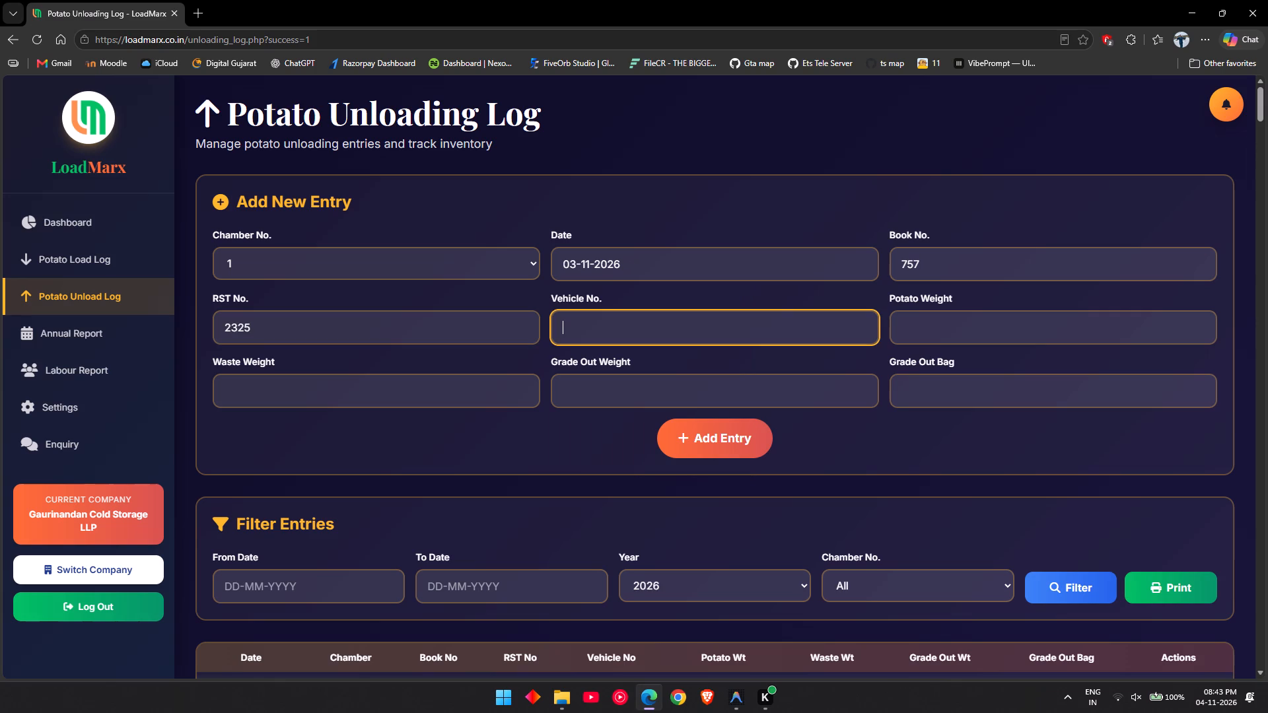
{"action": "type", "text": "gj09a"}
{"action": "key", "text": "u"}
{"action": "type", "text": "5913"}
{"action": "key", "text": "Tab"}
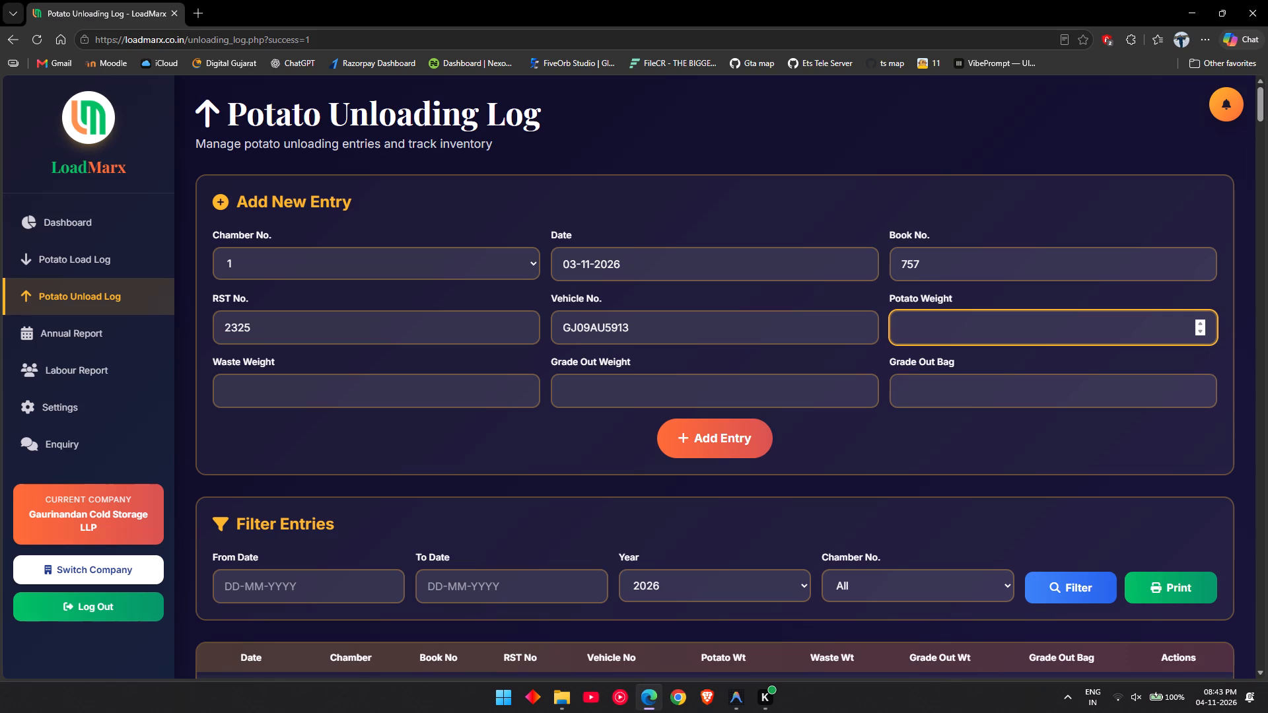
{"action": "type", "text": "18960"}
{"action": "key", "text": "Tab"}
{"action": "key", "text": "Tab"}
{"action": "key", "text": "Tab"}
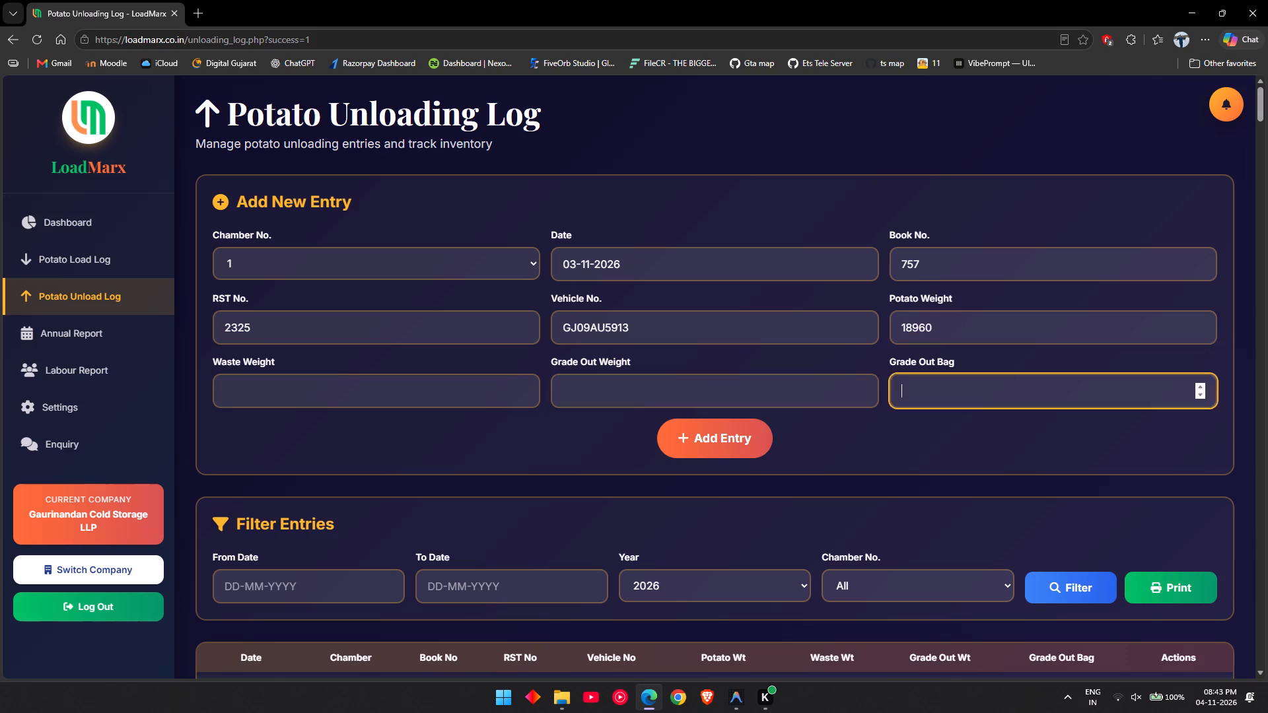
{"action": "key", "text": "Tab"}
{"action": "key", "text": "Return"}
Start a new unloading entry for chamber 1 dated 03-11-2026 with book number 758.
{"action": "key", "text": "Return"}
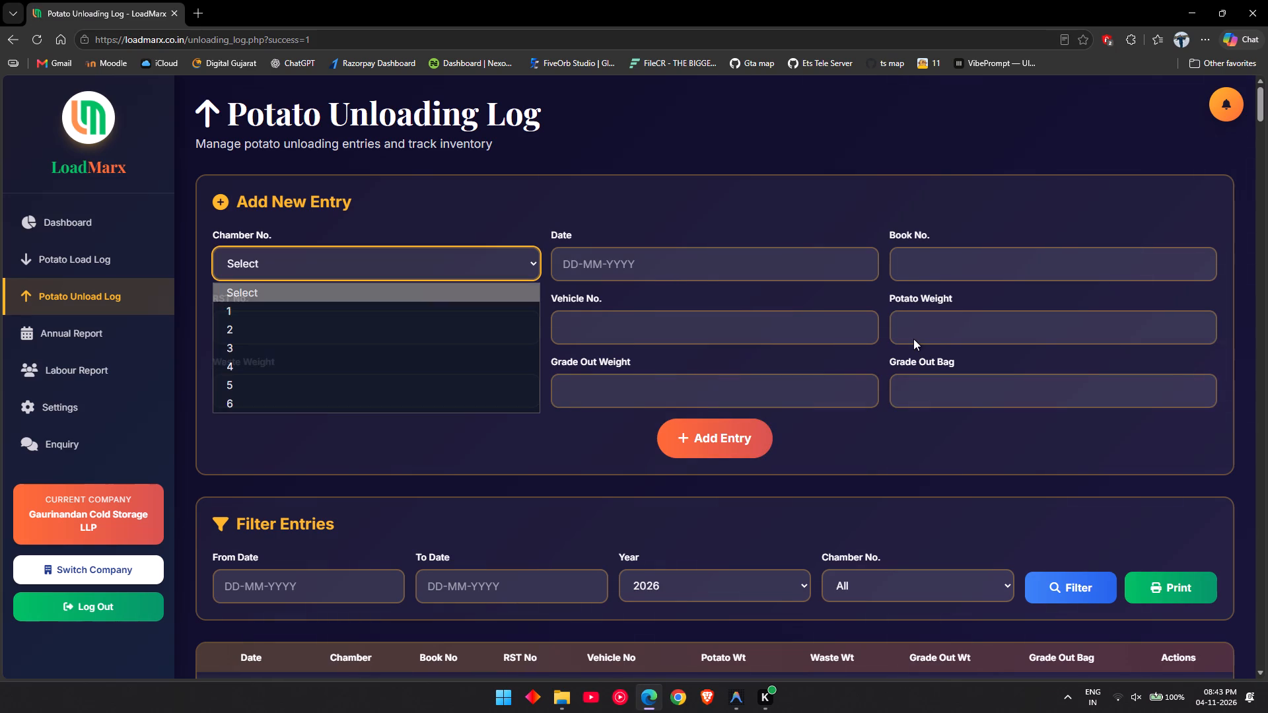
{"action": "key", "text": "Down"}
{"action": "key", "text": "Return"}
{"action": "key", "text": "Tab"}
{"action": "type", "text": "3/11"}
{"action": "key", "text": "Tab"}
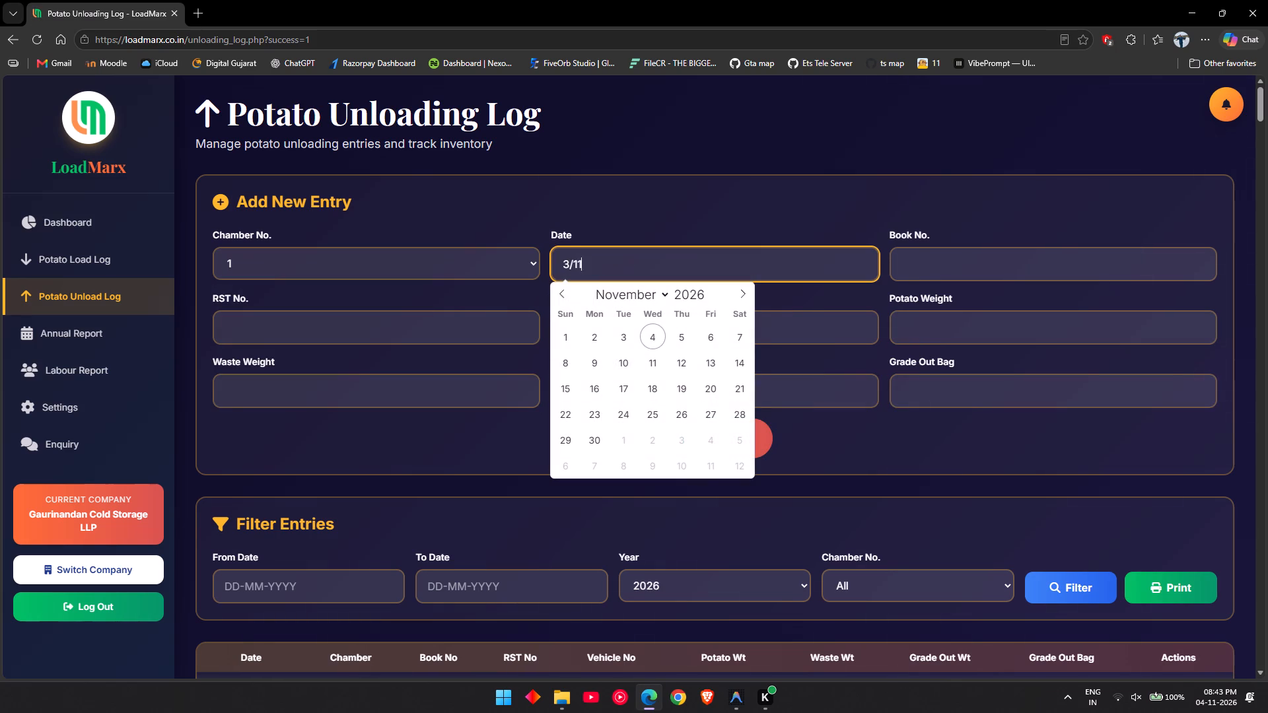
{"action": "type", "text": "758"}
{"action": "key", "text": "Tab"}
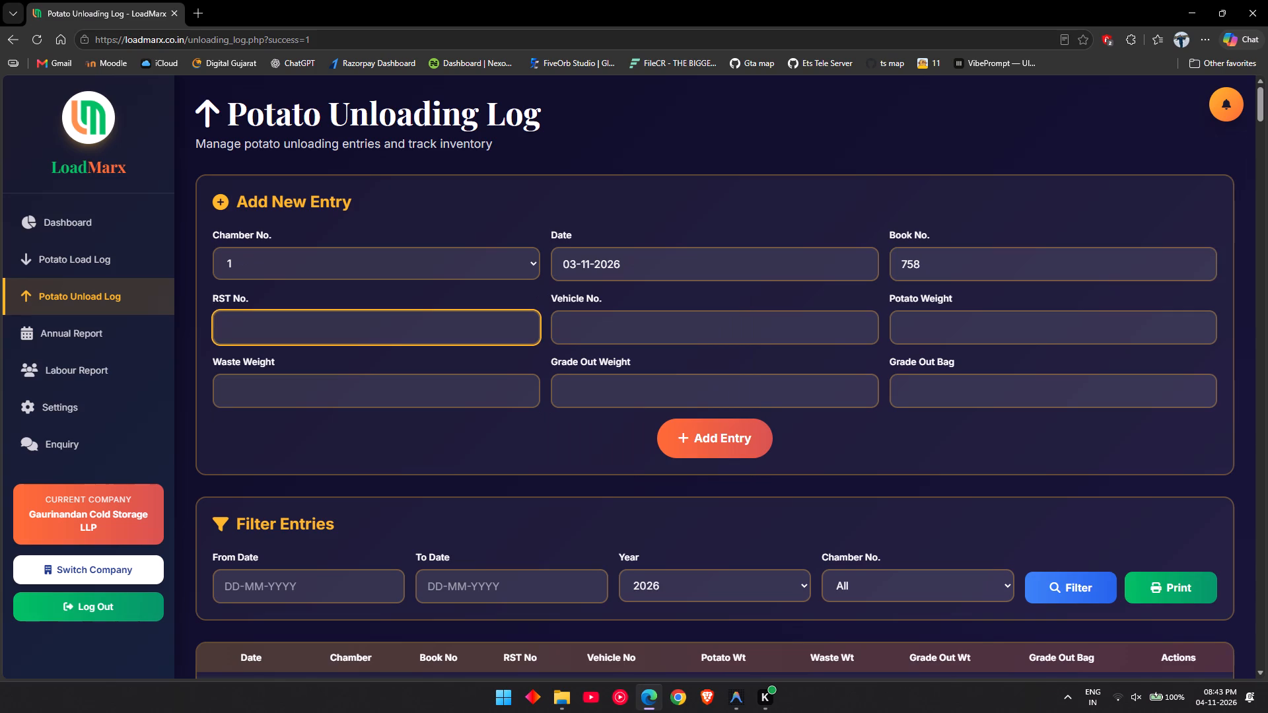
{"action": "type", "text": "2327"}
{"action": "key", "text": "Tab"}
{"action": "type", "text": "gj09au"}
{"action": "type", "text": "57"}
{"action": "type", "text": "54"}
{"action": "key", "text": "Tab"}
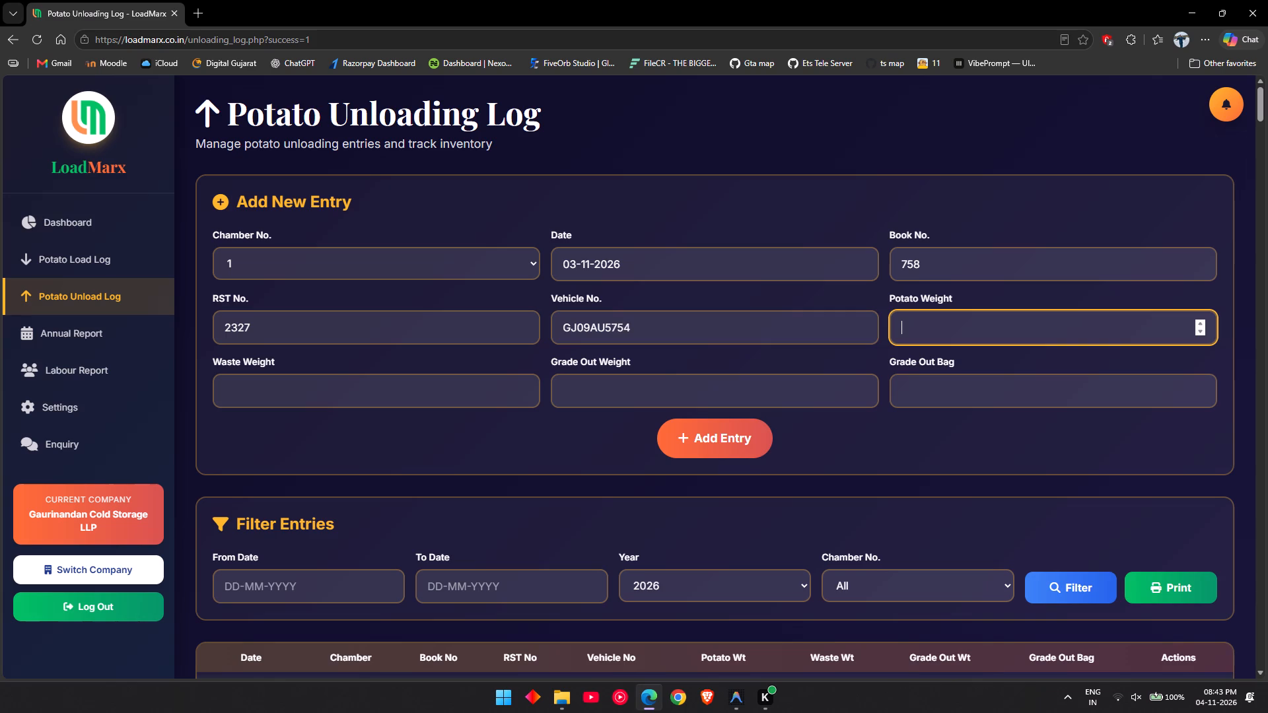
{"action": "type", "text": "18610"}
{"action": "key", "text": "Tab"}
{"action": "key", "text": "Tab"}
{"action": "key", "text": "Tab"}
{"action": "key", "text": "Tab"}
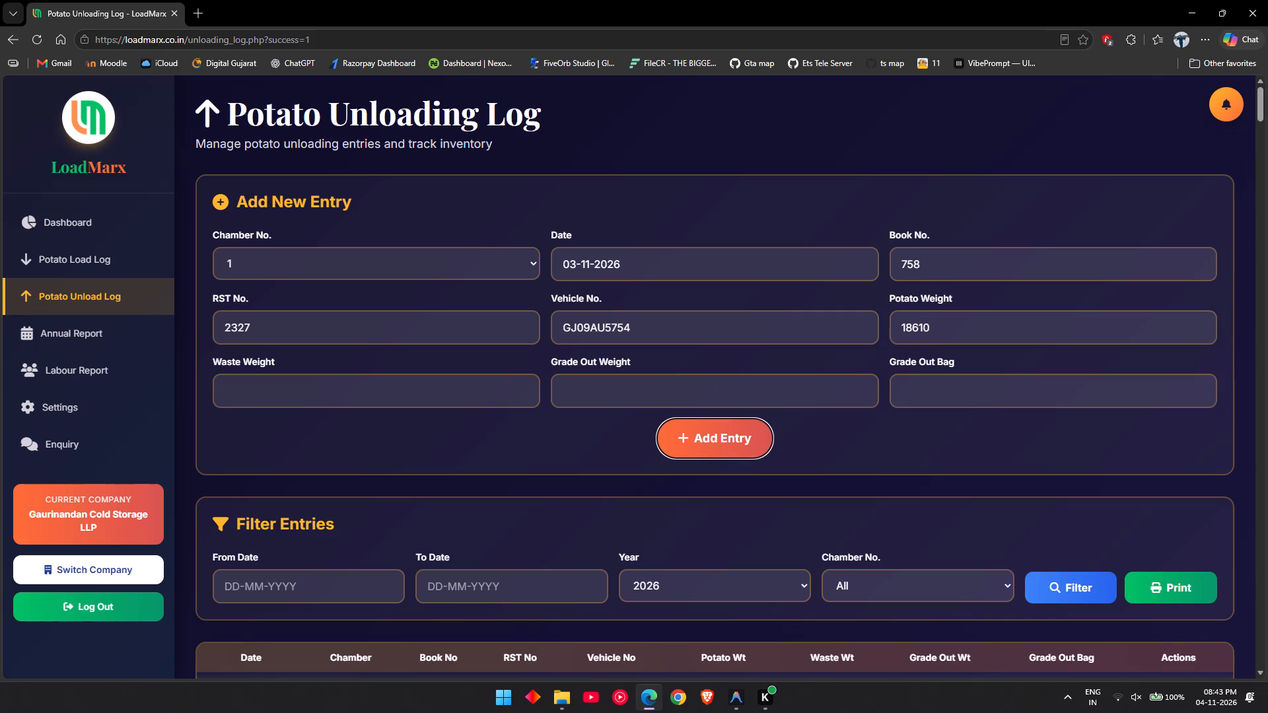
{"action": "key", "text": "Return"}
Start a new unloading entry for chamber 1 dated 03-11-2026 with book number 759.
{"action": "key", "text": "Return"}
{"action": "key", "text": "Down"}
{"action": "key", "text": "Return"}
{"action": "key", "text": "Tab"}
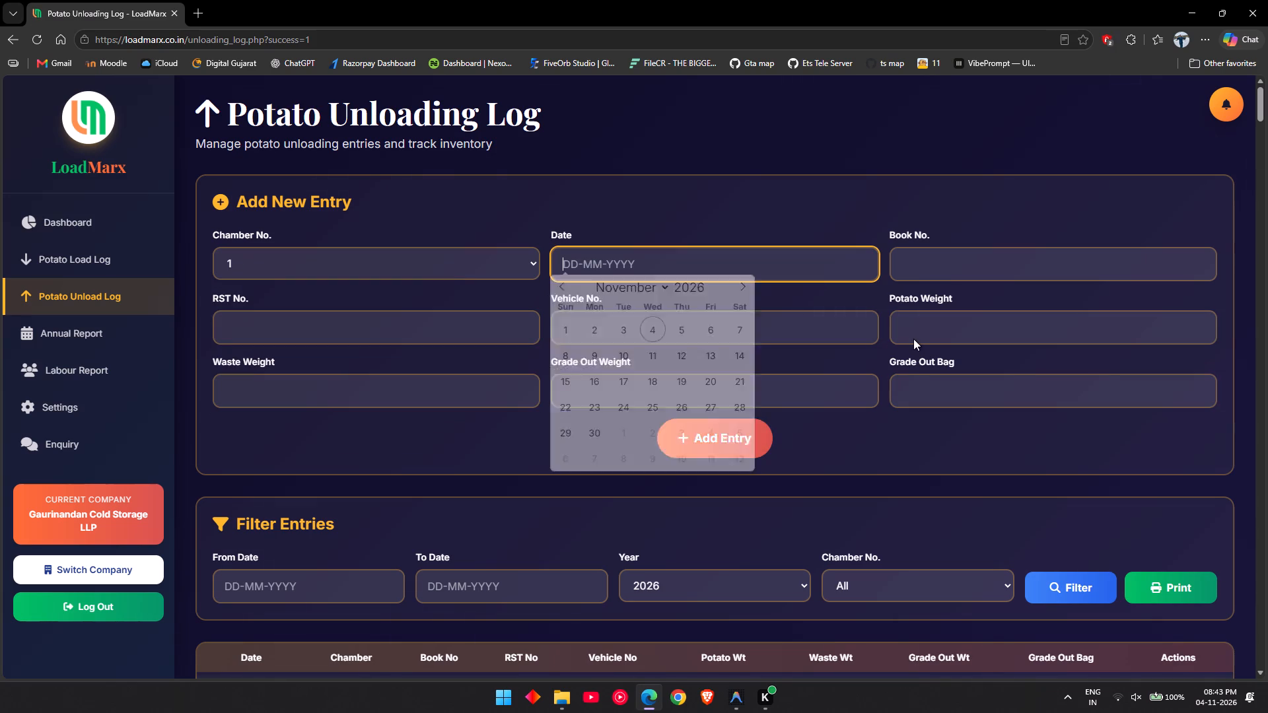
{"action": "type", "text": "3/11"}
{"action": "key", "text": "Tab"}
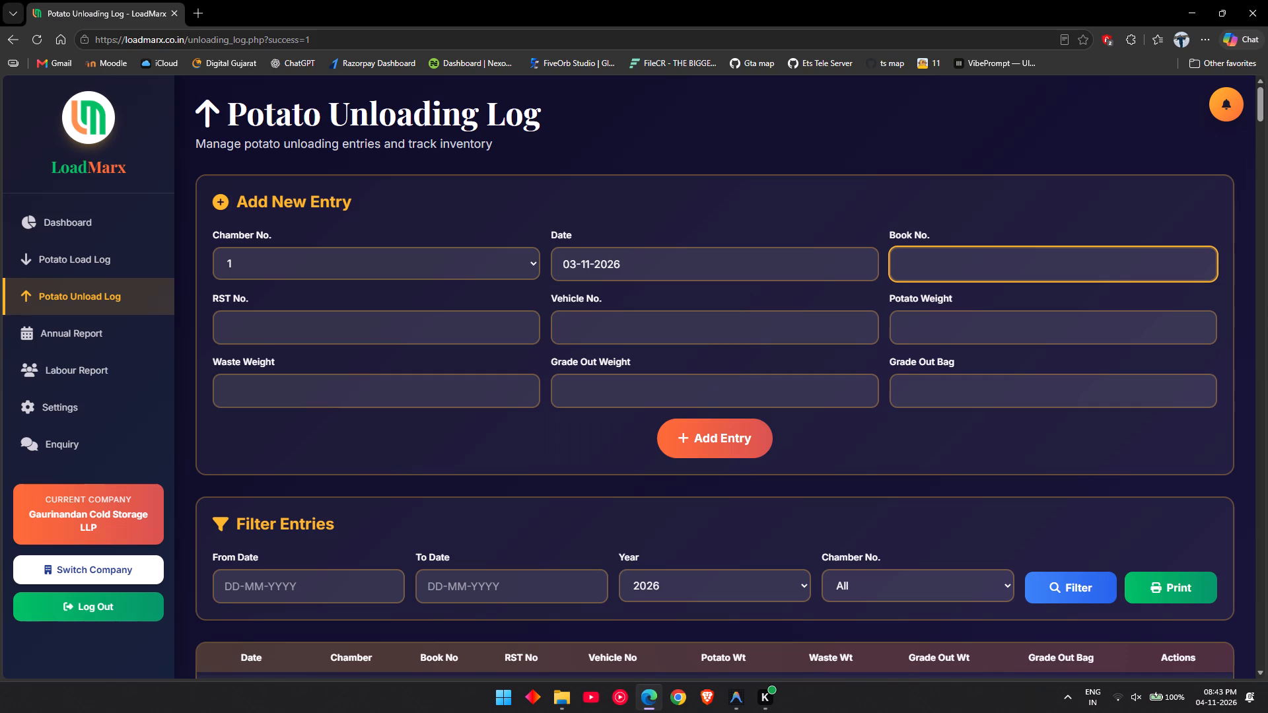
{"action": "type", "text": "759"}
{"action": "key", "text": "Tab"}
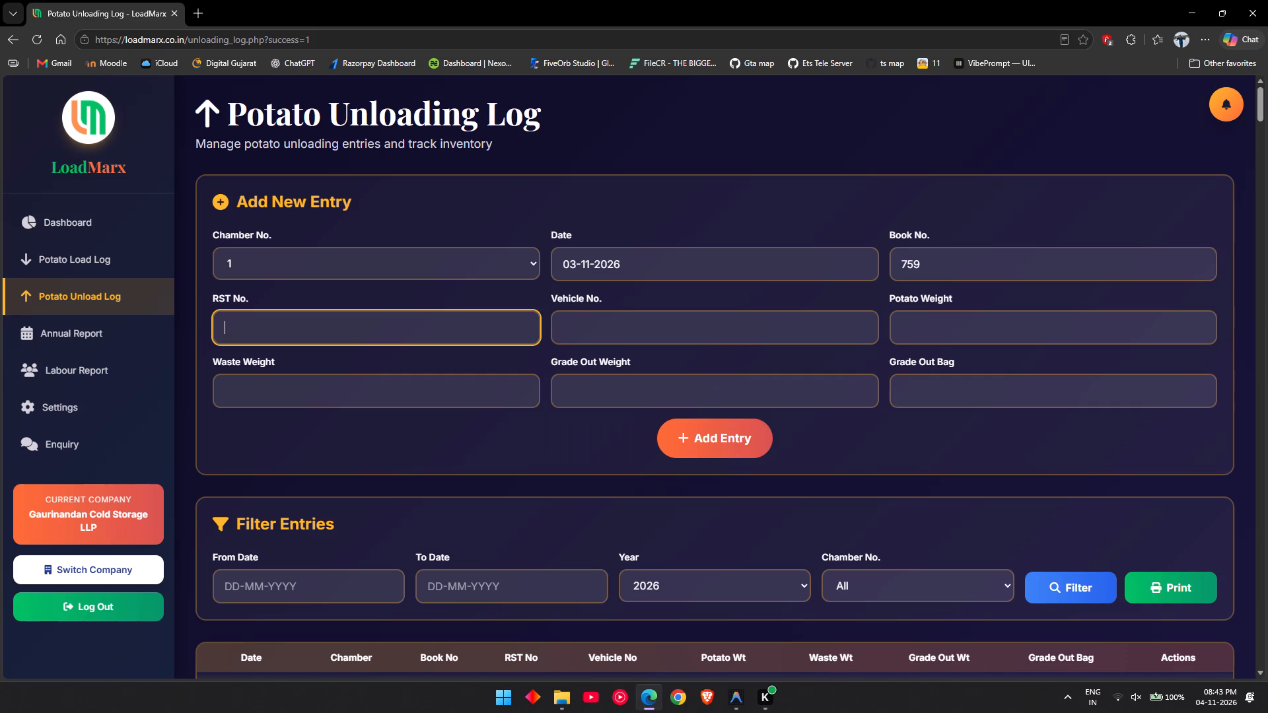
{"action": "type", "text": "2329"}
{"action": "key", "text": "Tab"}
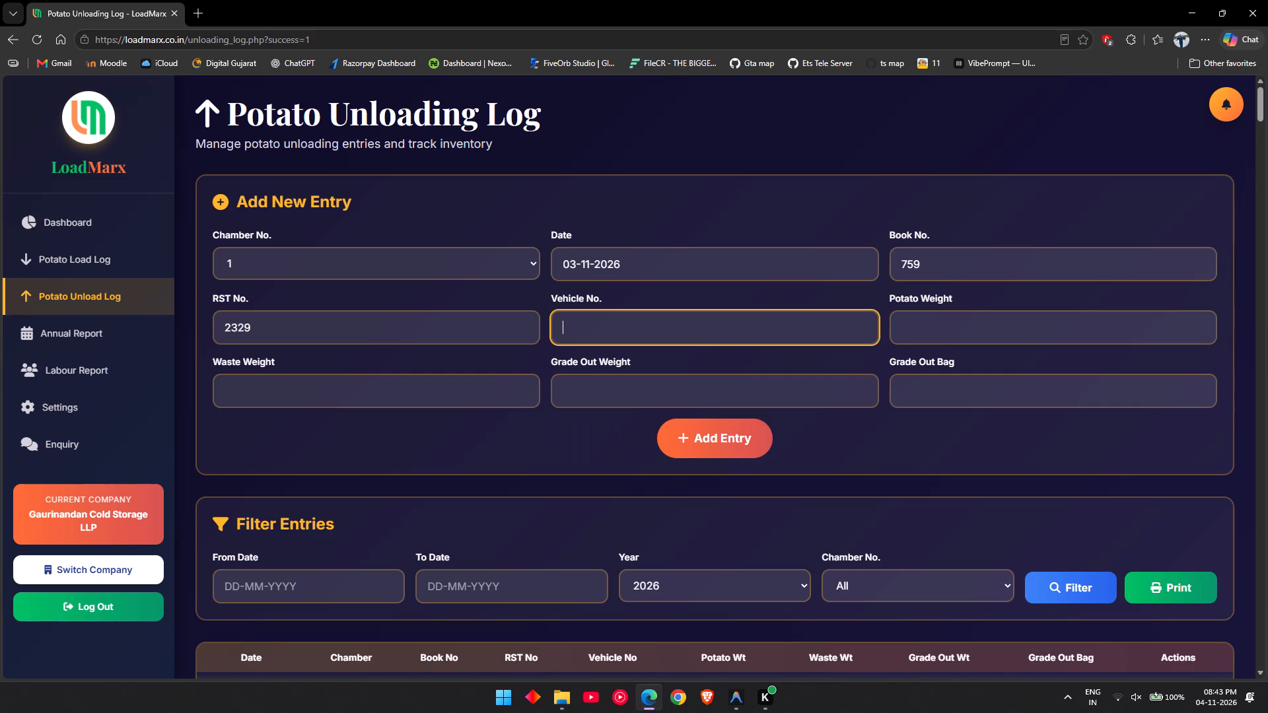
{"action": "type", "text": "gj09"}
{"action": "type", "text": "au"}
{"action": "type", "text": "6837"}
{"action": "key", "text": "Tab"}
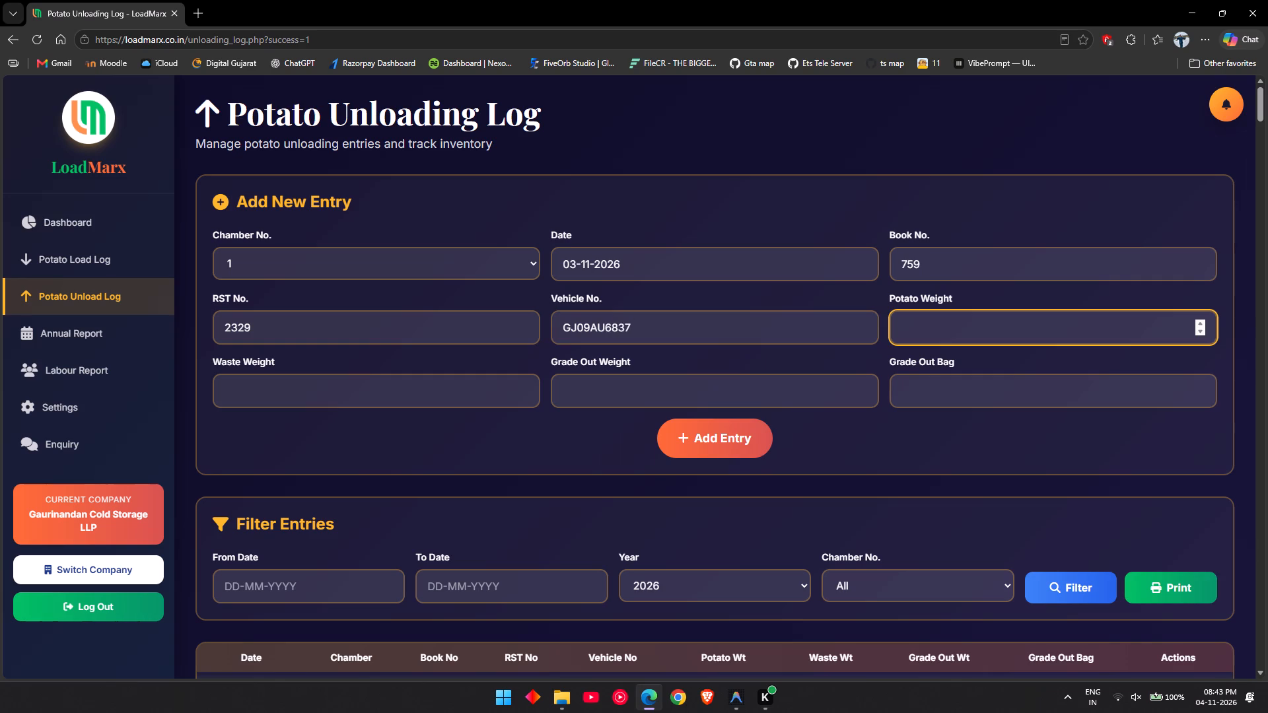
{"action": "left_click", "coordinate": [763, 323]}
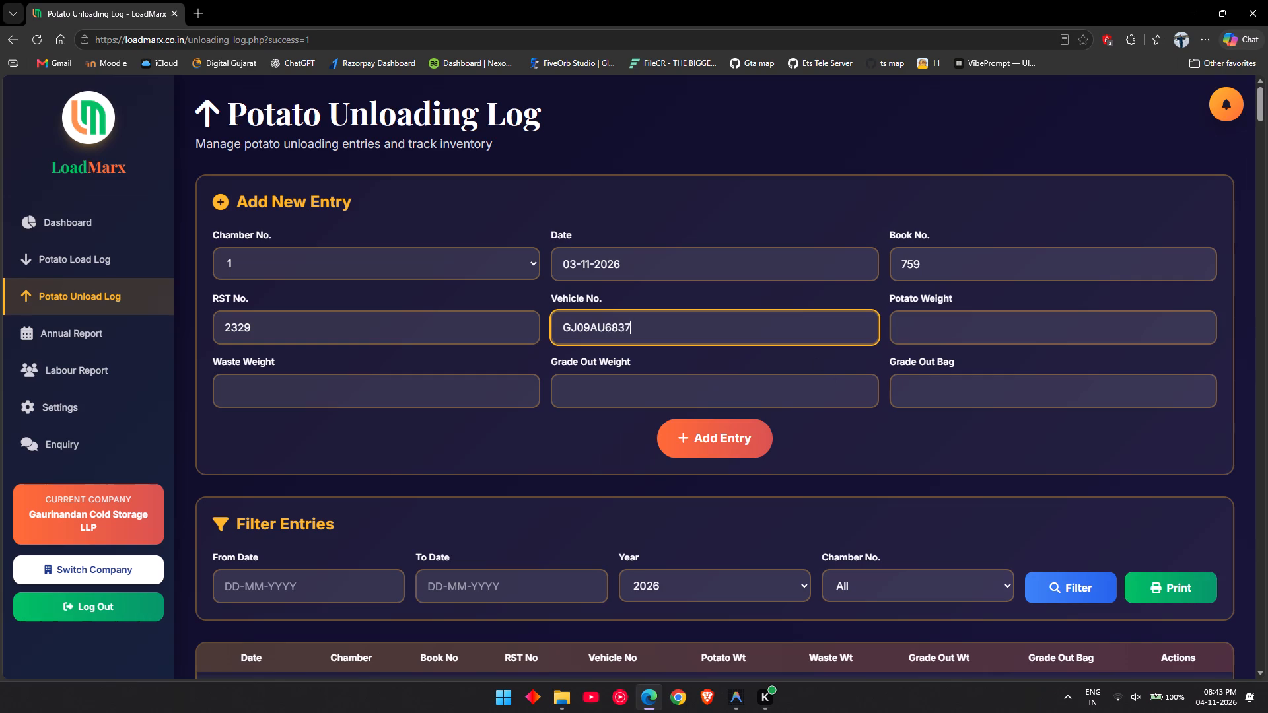
{"action": "key", "text": "BackSpace"}
{"action": "key", "text": "BackSpace"}
{"action": "key", "text": "BackSpace"}
{"action": "key", "text": "BackSpace"}
{"action": "type", "text": "83"}
{"action": "key", "text": "BackSpace"}
{"action": "type", "text": "037"}
{"action": "key", "text": "Tab"}
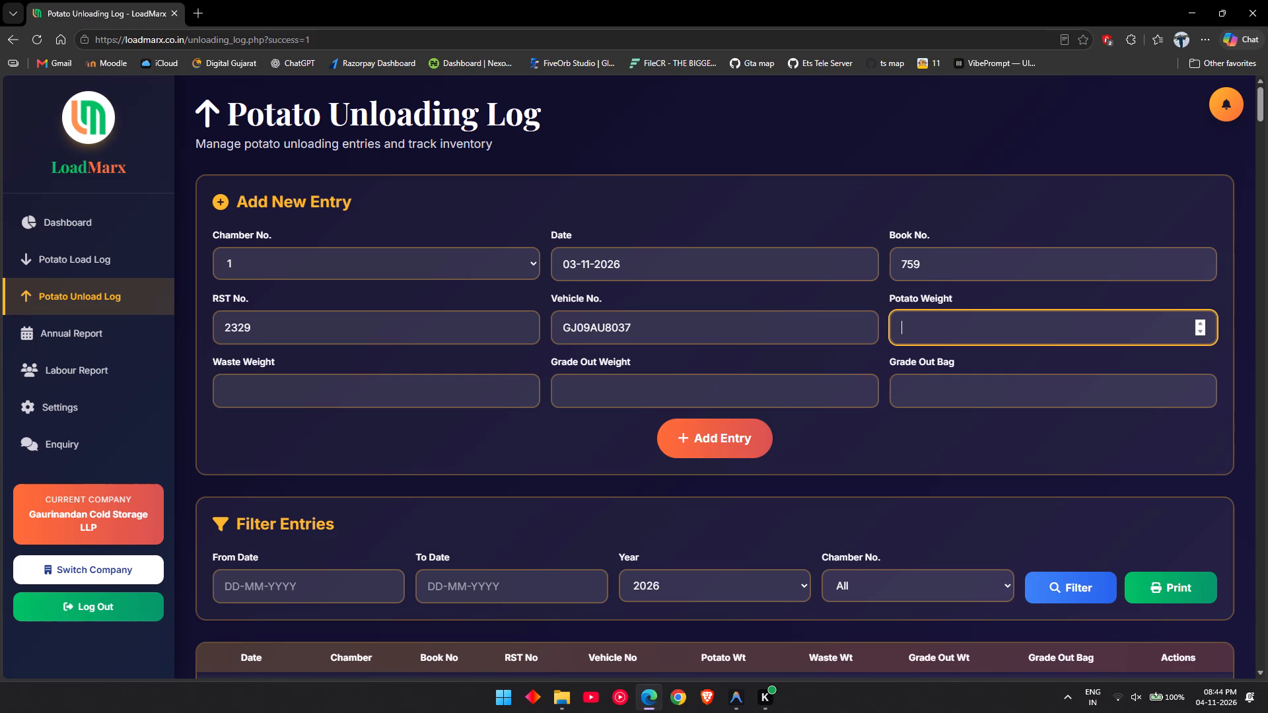
Enter potato weight 20480 for the book number 759 entry and submit it.
{"action": "type", "text": "20480"}
{"action": "key", "text": "Tab"}
{"action": "key", "text": "Tab"}
{"action": "key", "text": "Tab"}
{"action": "key", "text": "Tab"}
{"action": "key", "text": "Return"}
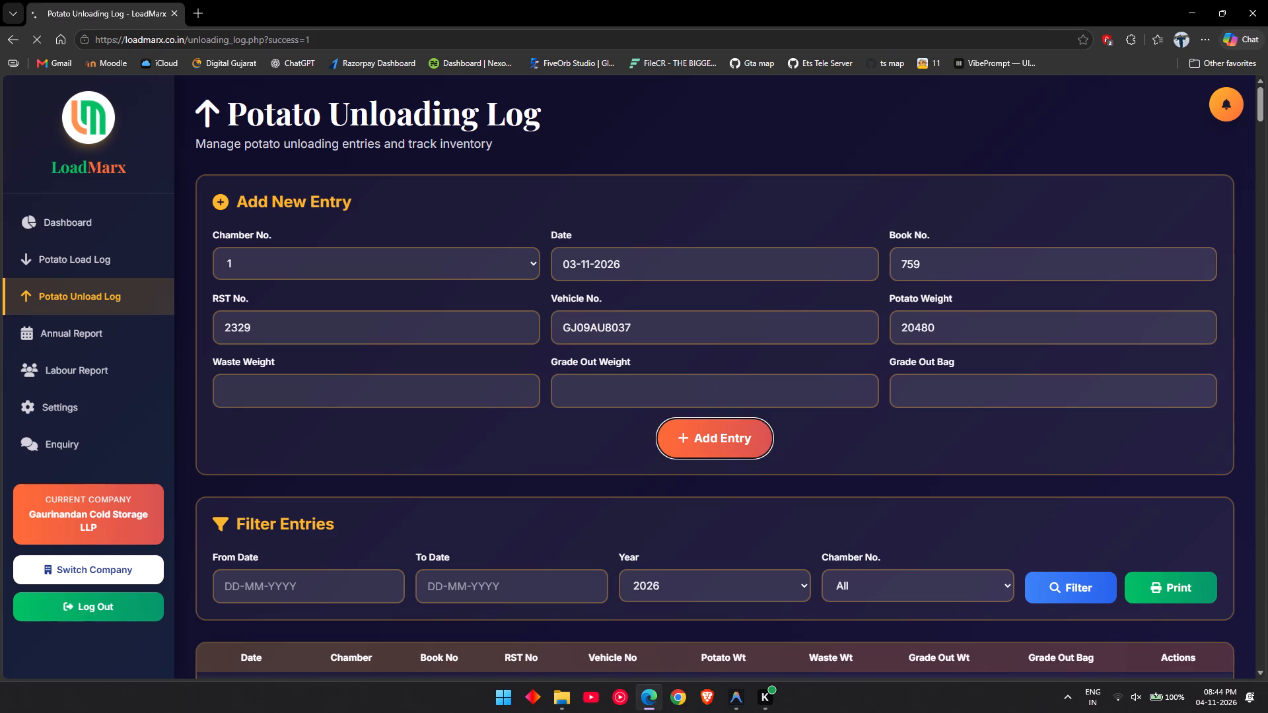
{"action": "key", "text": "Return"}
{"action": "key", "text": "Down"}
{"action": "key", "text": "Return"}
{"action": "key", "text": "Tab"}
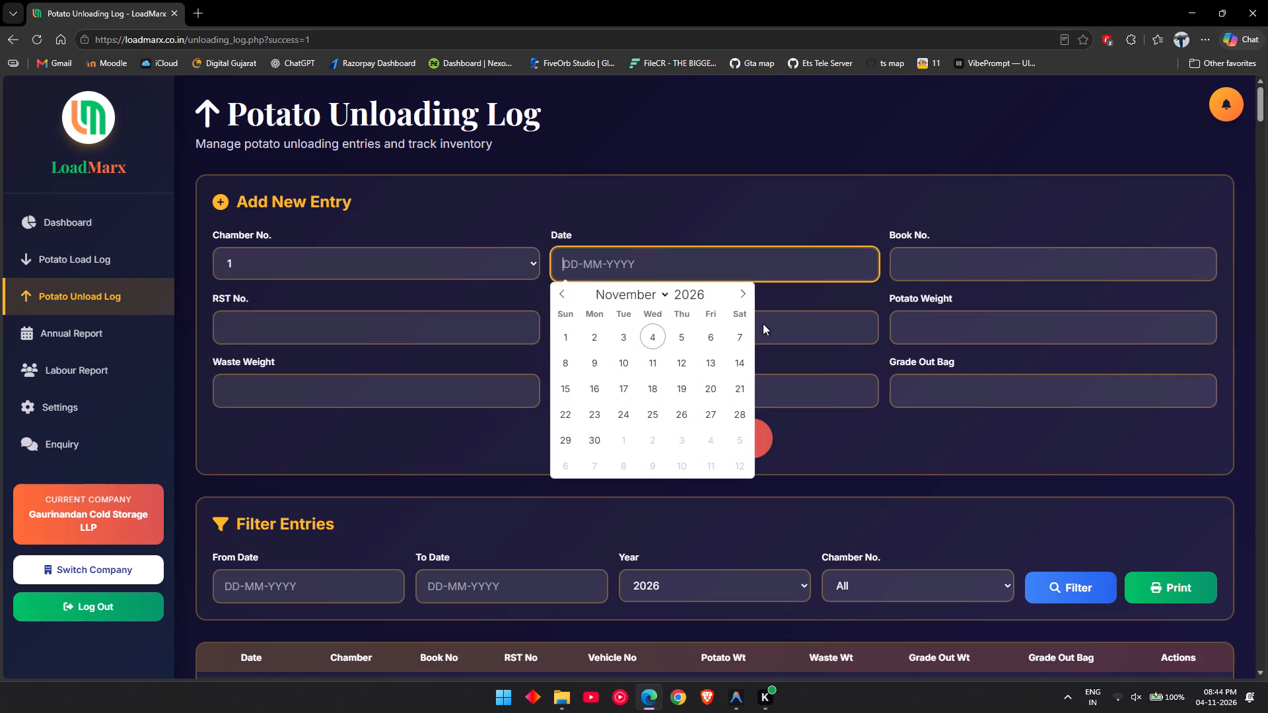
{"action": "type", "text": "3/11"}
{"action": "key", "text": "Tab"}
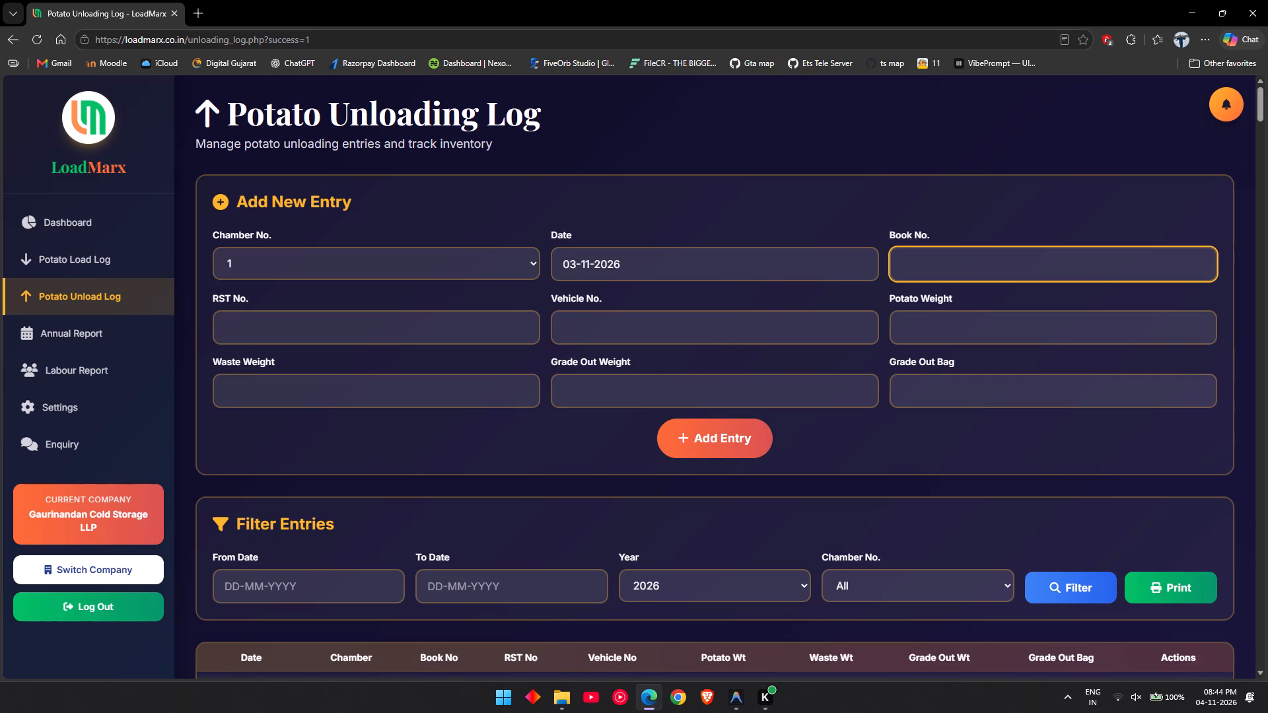
Open the saved book number 759 entry for editing, change its date to 04-11-2026 and update it.
{"action": "scroll", "coordinate": [781, 395], "scroll_direction": "down", "scroll_amount": 3}
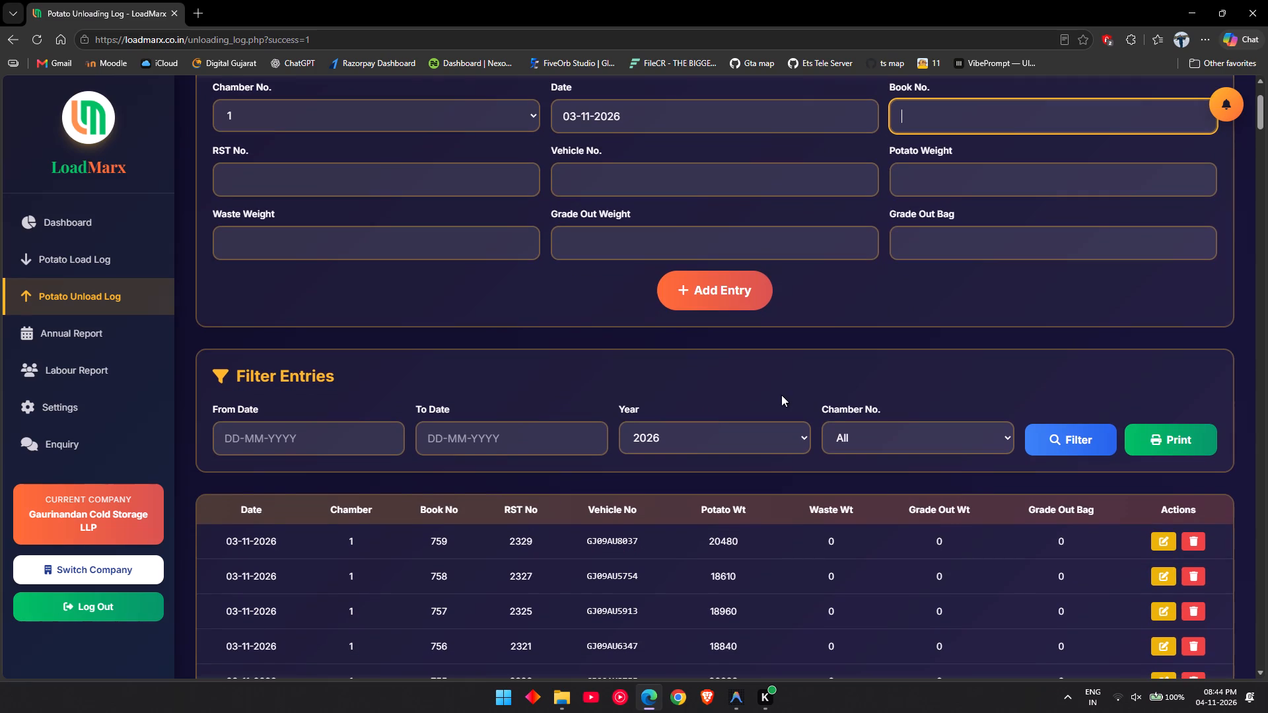
{"action": "scroll", "coordinate": [781, 395], "scroll_direction": "up", "scroll_amount": 1}
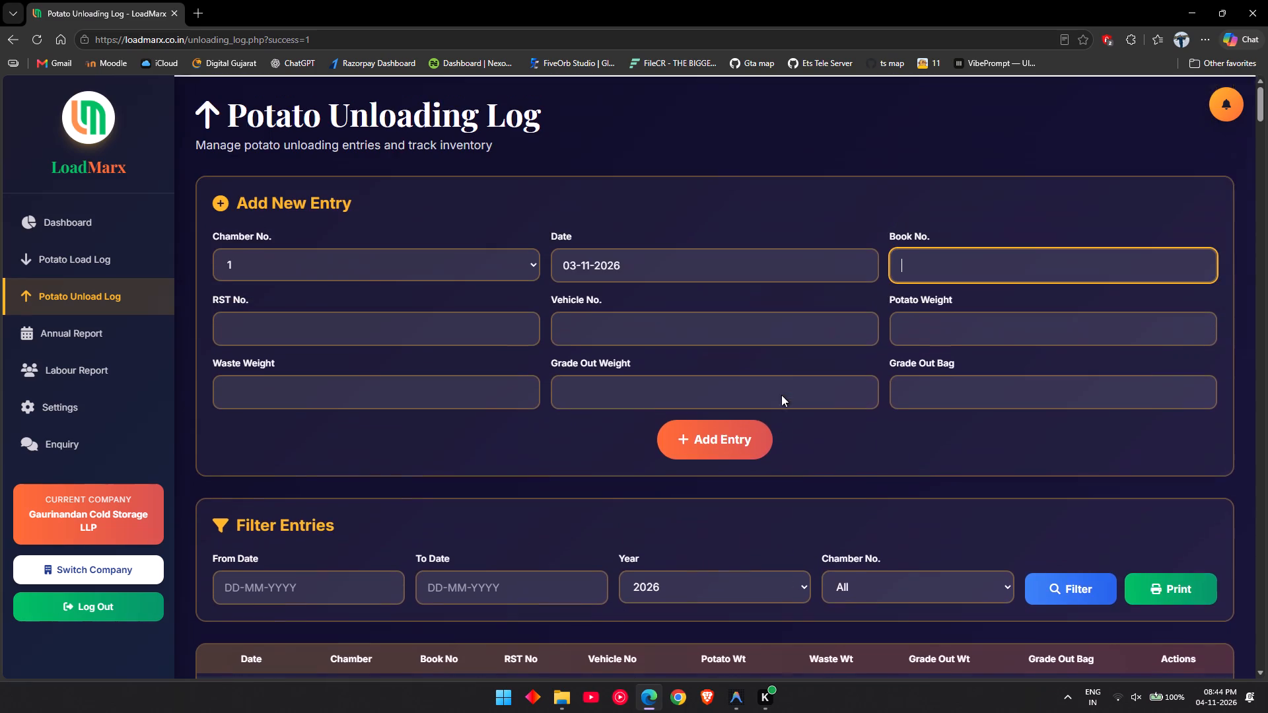
{"action": "scroll", "coordinate": [781, 395], "scroll_direction": "down", "scroll_amount": 4}
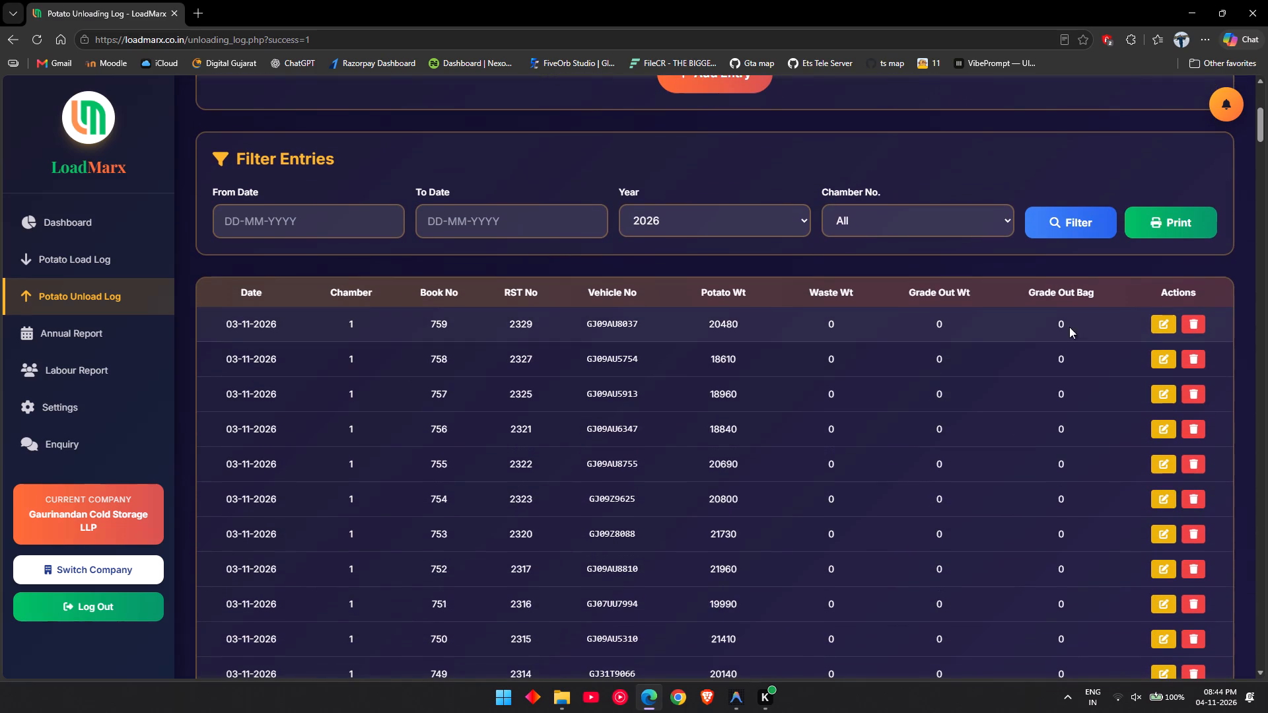
{"action": "left_click", "coordinate": [1156, 323]}
{"action": "scroll", "coordinate": [969, 331], "scroll_direction": "up", "scroll_amount": 3}
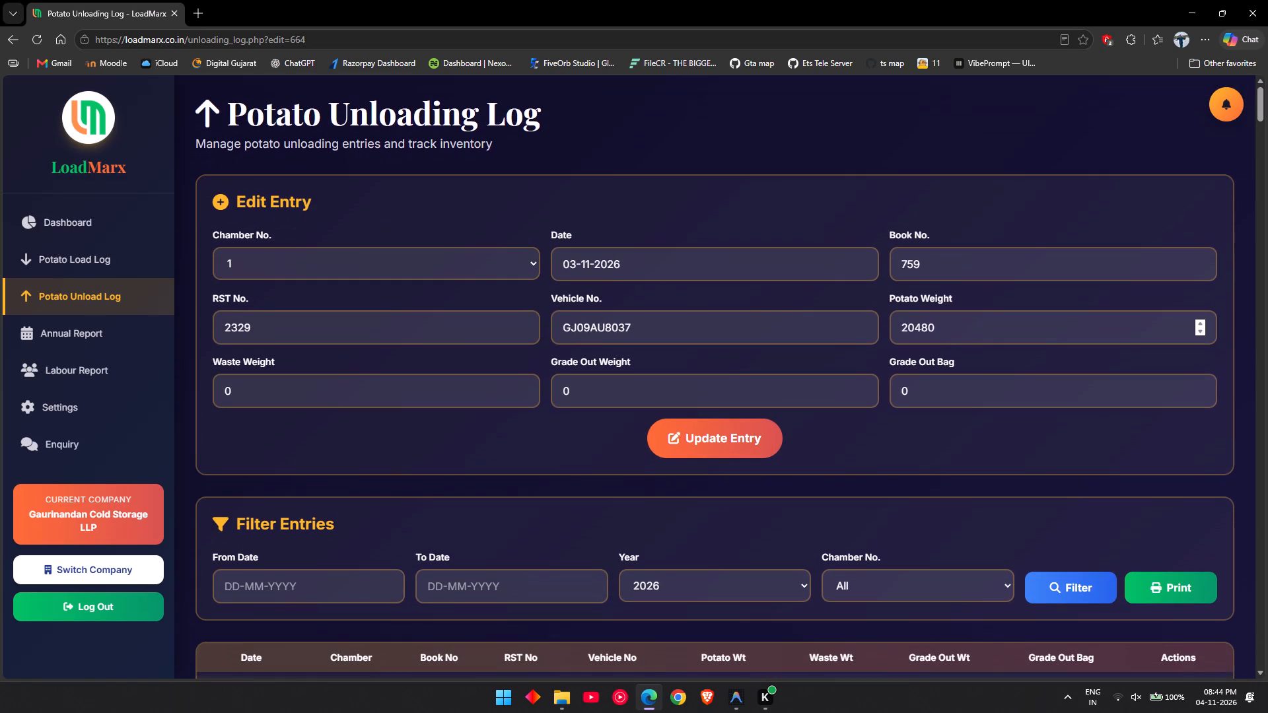
{"action": "left_click", "coordinate": [575, 264]}
{"action": "key", "text": "BackSpace"}
{"action": "key", "text": "4"}
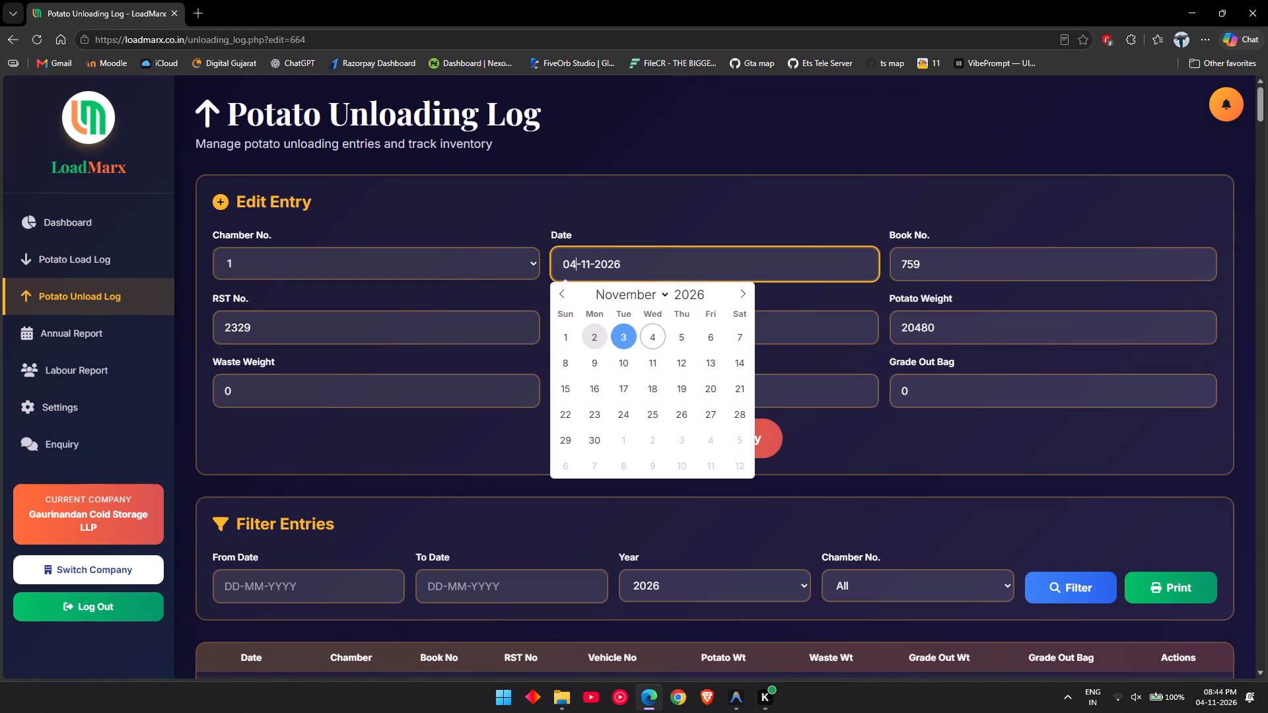
{"action": "left_click", "coordinate": [799, 450]}
{"action": "left_click", "coordinate": [724, 437]}
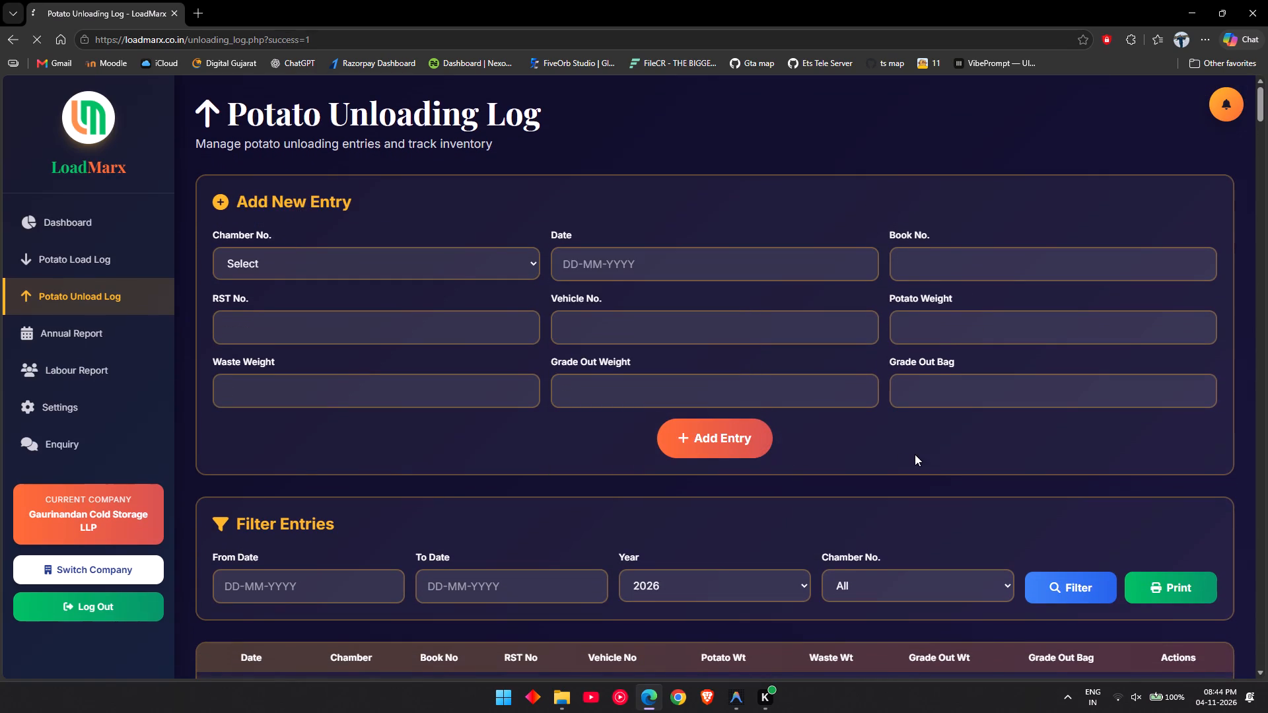
Change the date of the saved book number 756 entry to 04-11-2026 and update it.
{"action": "scroll", "coordinate": [915, 454], "scroll_direction": "down", "scroll_amount": 7}
{"action": "left_click", "coordinate": [1166, 446]}
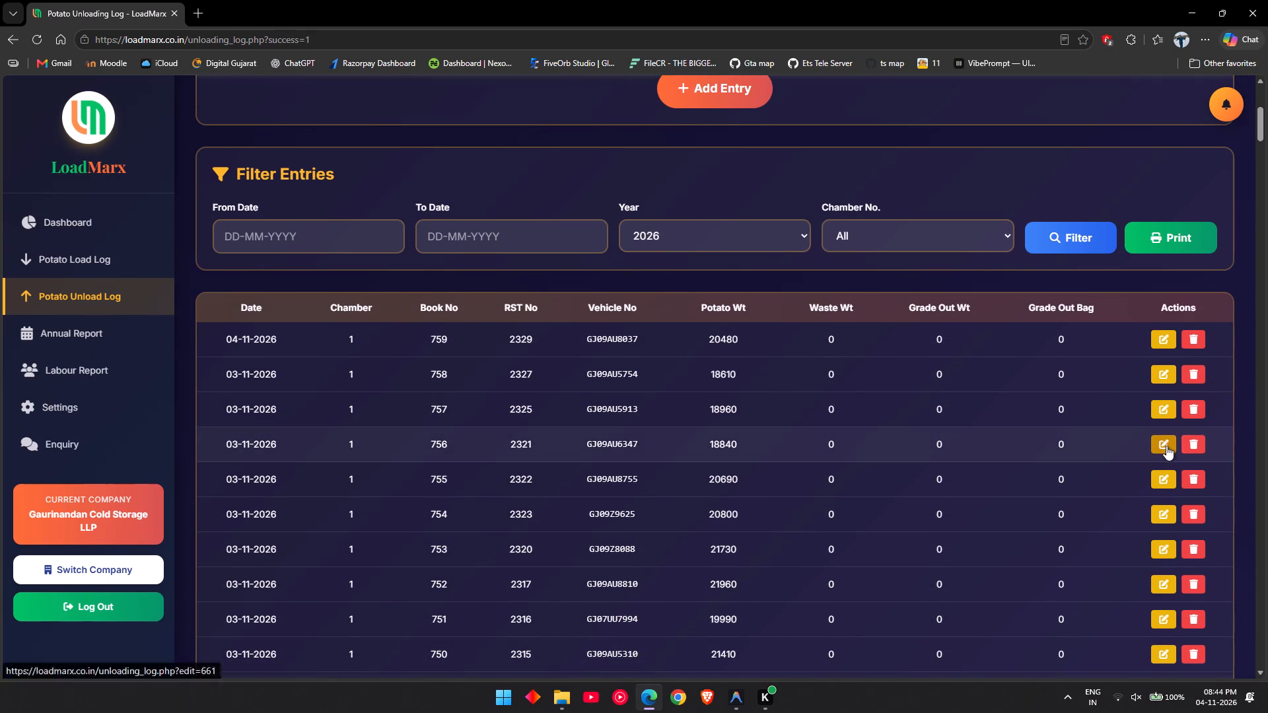
{"action": "left_click", "coordinate": [576, 262]}
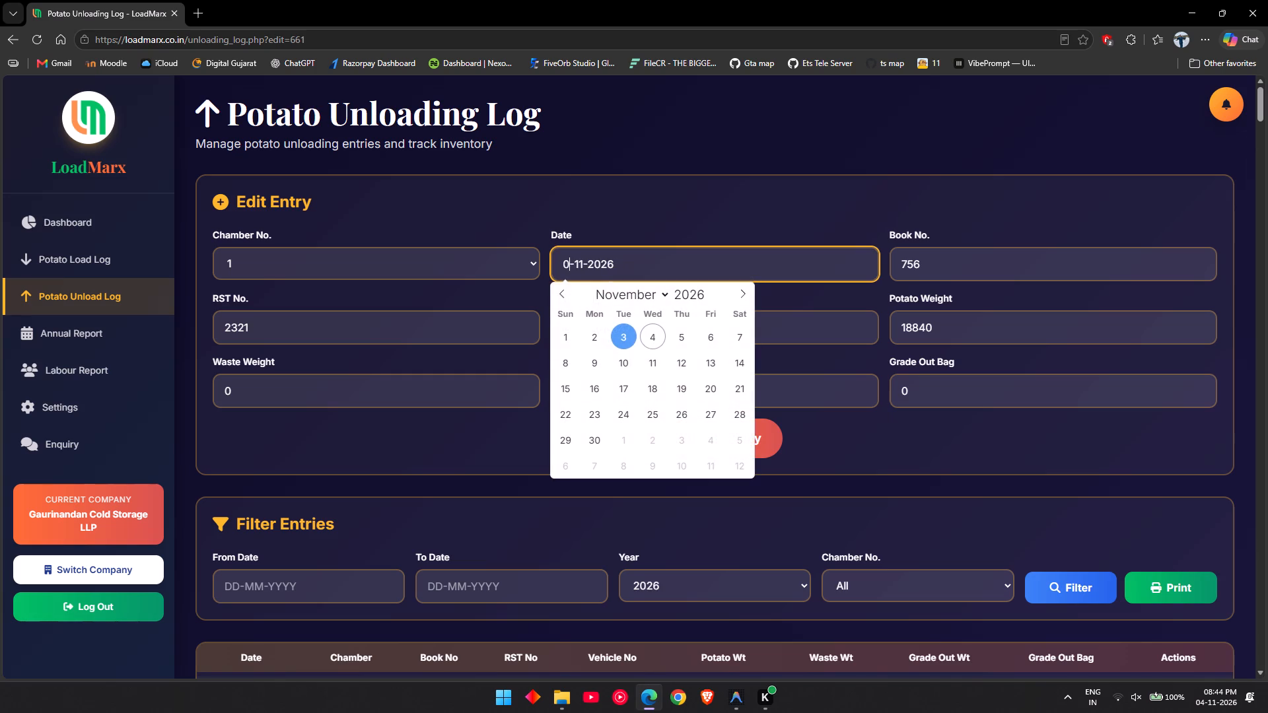
{"action": "key", "text": "BackSpace"}
{"action": "key", "text": "4"}
{"action": "left_click", "coordinate": [770, 434]}
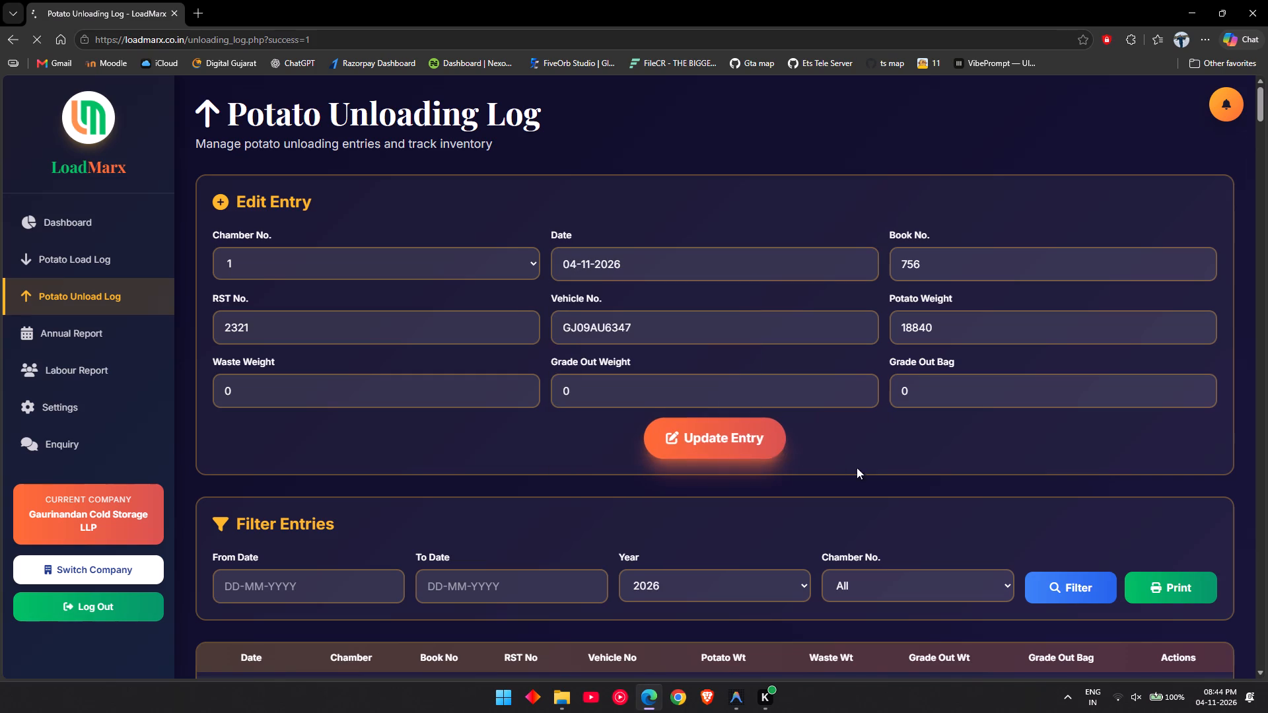
Change the date of the saved book number 757 entry to 04-11-2026 and update it.
{"action": "scroll", "coordinate": [890, 472], "scroll_direction": "down", "scroll_amount": 3}
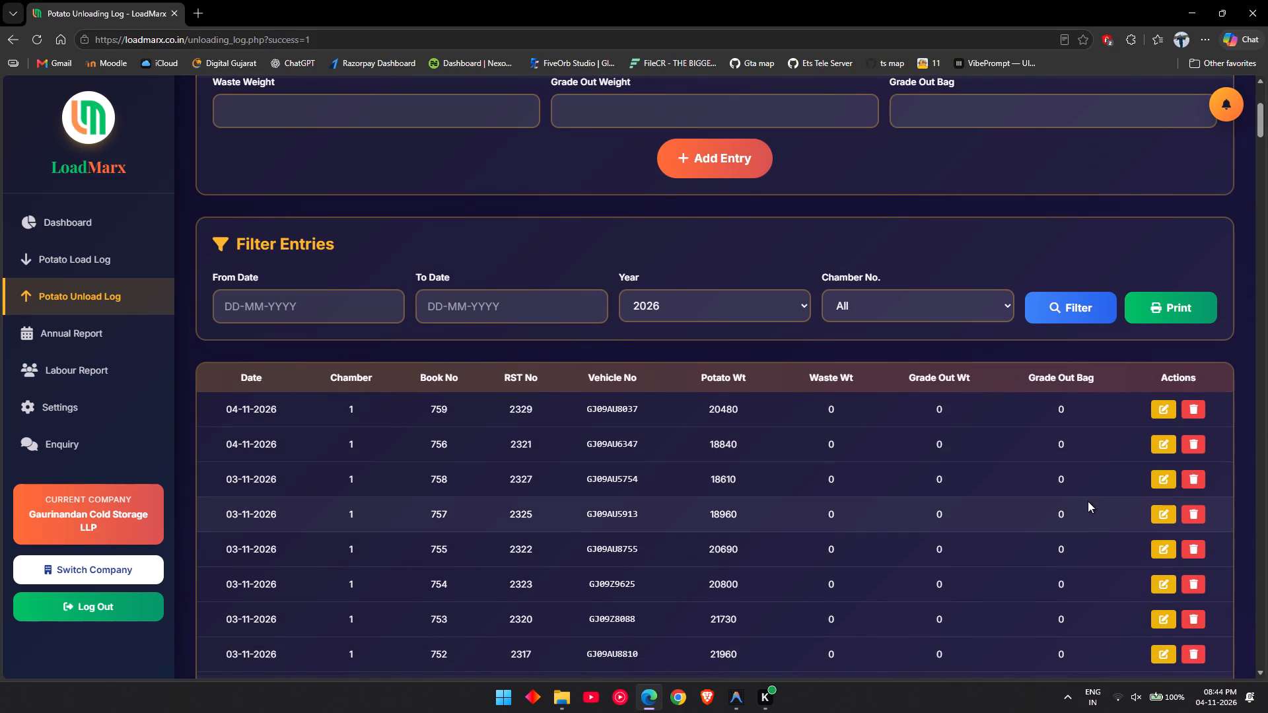
{"action": "left_click", "coordinate": [1166, 512]}
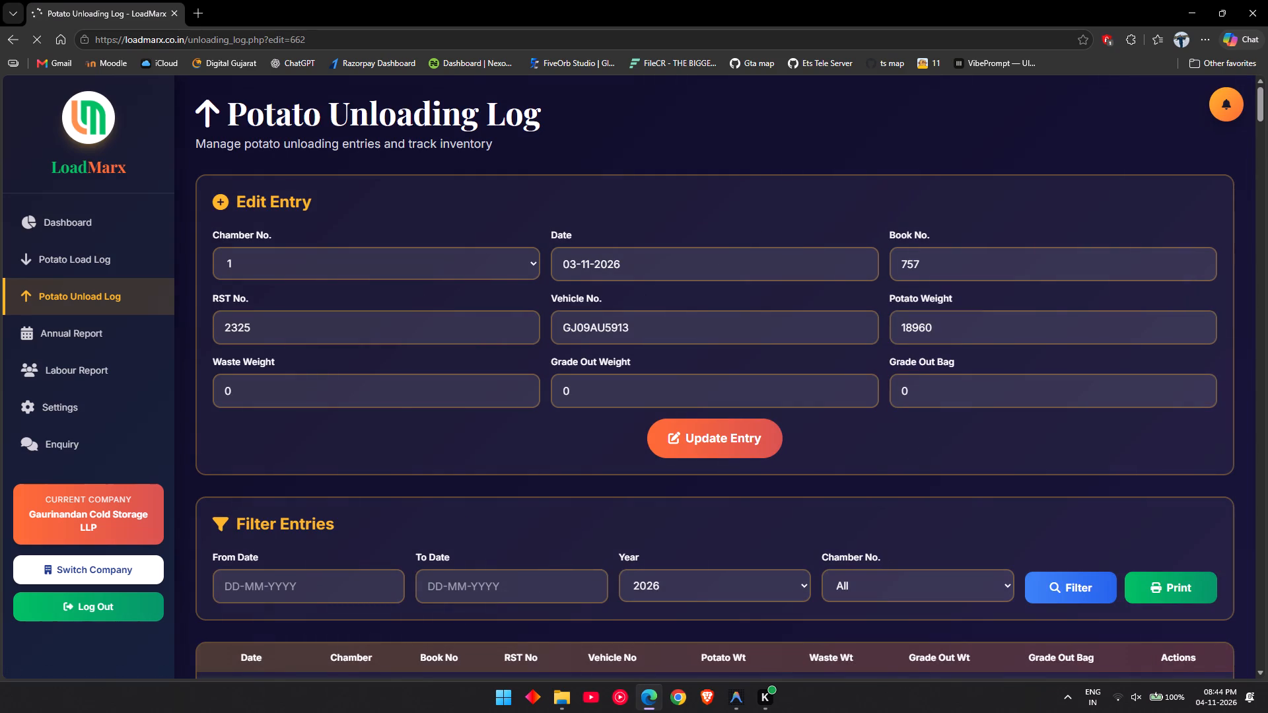
{"action": "left_click", "coordinate": [575, 260]}
{"action": "key", "text": "BackSpace"}
{"action": "key", "text": "4"}
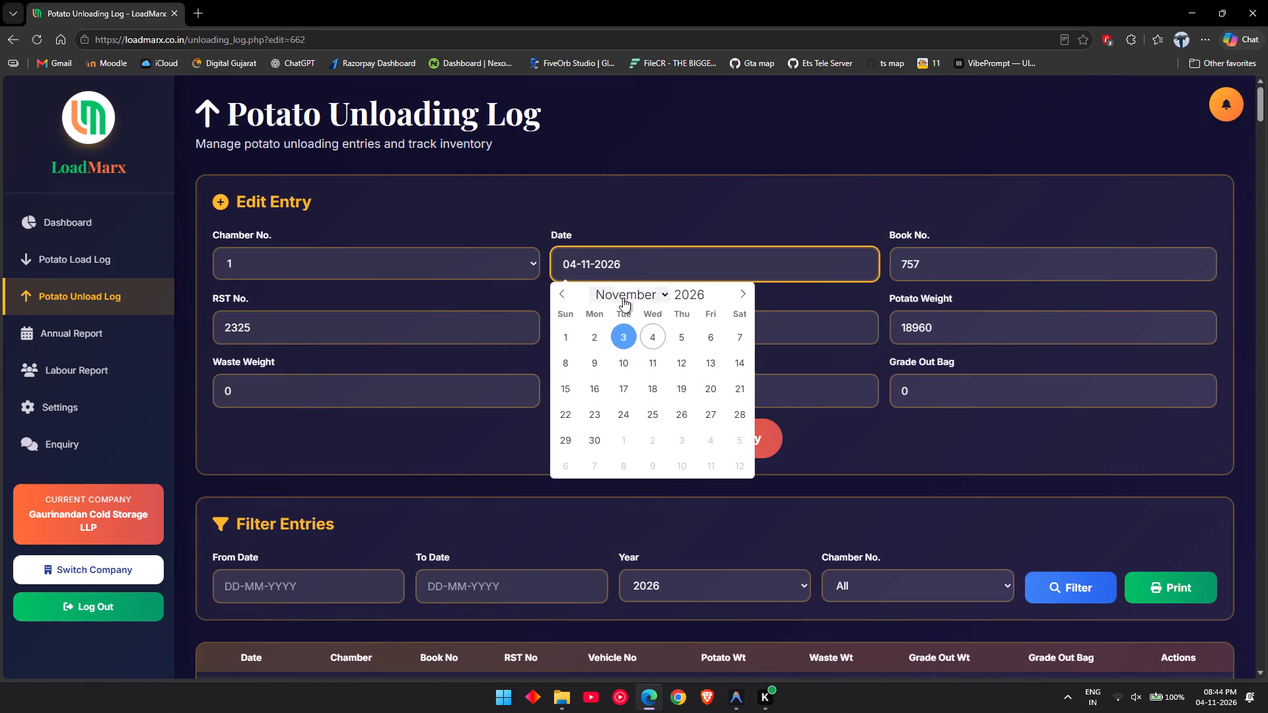
{"action": "left_click", "coordinate": [757, 424]}
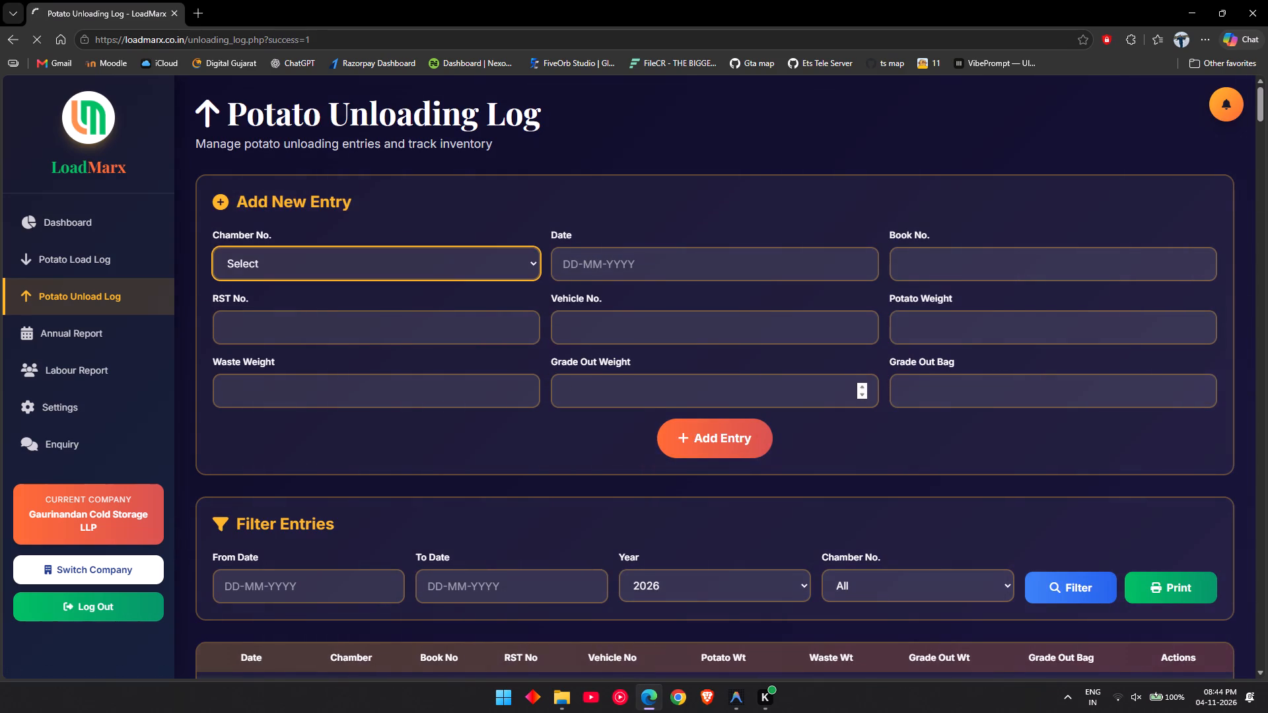
{"action": "scroll", "coordinate": [808, 393], "scroll_direction": "down", "scroll_amount": 4}
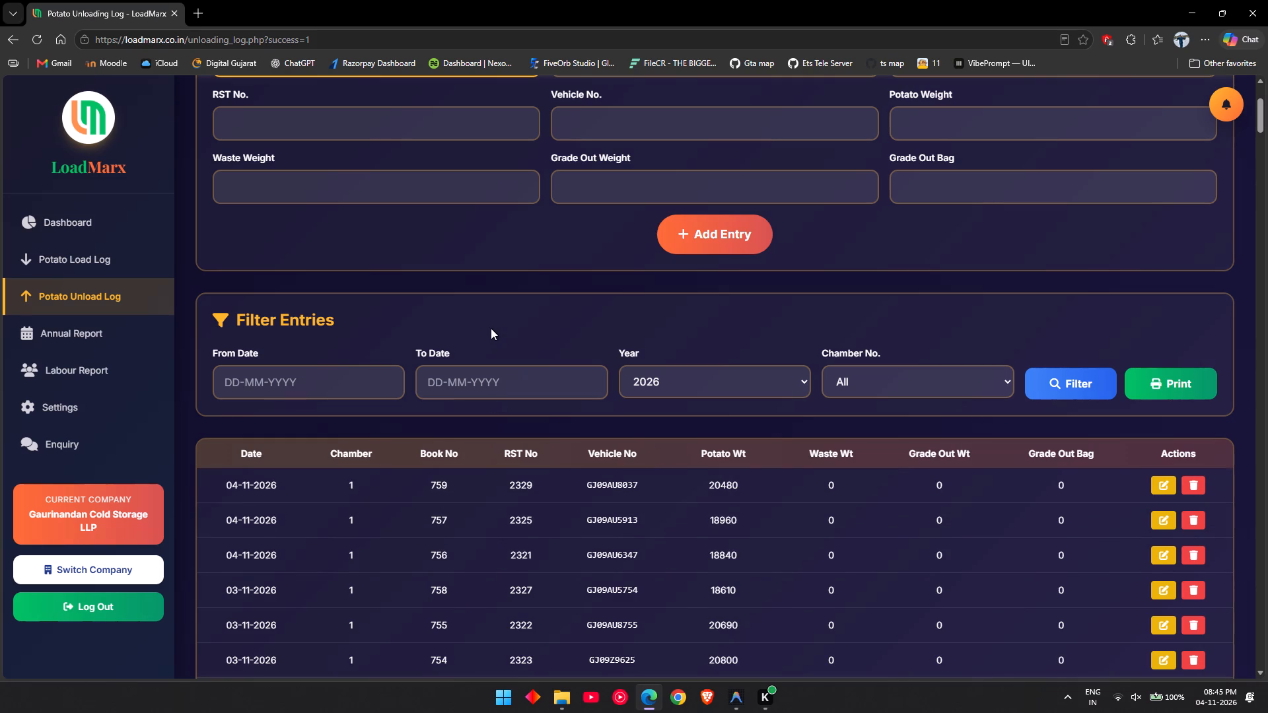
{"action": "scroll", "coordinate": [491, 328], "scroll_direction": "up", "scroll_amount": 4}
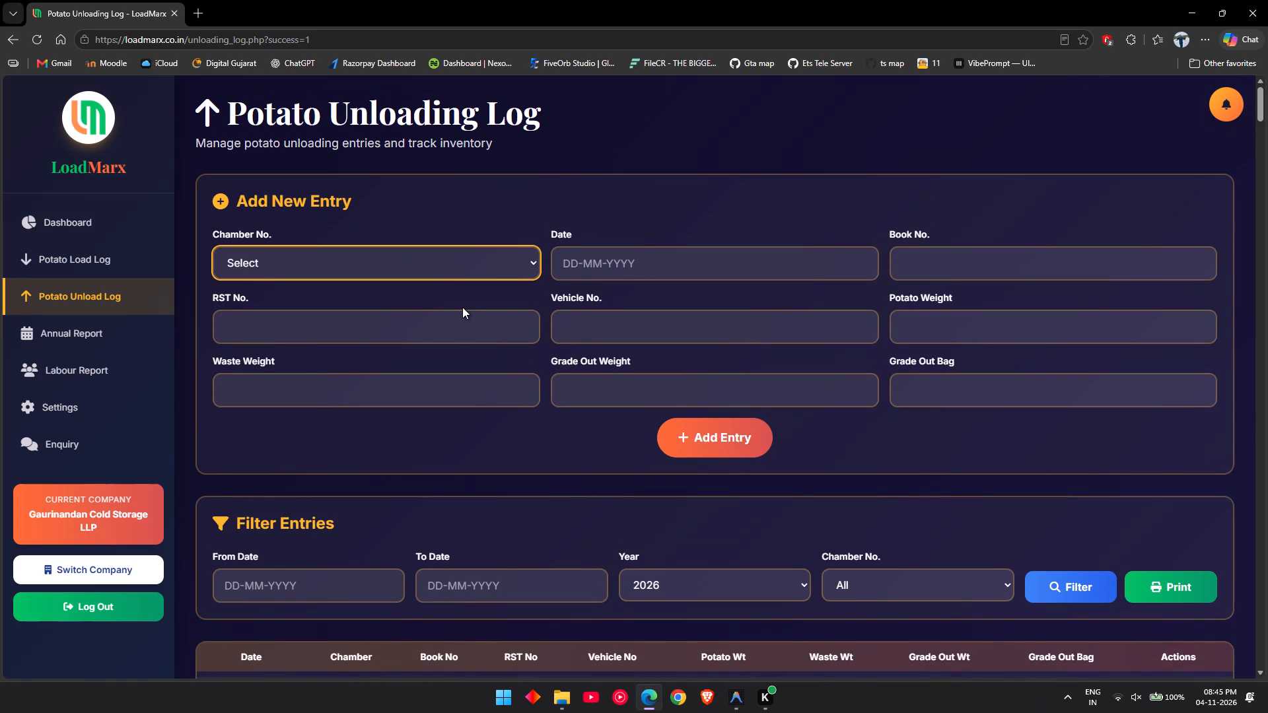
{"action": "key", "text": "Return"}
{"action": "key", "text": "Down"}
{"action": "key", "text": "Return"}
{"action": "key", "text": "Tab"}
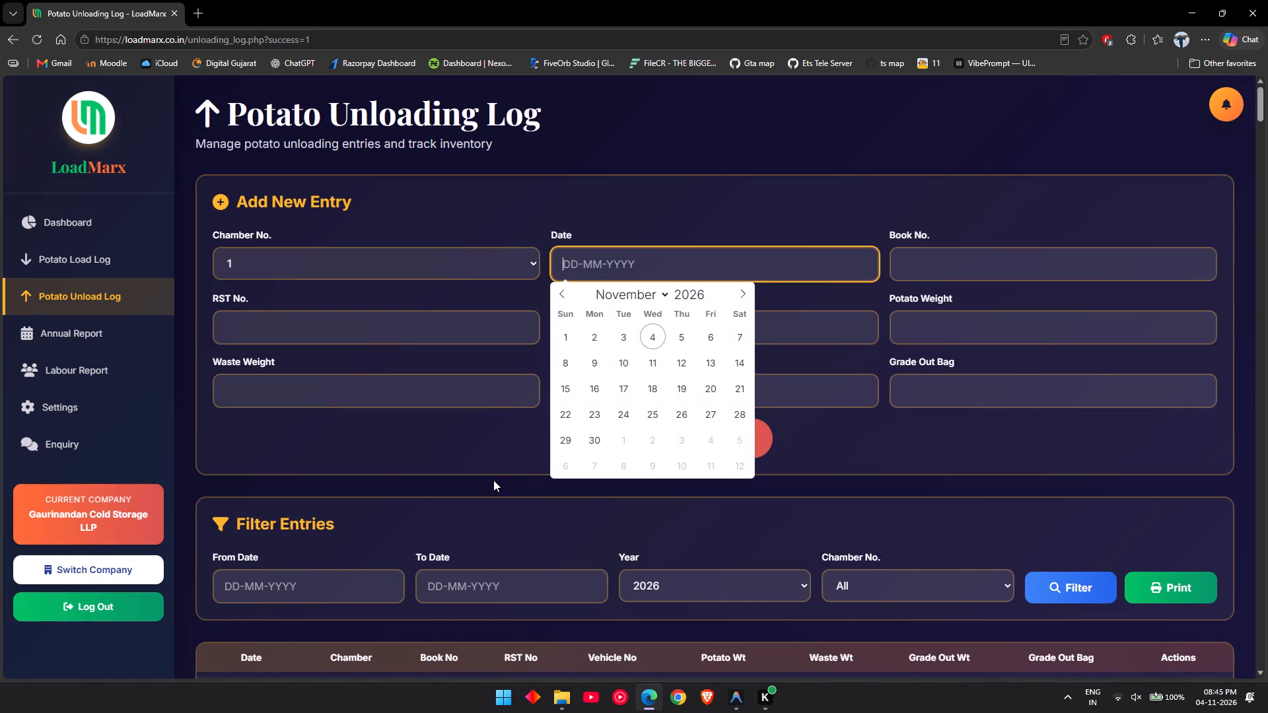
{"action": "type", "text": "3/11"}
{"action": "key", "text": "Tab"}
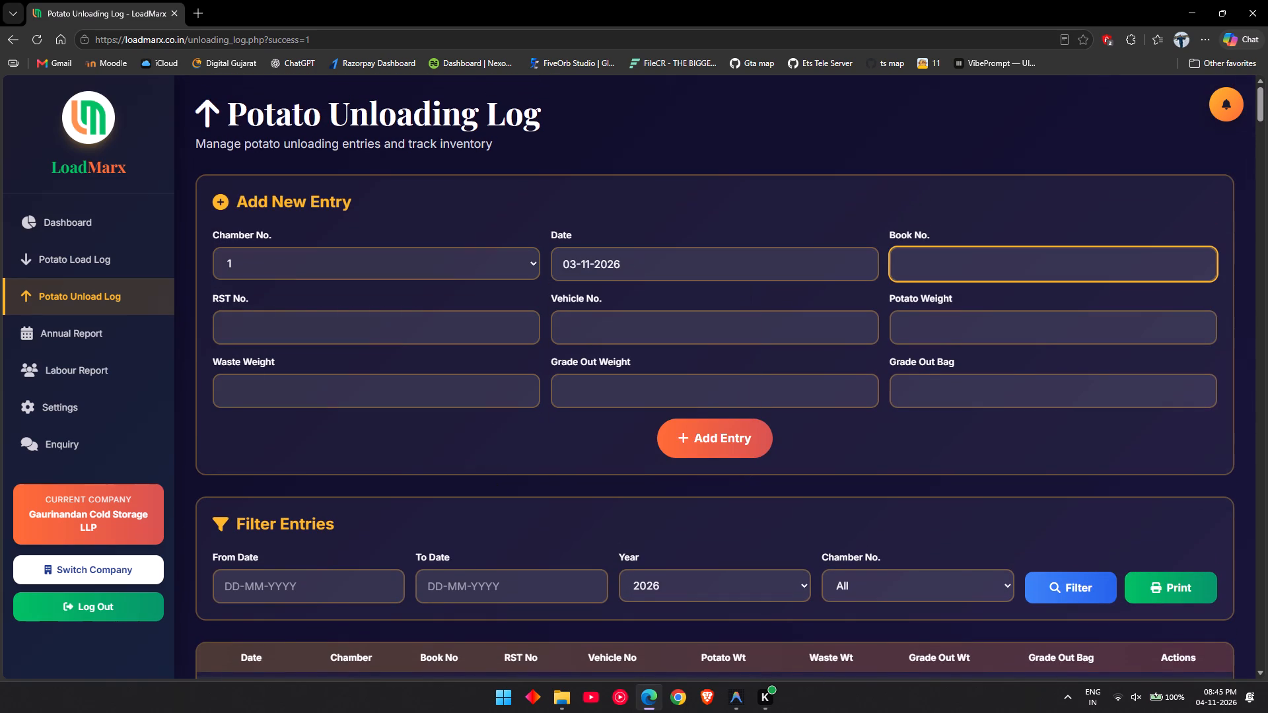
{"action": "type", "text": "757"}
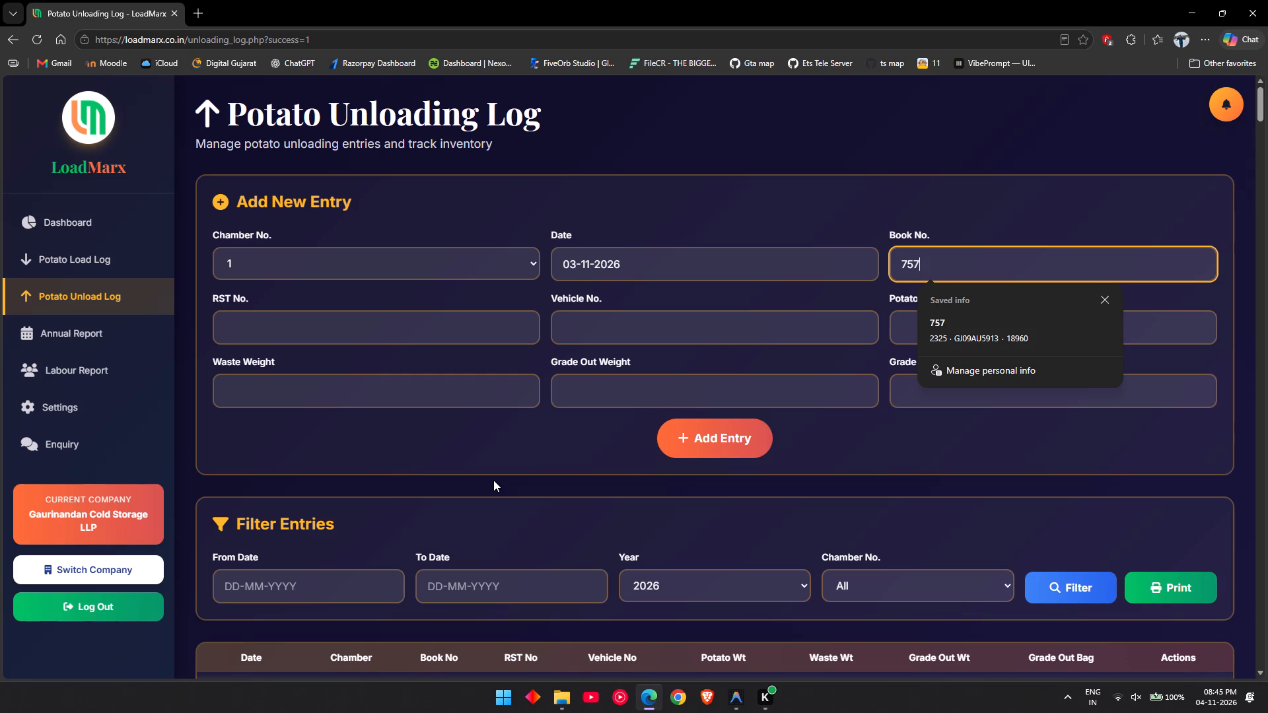
Change the date of the saved book number 758 entry to 04-11-2026 and update it.
{"action": "scroll", "coordinate": [493, 480], "scroll_direction": "down", "scroll_amount": 2}
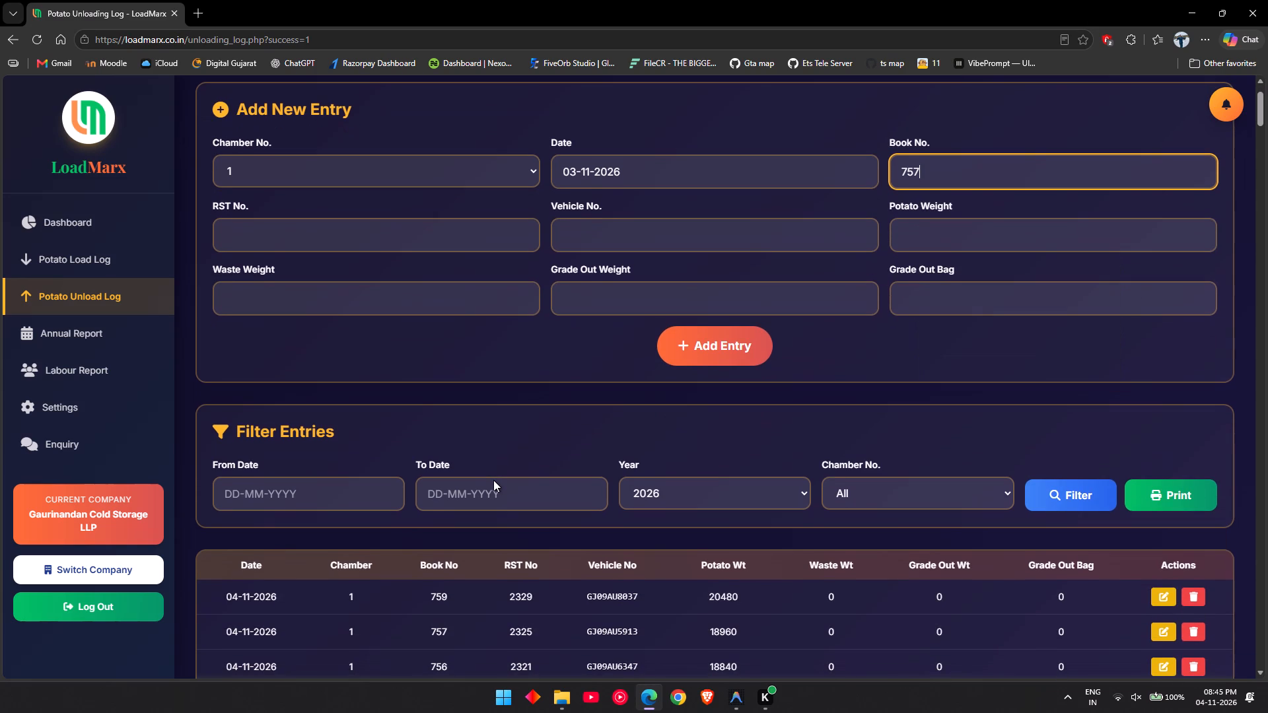
{"action": "scroll", "coordinate": [493, 480], "scroll_direction": "down", "scroll_amount": 1}
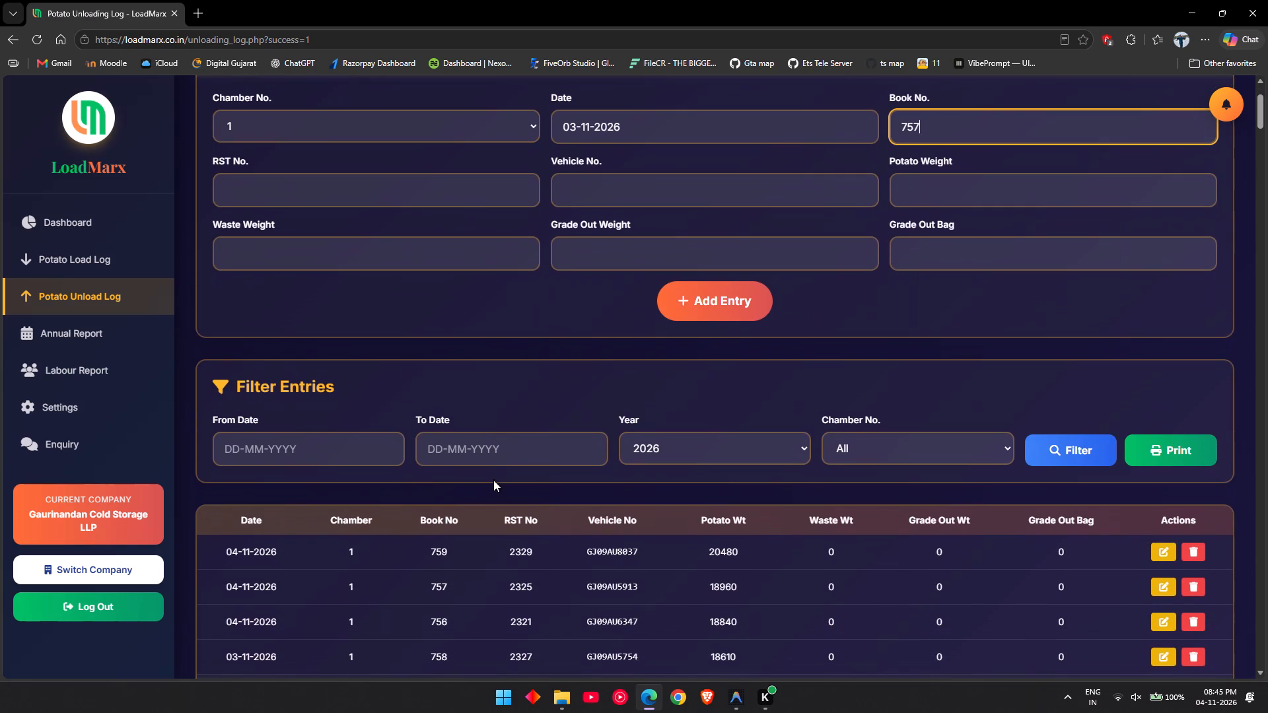
{"action": "scroll", "coordinate": [493, 480], "scroll_direction": "down", "scroll_amount": 1}
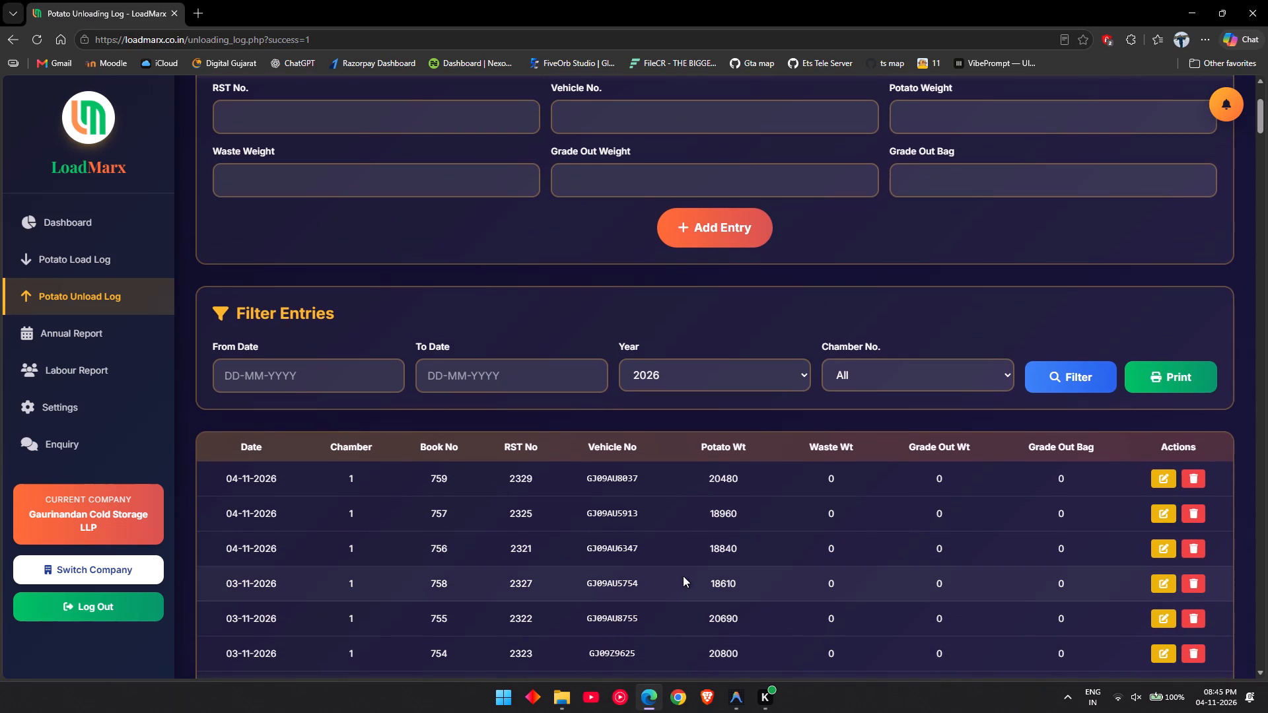
{"action": "left_click", "coordinate": [1165, 581]}
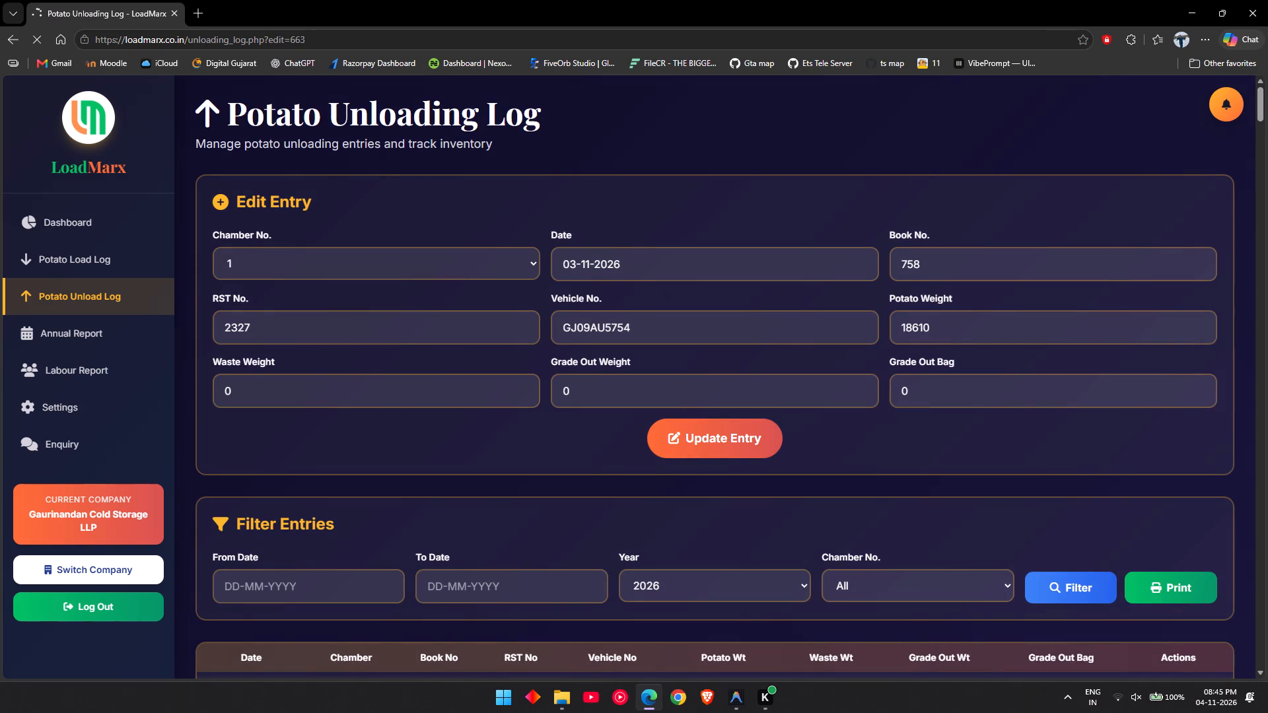
{"action": "left_click", "coordinate": [577, 263]}
{"action": "key", "text": "BackSpace"}
{"action": "key", "text": "4"}
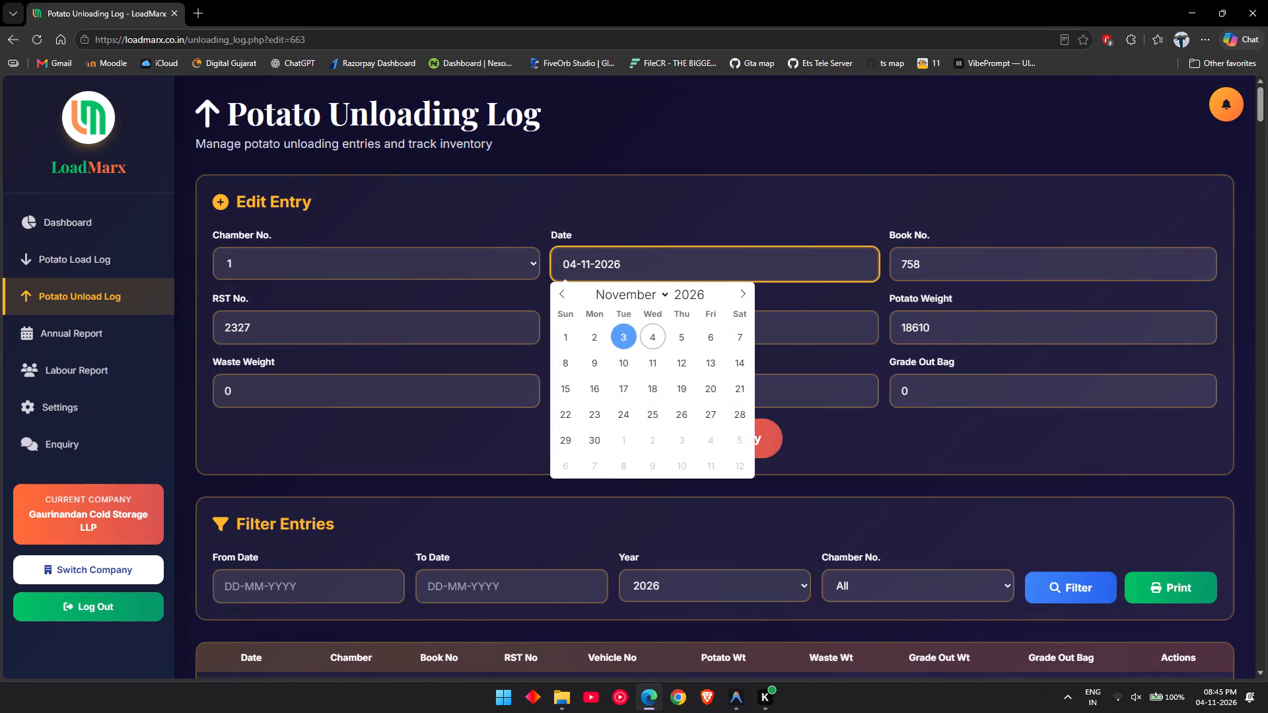
{"action": "left_click", "coordinate": [761, 428]}
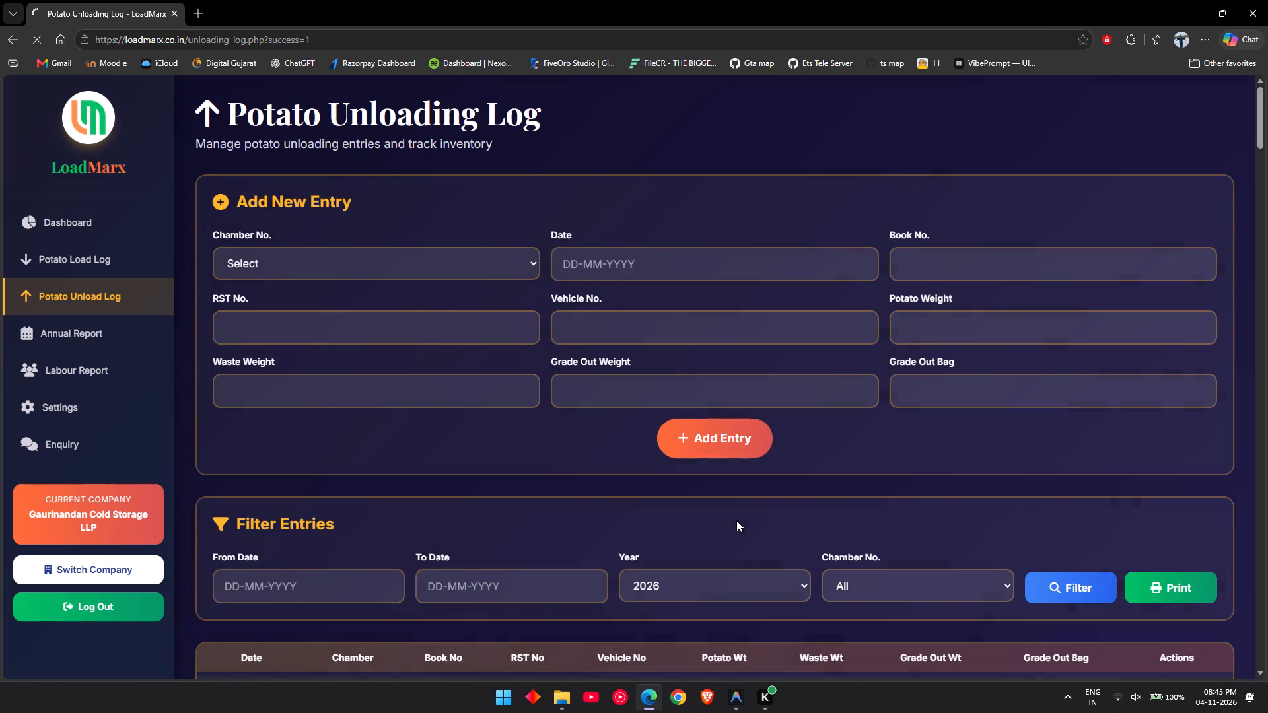
Start a new unloading entry for chamber 1 with date 03-11-2026 and book number 760.
{"action": "scroll", "coordinate": [736, 520], "scroll_direction": "down", "scroll_amount": 5}
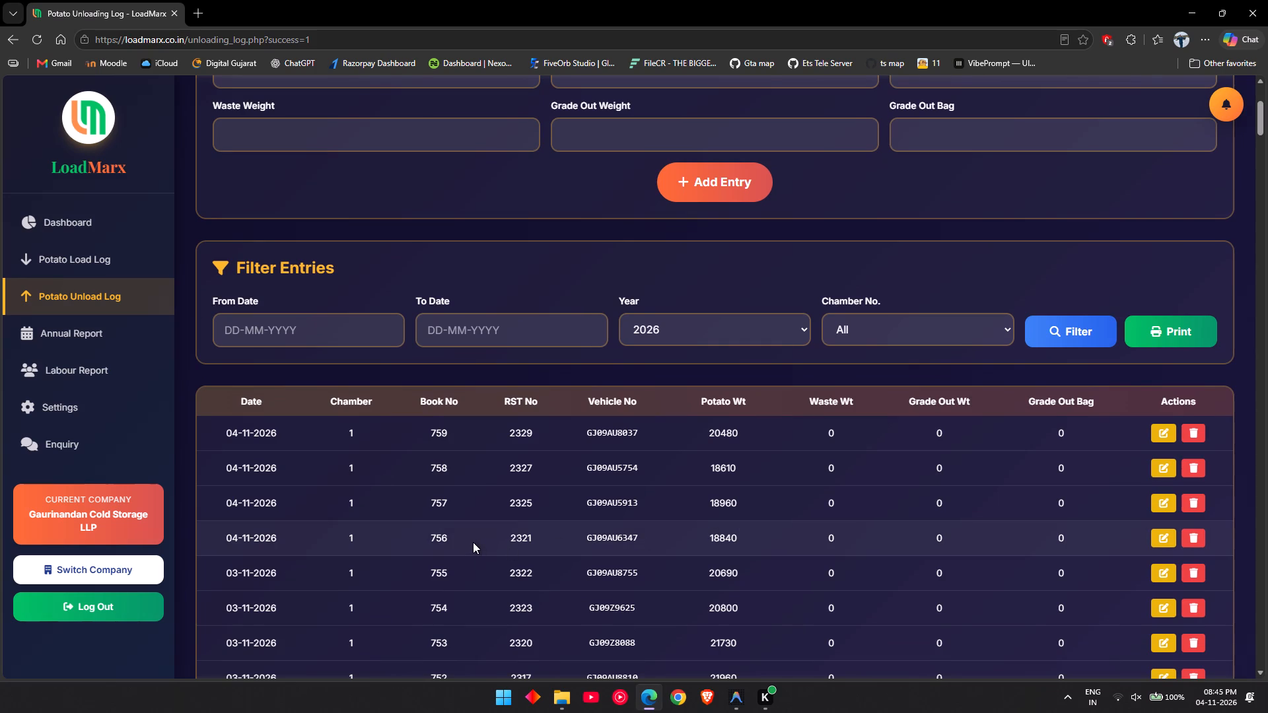
{"action": "scroll", "coordinate": [461, 417], "scroll_direction": "up", "scroll_amount": 2}
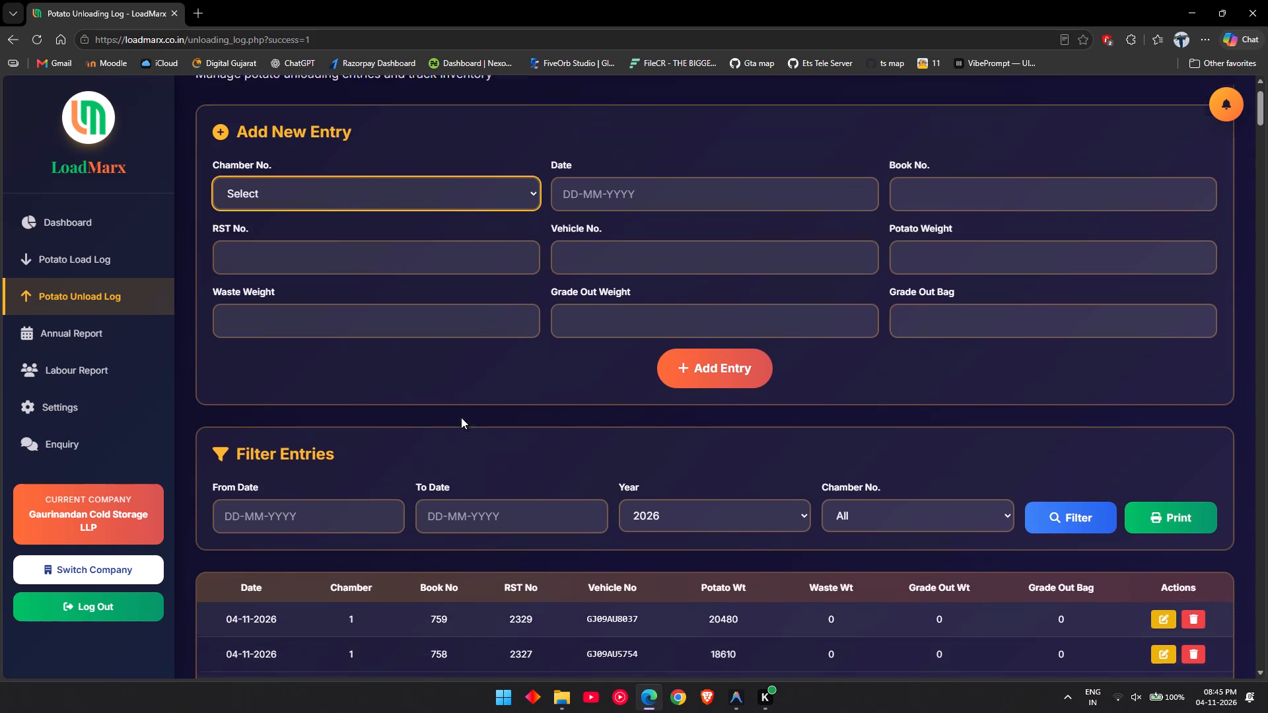
{"action": "key", "text": "Return"}
{"action": "key", "text": "Down"}
{"action": "key", "text": "Up"}
{"action": "key", "text": "Up"}
{"action": "key", "text": "Return"}
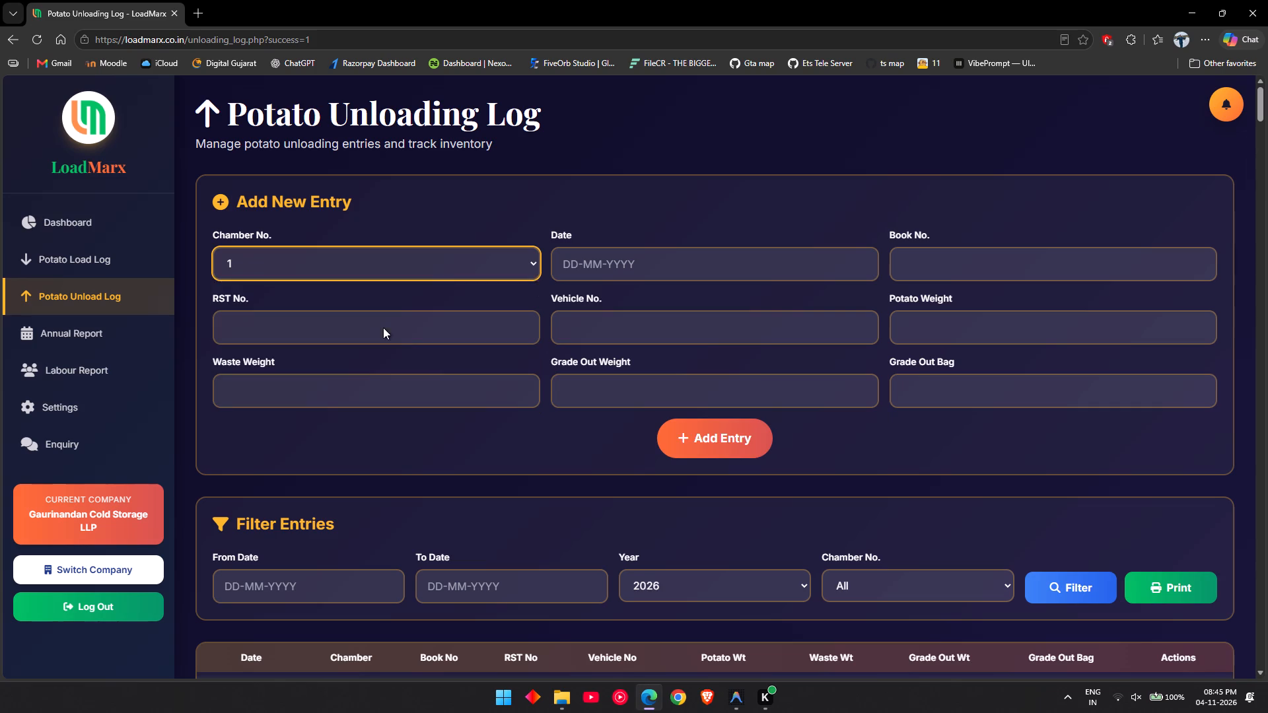
{"action": "key", "text": "Tab"}
{"action": "type", "text": "3/11"}
{"action": "key", "text": "Tab"}
{"action": "key", "text": "7"}
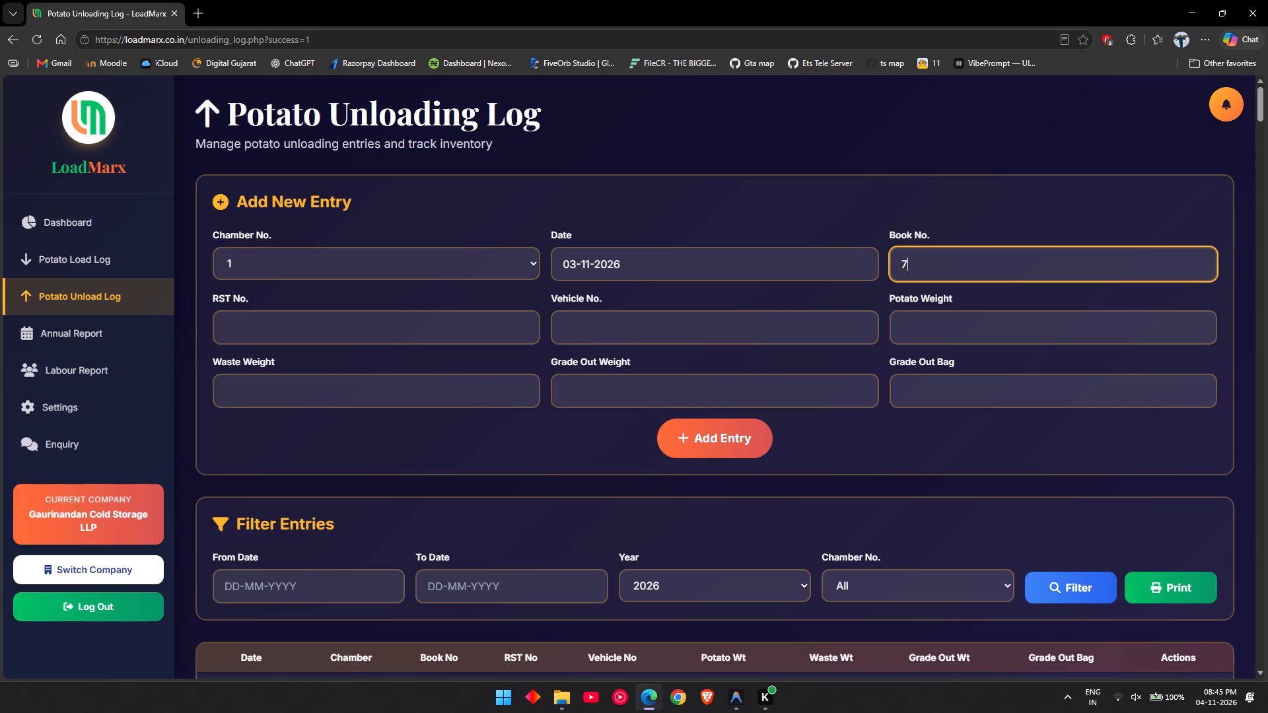
{"action": "scroll", "coordinate": [383, 327], "scroll_direction": "up", "scroll_amount": 1}
{"action": "key", "text": "6"}
{"action": "key", "text": "0"}
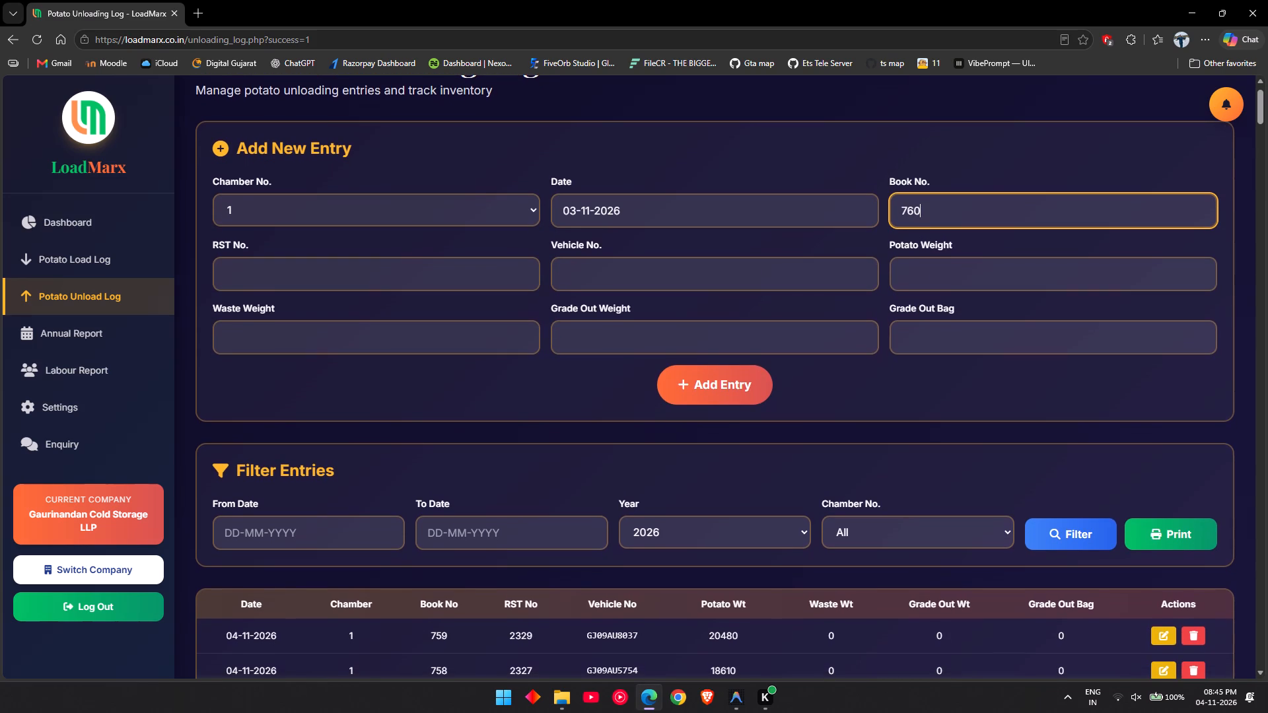
{"action": "scroll", "coordinate": [383, 327], "scroll_direction": "up", "scroll_amount": 1}
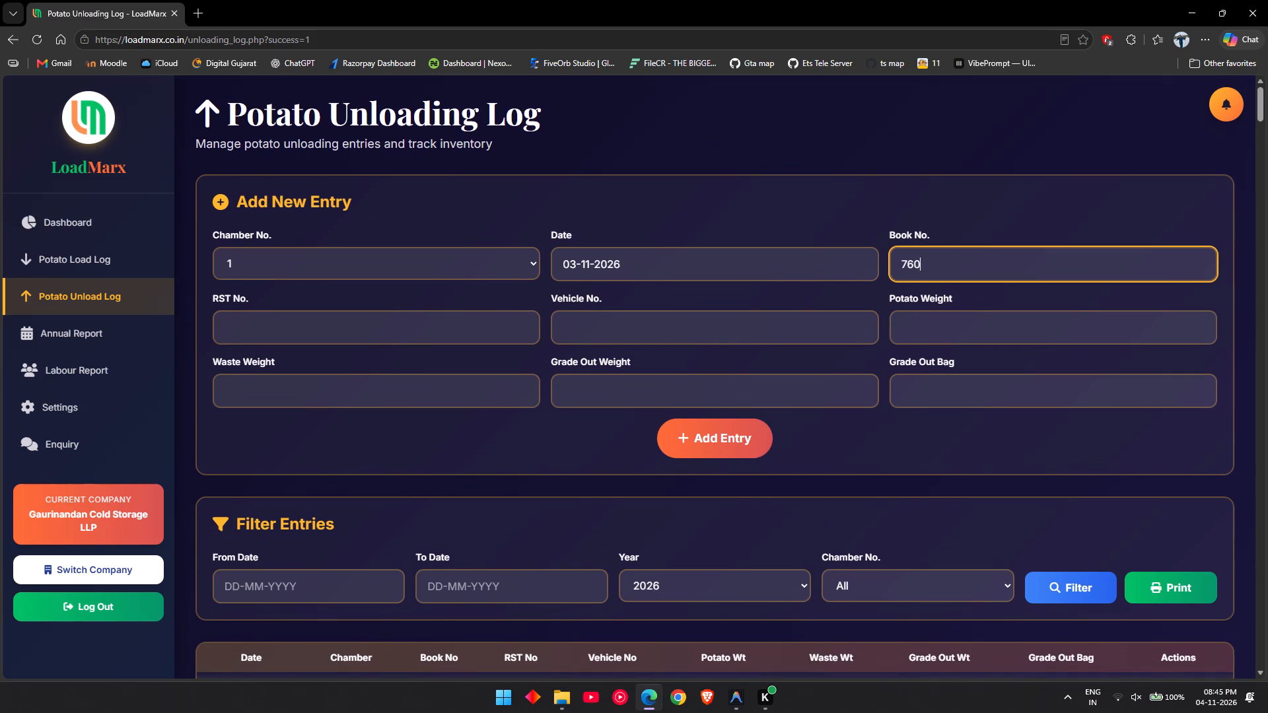
{"action": "key", "text": "Tab"}
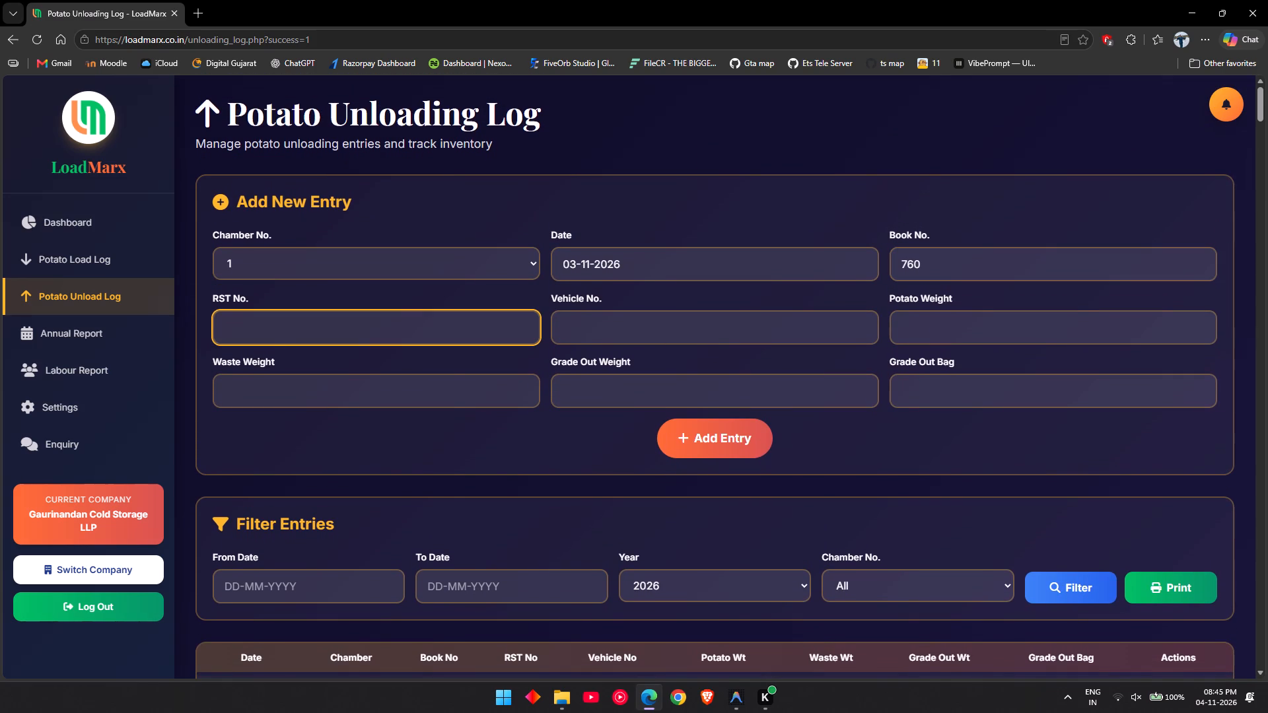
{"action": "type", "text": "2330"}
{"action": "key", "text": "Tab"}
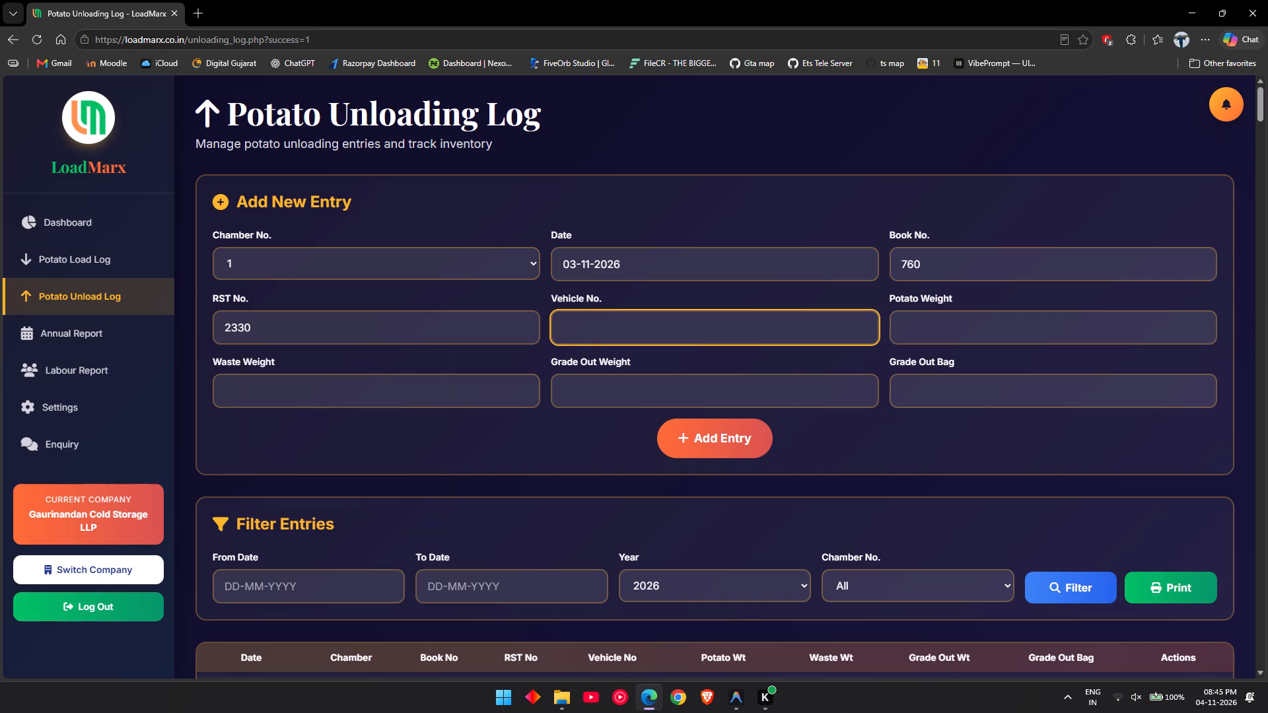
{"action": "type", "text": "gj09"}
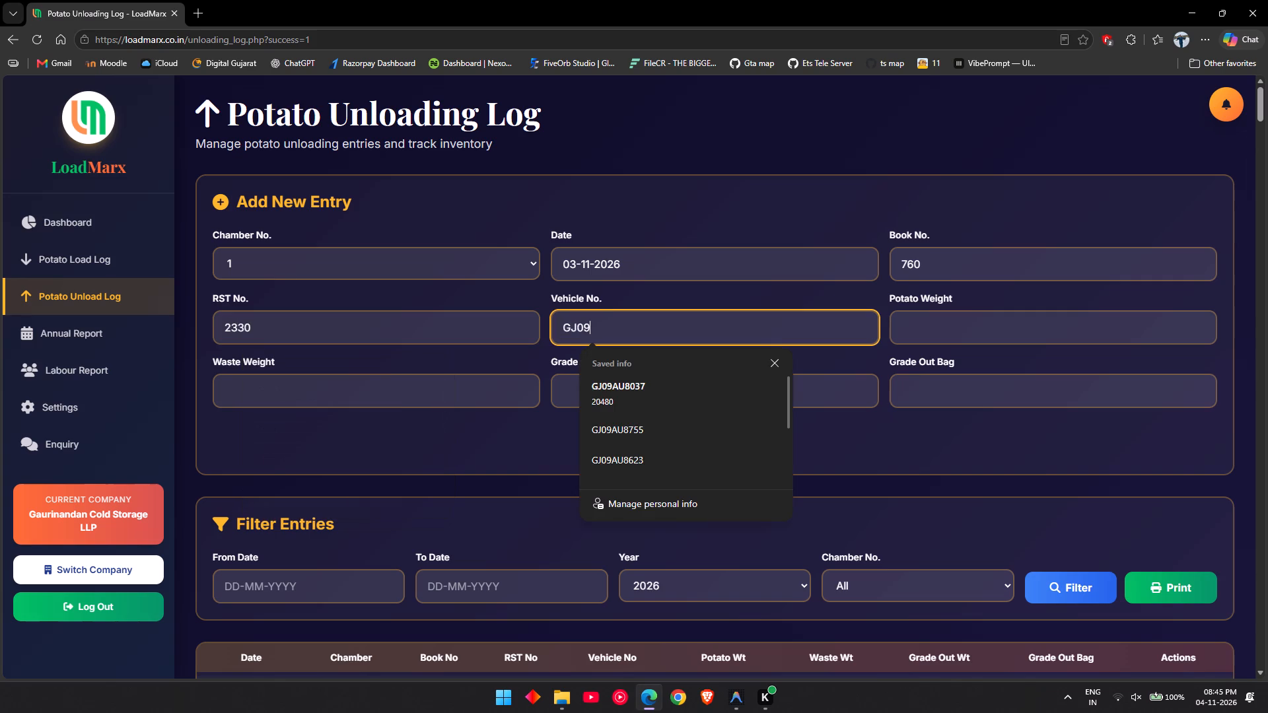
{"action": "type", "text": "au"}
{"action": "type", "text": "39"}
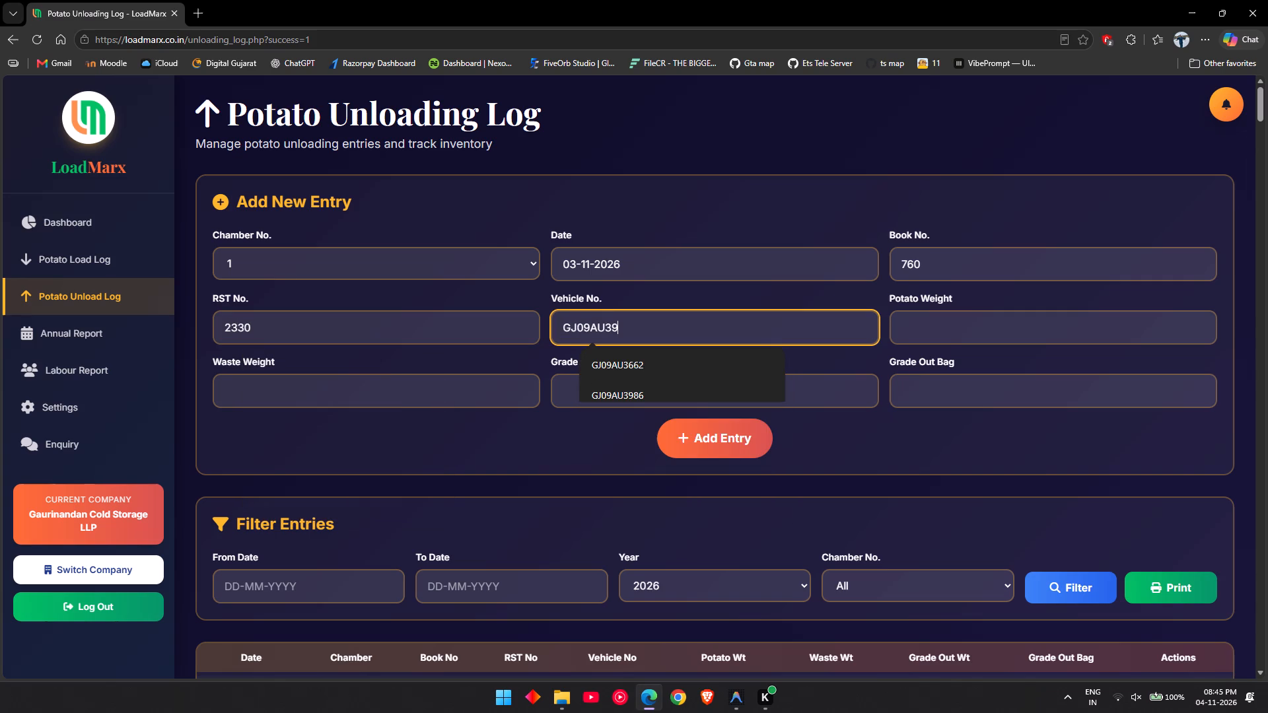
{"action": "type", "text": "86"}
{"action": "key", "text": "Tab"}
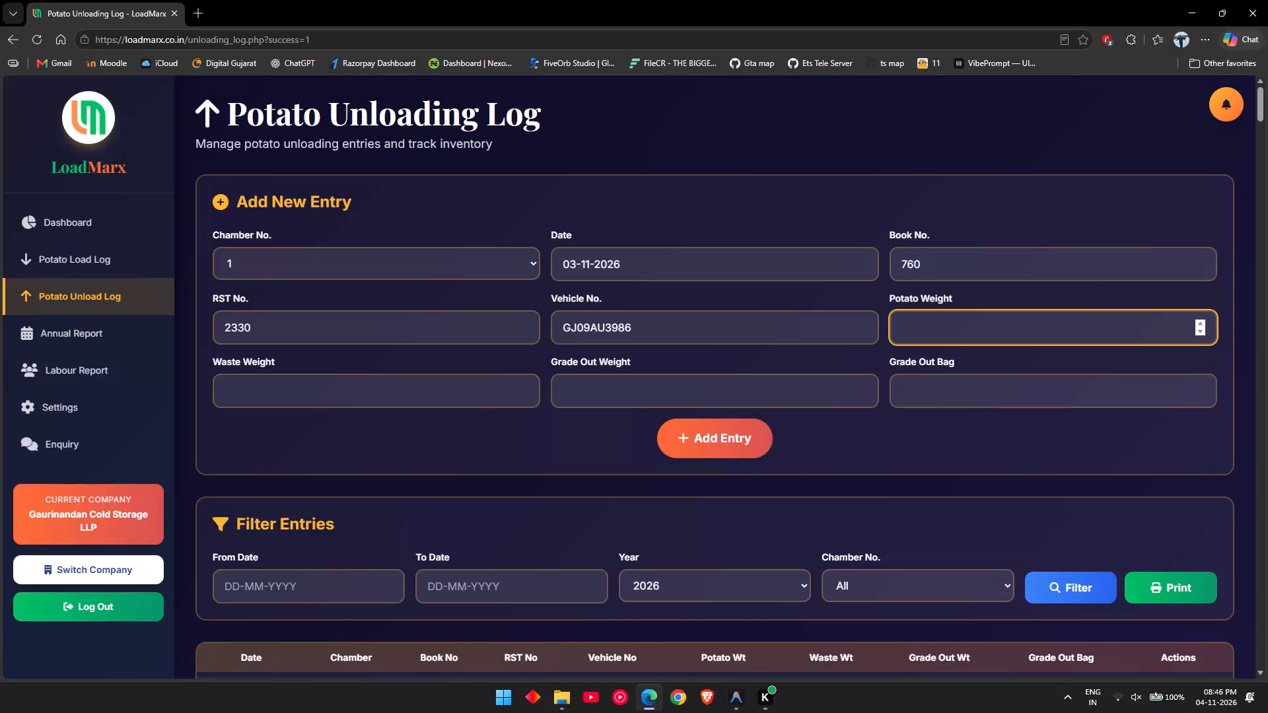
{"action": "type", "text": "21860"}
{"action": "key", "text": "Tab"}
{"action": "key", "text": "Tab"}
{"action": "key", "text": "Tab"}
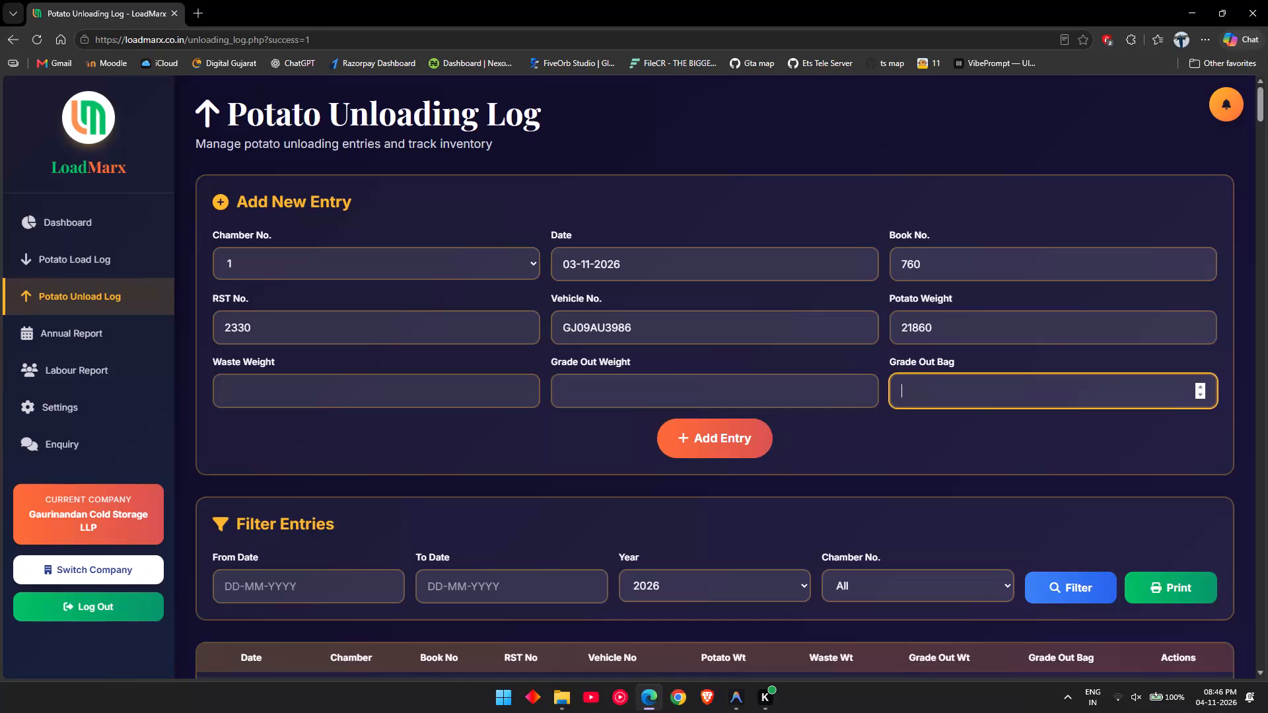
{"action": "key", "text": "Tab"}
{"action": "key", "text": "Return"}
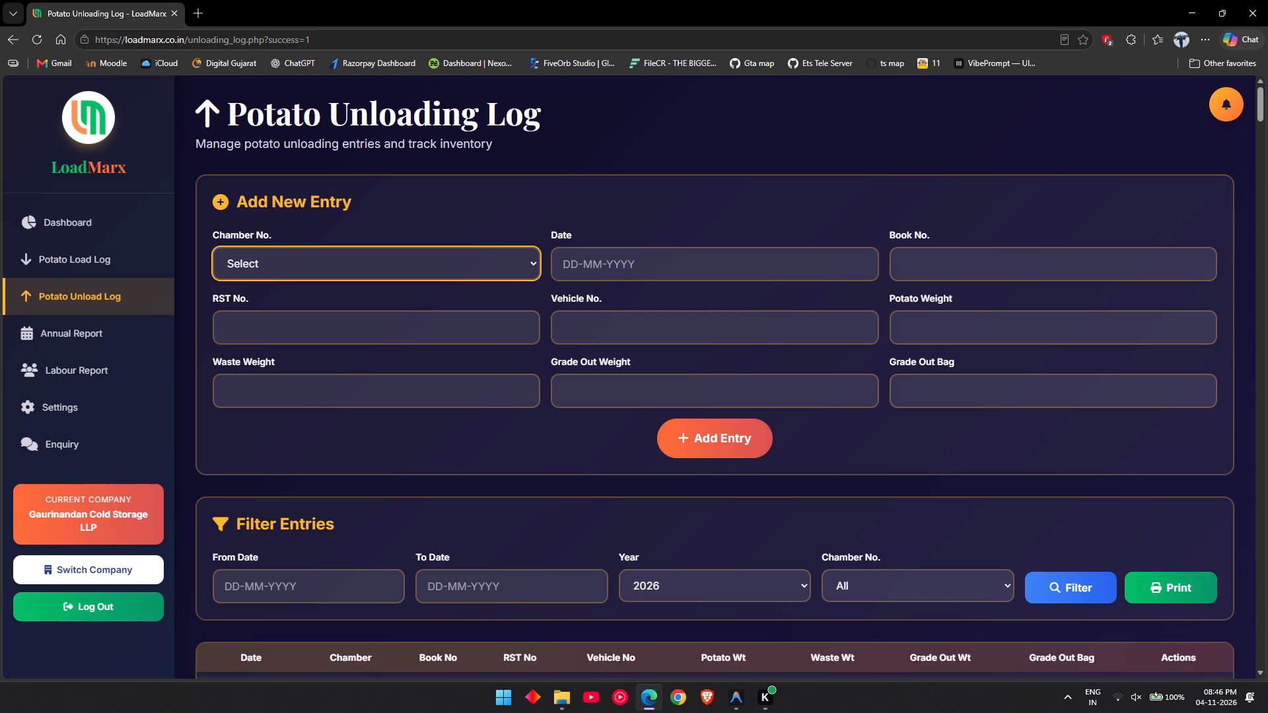
{"action": "scroll", "coordinate": [627, 470], "scroll_direction": "down", "scroll_amount": 3}
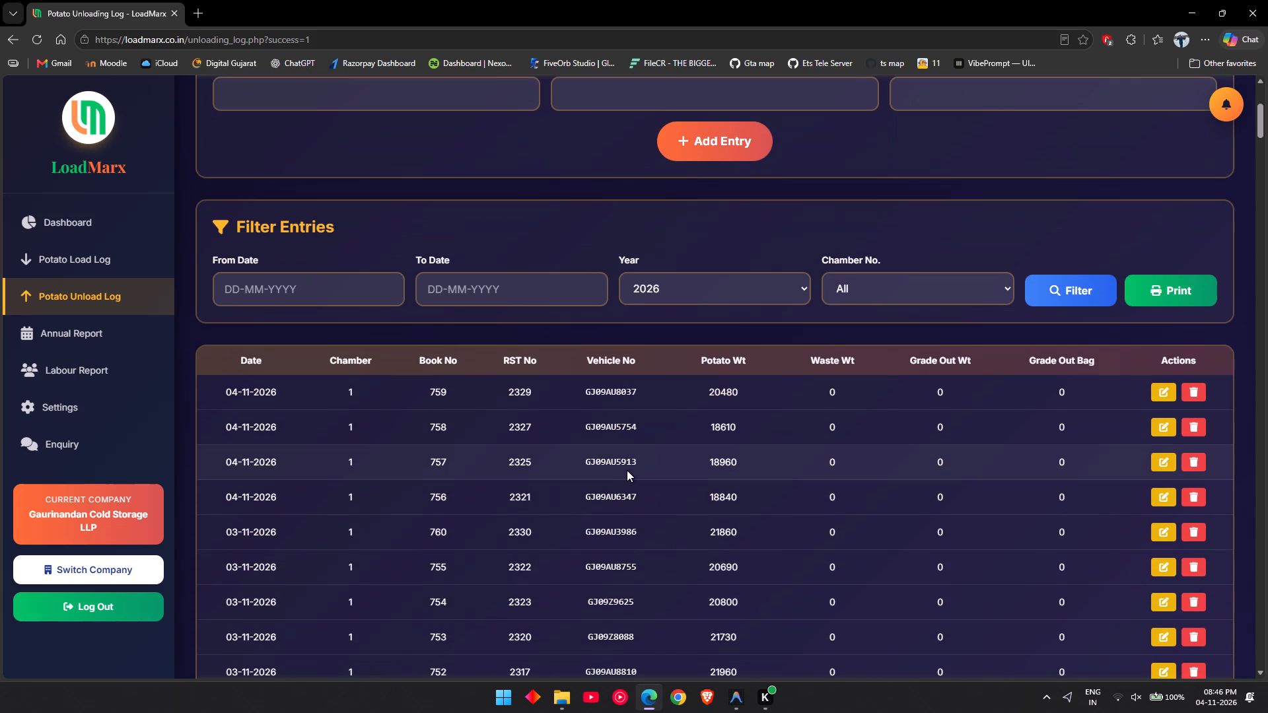
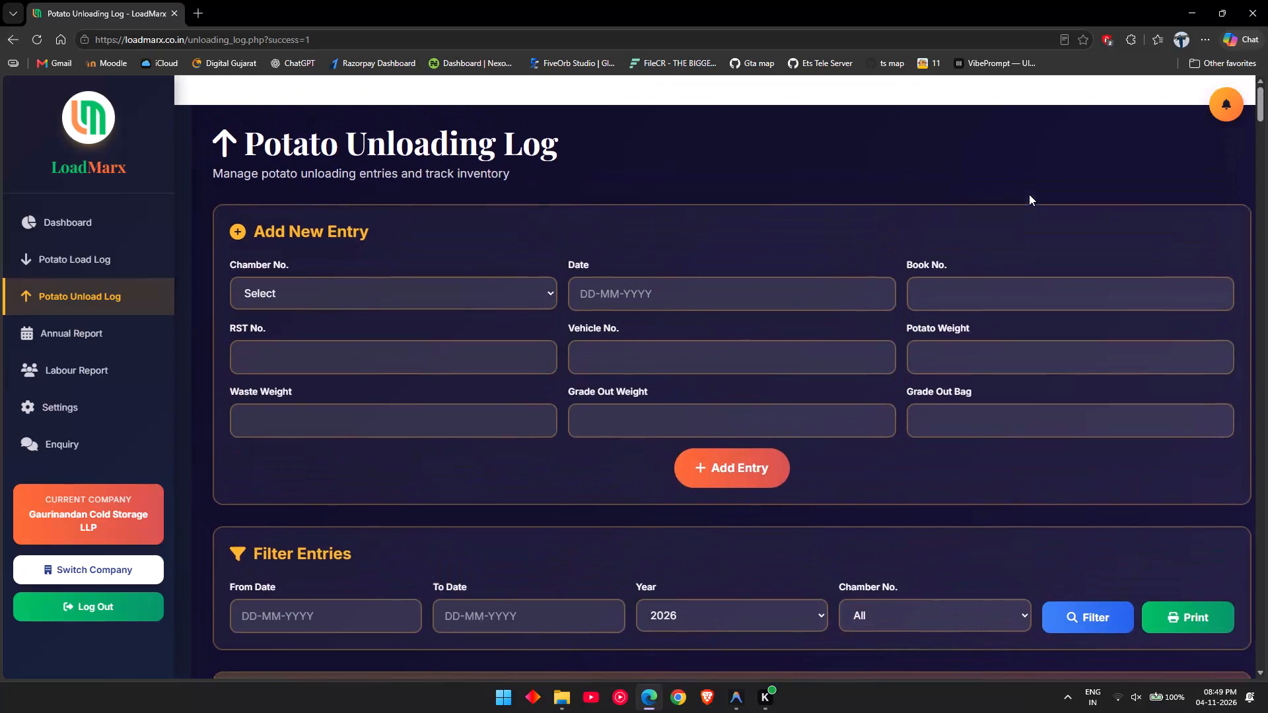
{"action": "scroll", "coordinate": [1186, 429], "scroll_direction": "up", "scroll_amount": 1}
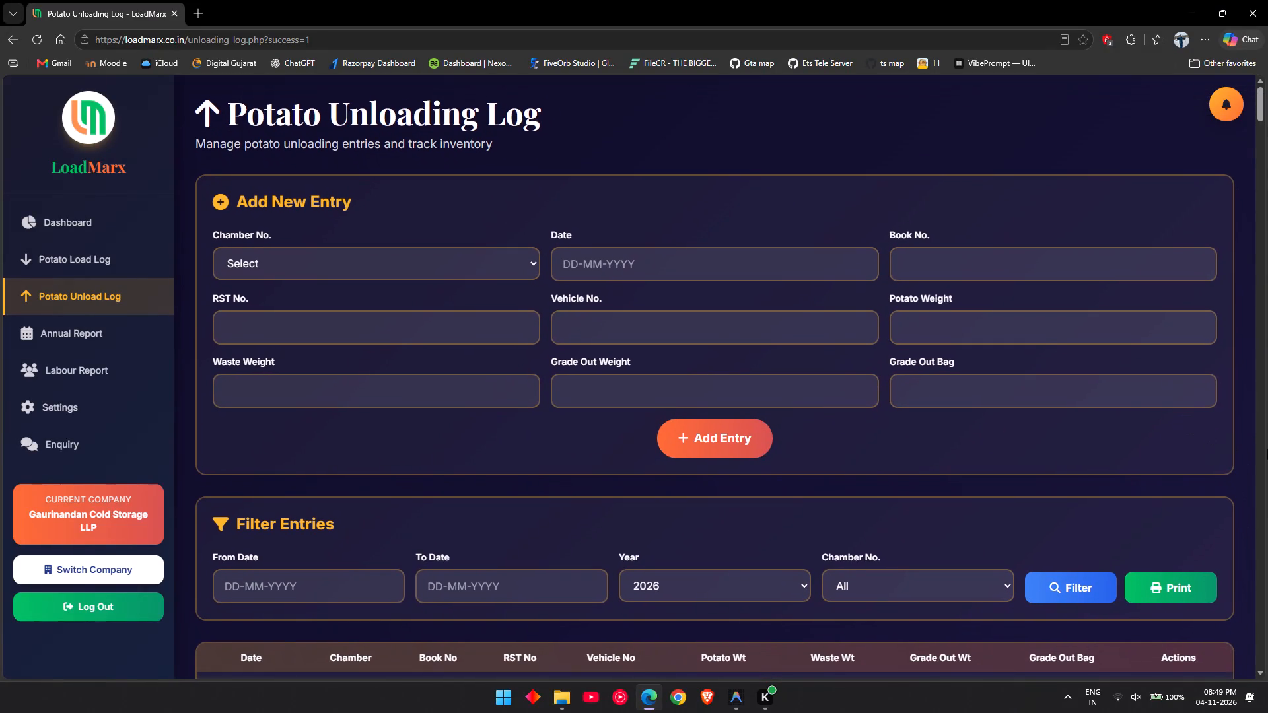